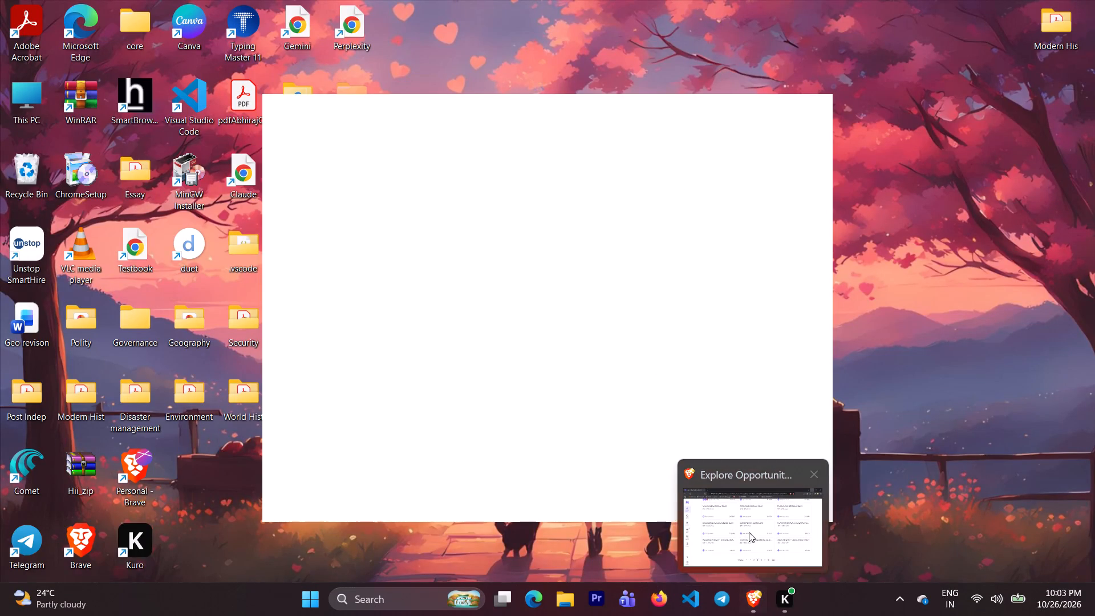
# Switch to the Mercor Explore page in Brave and start the opportunity search with "ge".
pyautogui.click(748, 522)
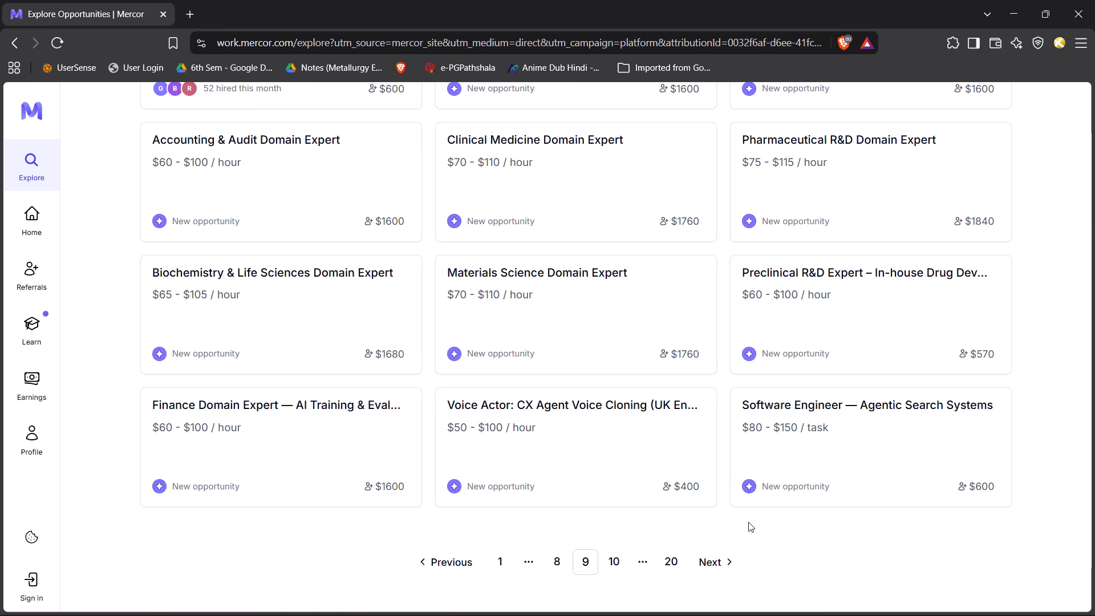
pyautogui.scroll(10, 748, 522)
pyautogui.click(245, 215)
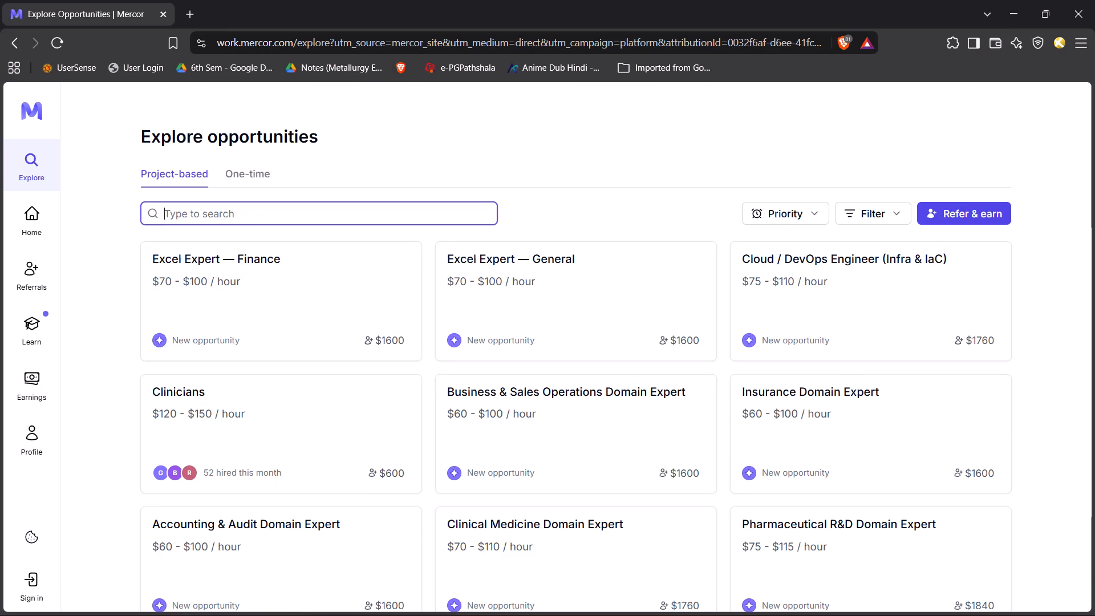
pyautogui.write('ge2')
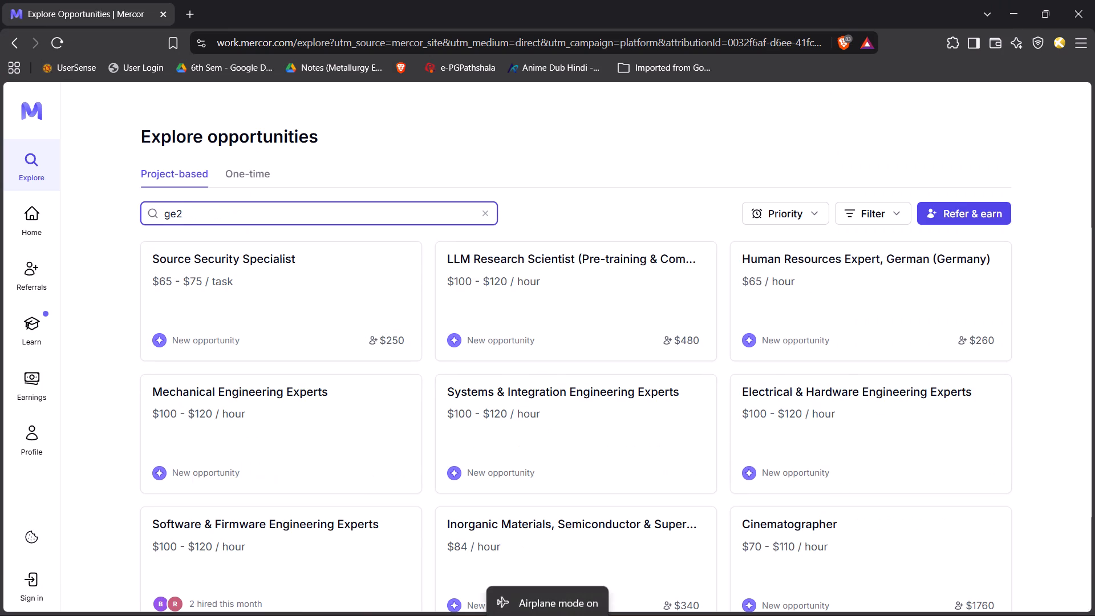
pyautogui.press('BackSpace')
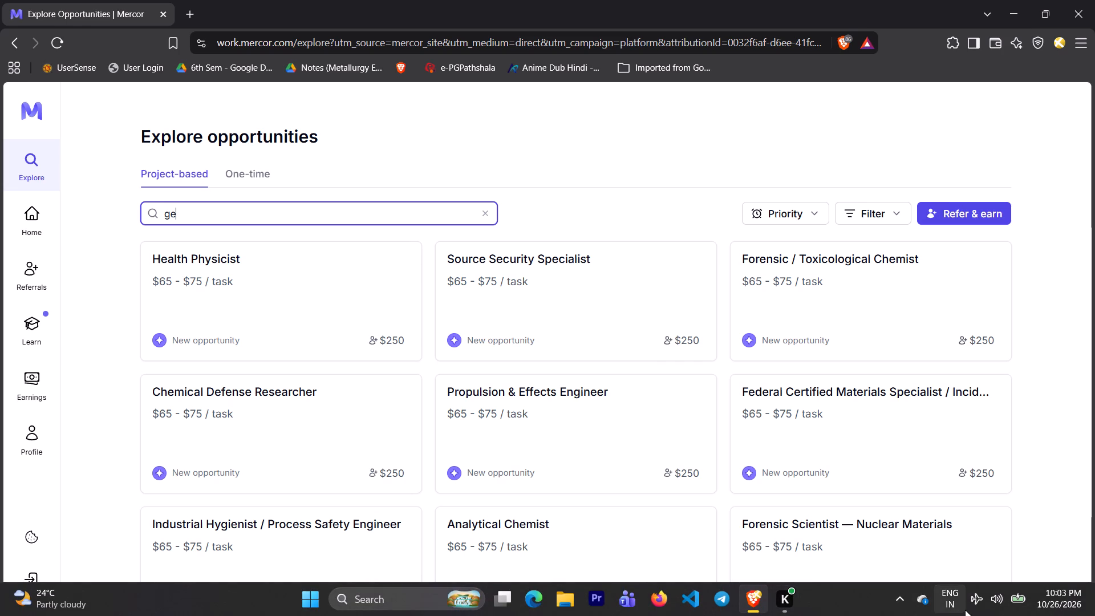
# Turn off airplane mode in the system's quick settings.
pyautogui.click(965, 610)
pyautogui.click(971, 602)
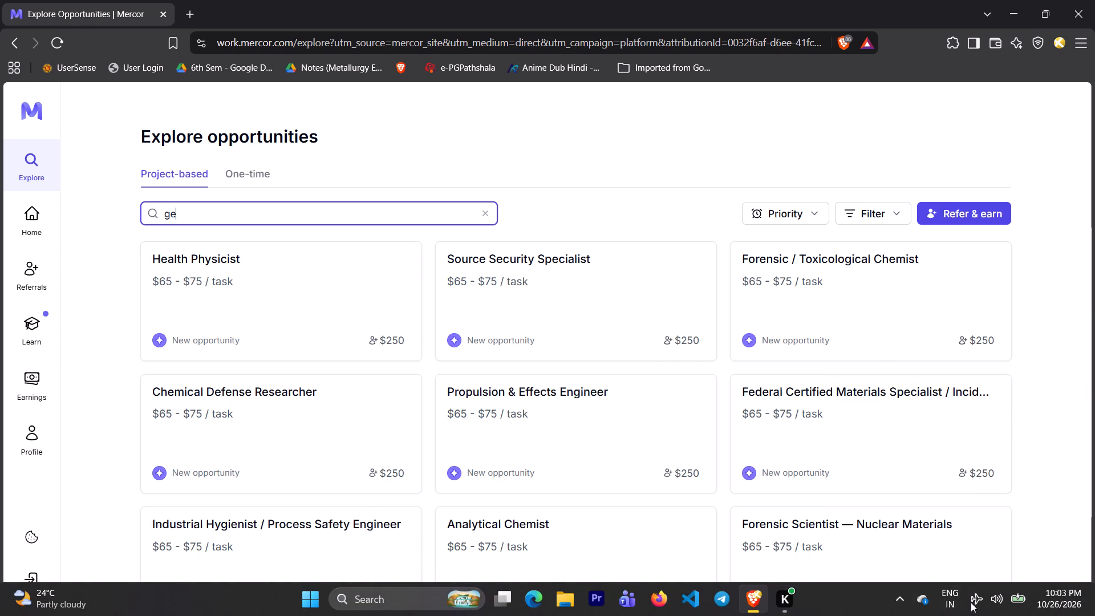
pyautogui.click(971, 602)
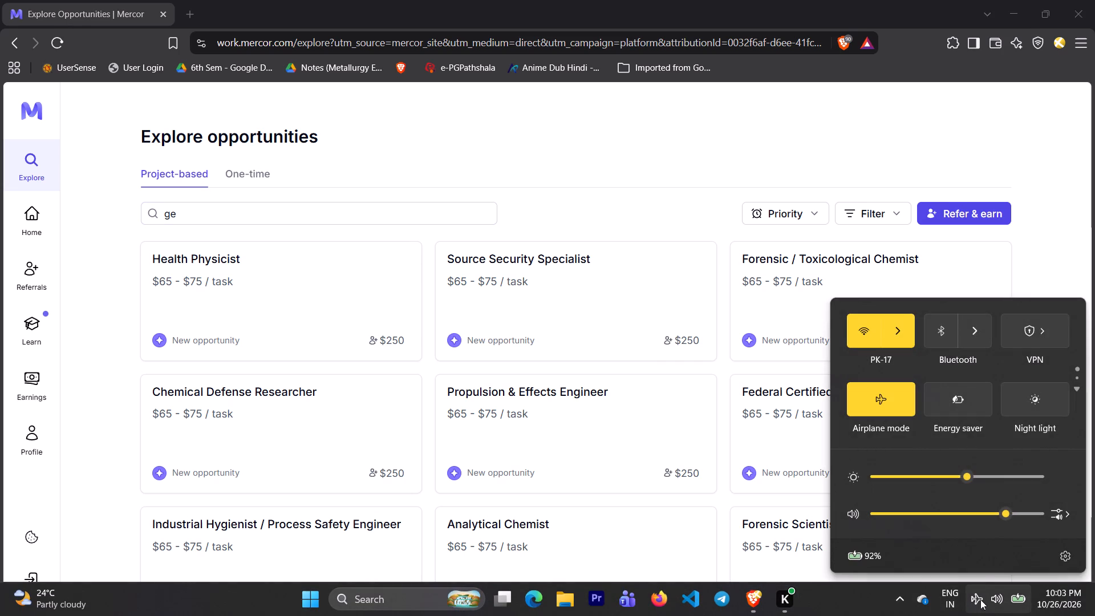
pyautogui.click(879, 402)
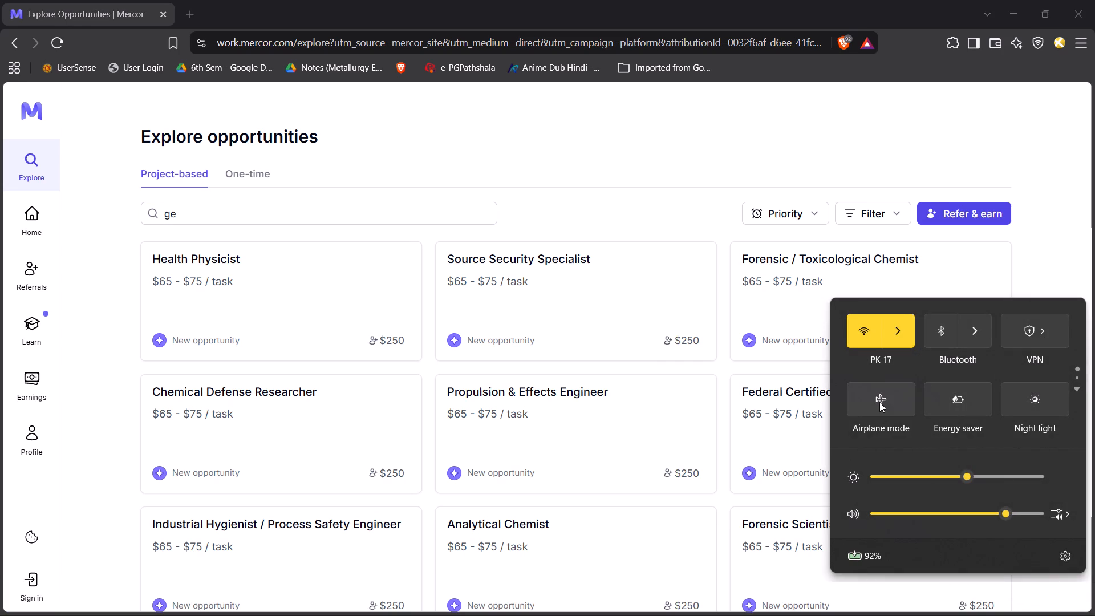
# Complete the opportunity search term as "generalist".
pyautogui.click(270, 209)
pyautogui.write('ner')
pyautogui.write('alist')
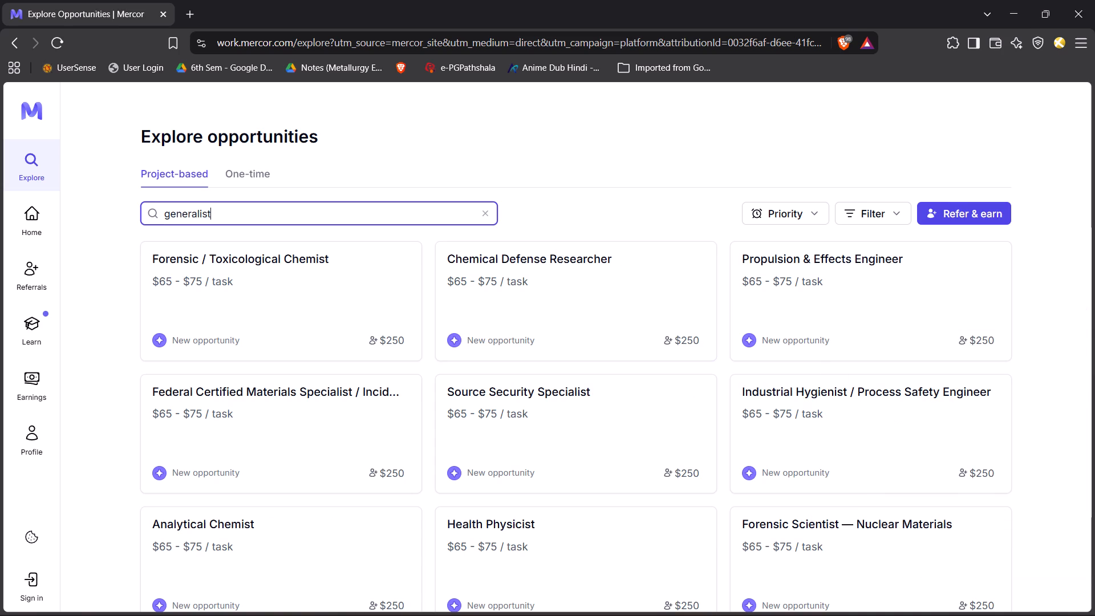
# Go through the search results to page 3 and open the Generalist Expert listing.
pyautogui.scroll(-6, 593, 392)
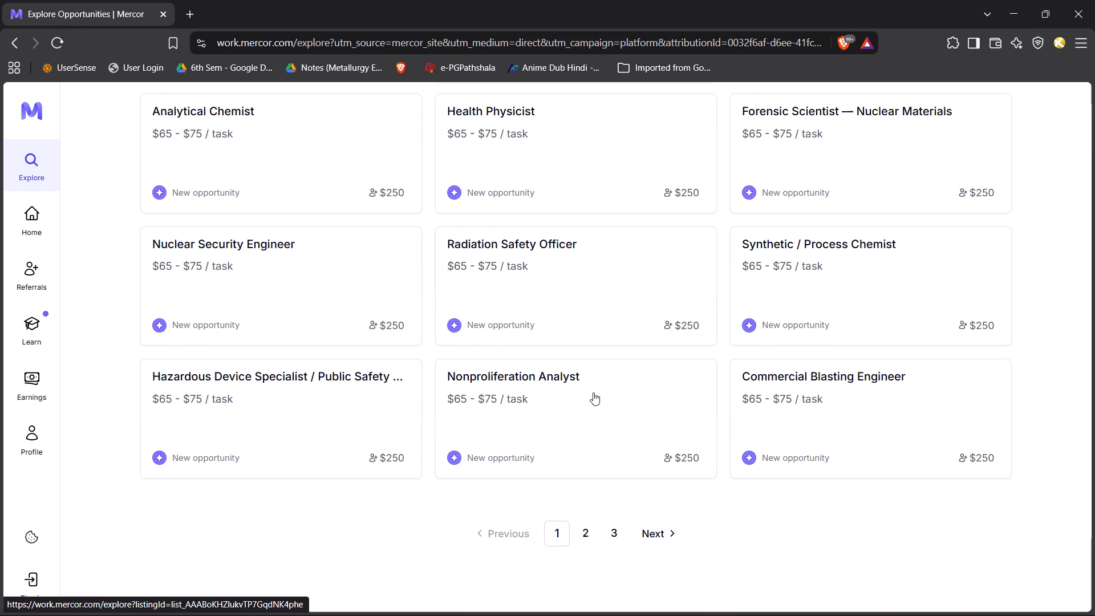
pyautogui.click(595, 537)
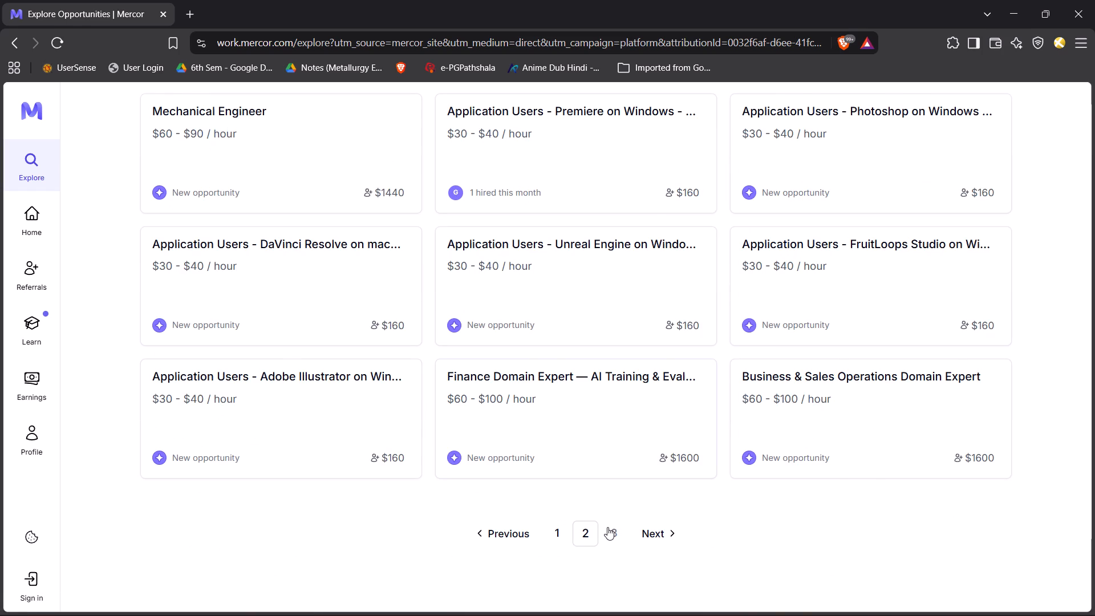
pyautogui.click(607, 527)
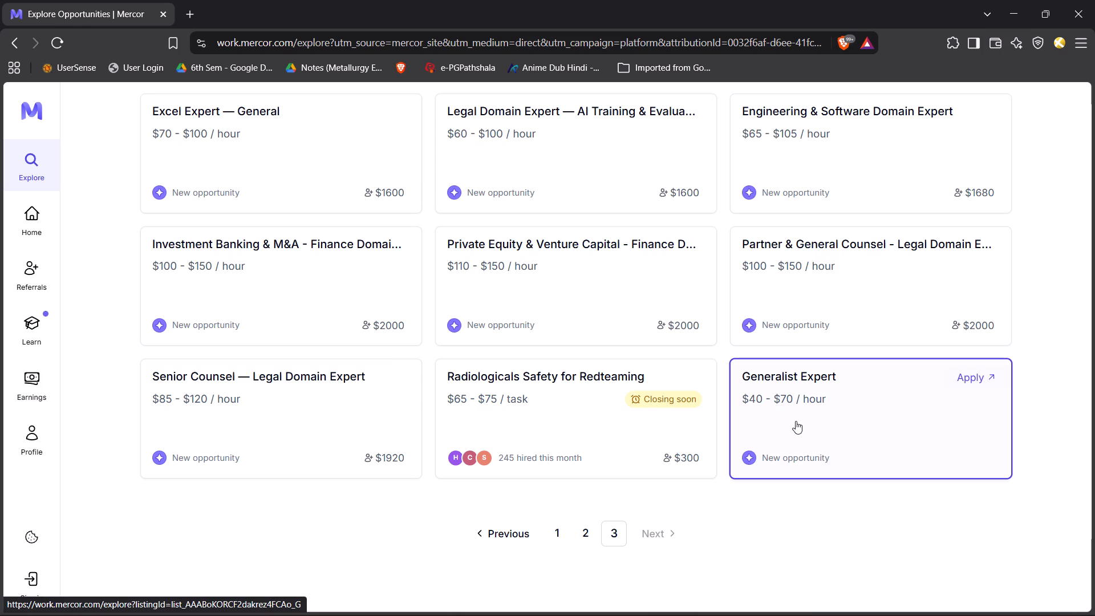
pyautogui.scroll(3, 796, 421)
pyautogui.hscroll(1, 796, 421)
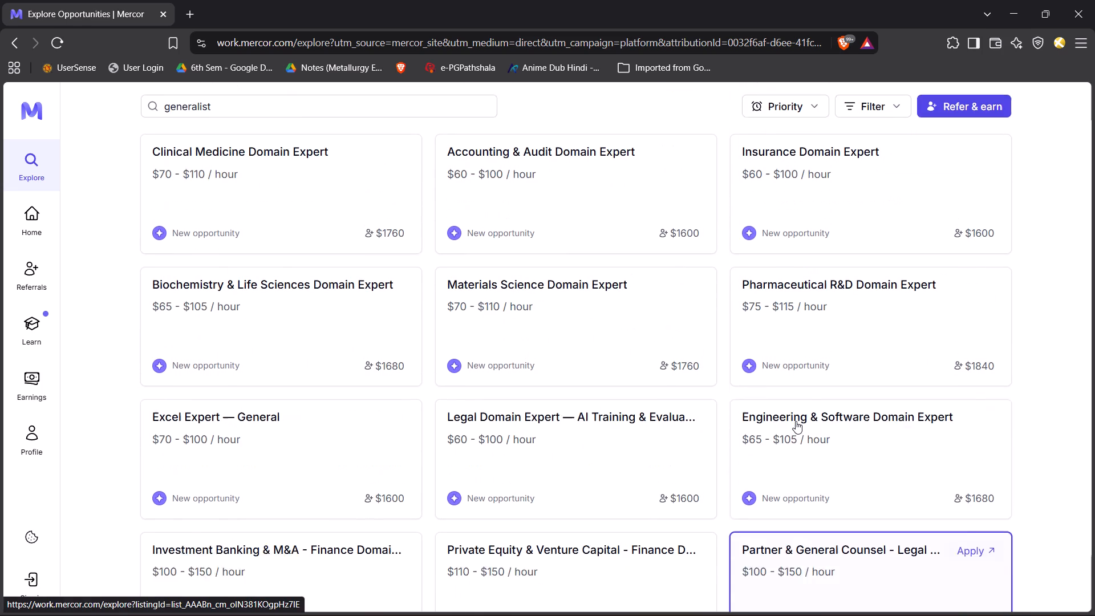
pyautogui.hscroll(2, 796, 421)
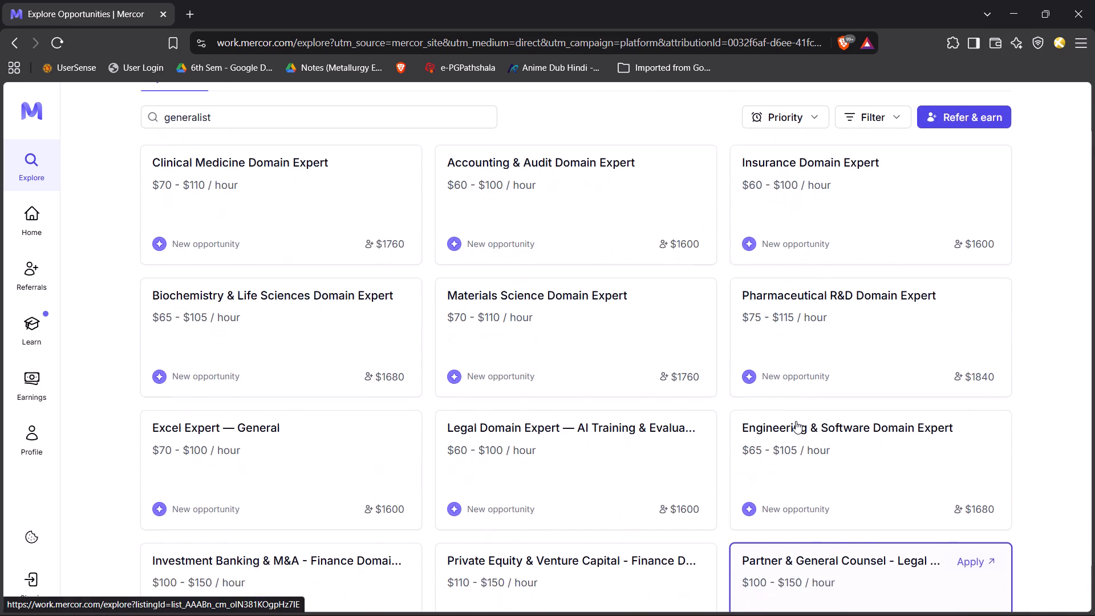
pyautogui.hscroll(1, 796, 421)
pyautogui.scroll(-4, 796, 421)
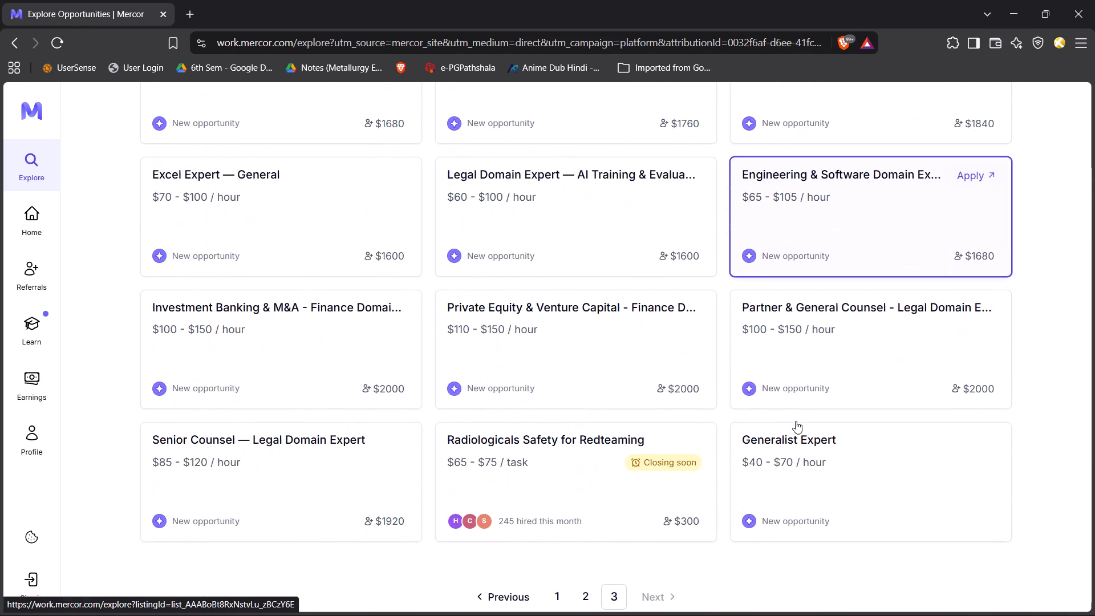
pyautogui.scroll(-1, 796, 421)
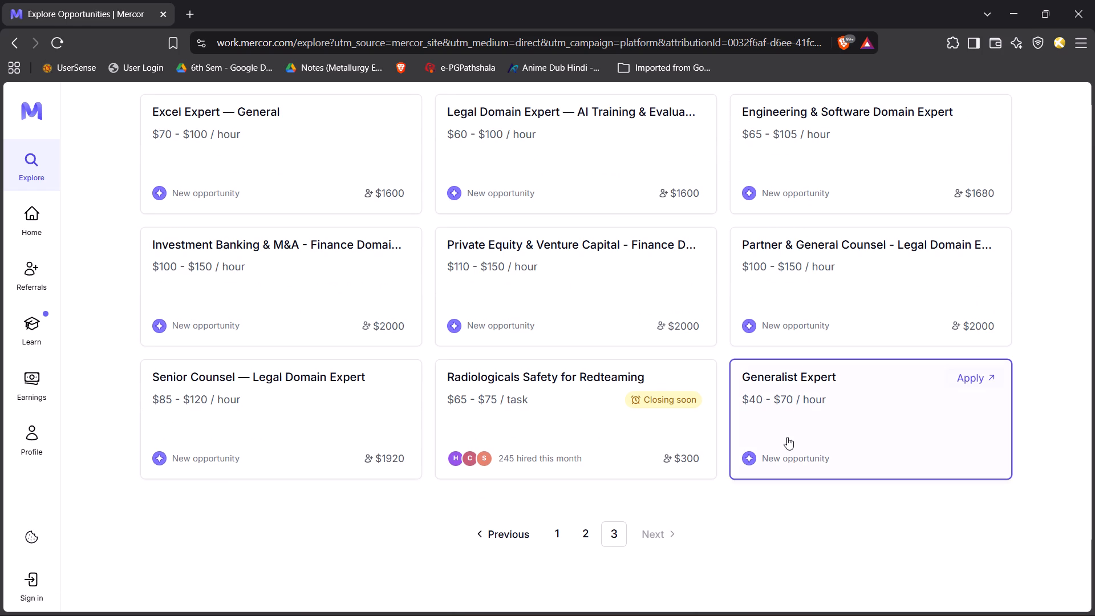
pyautogui.click(790, 435)
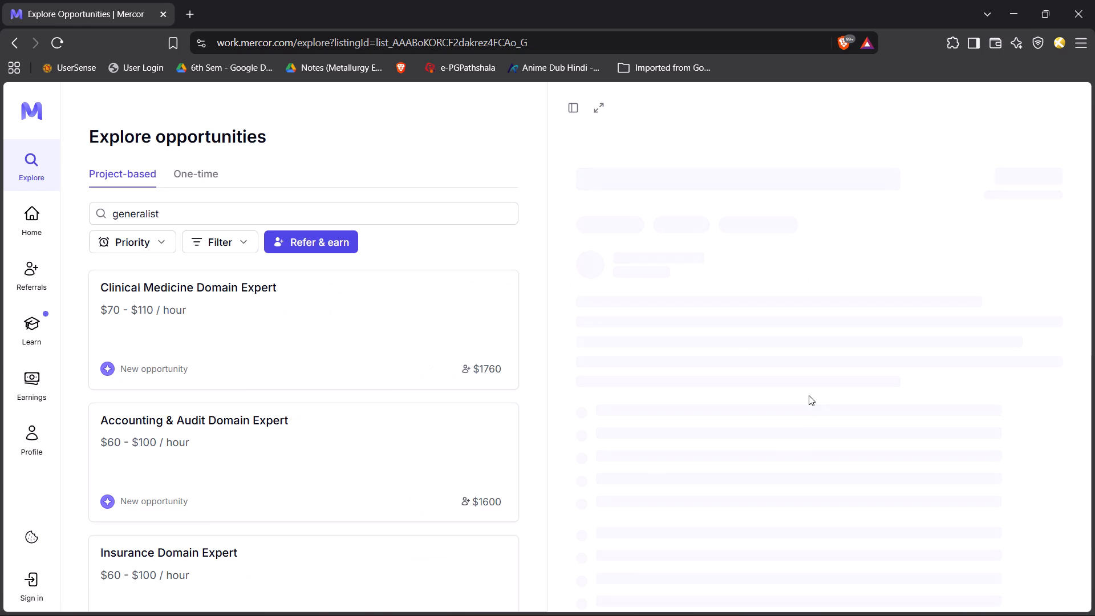
# Skim the whole Generalist Expert listing, from the application steps down to the similar opportunities and interview videos.
pyautogui.scroll(-3, 809, 395)
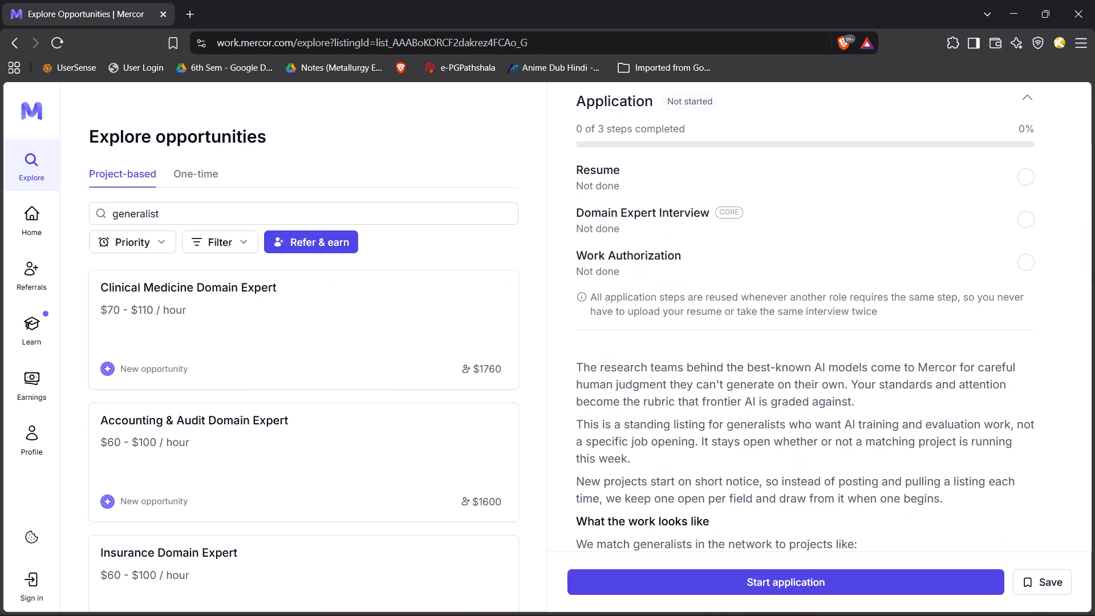
pyautogui.scroll(-3, 809, 395)
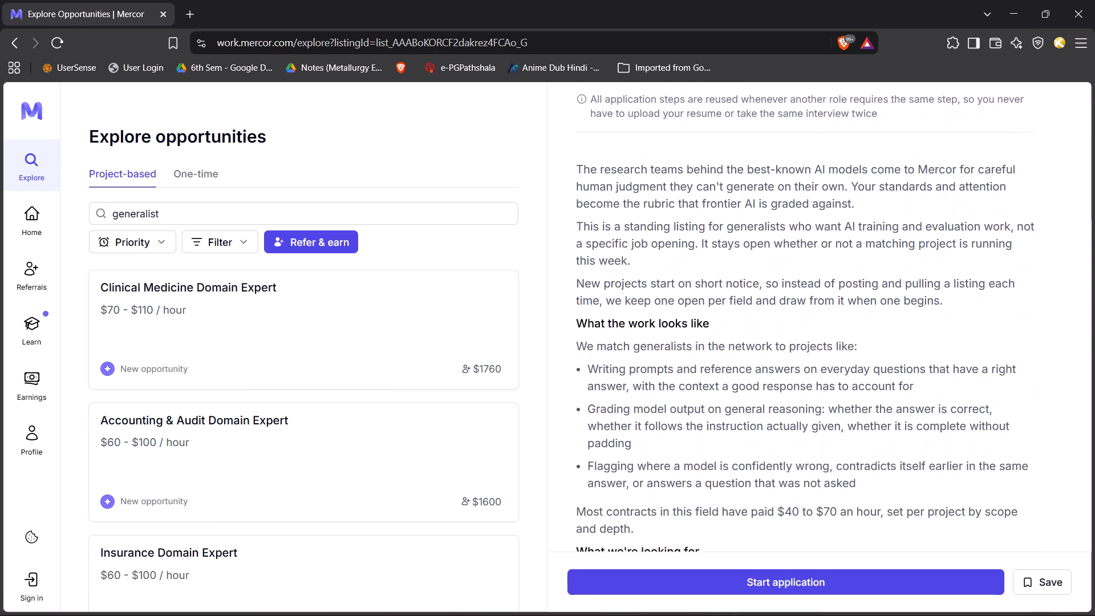
pyautogui.scroll(-3, 809, 395)
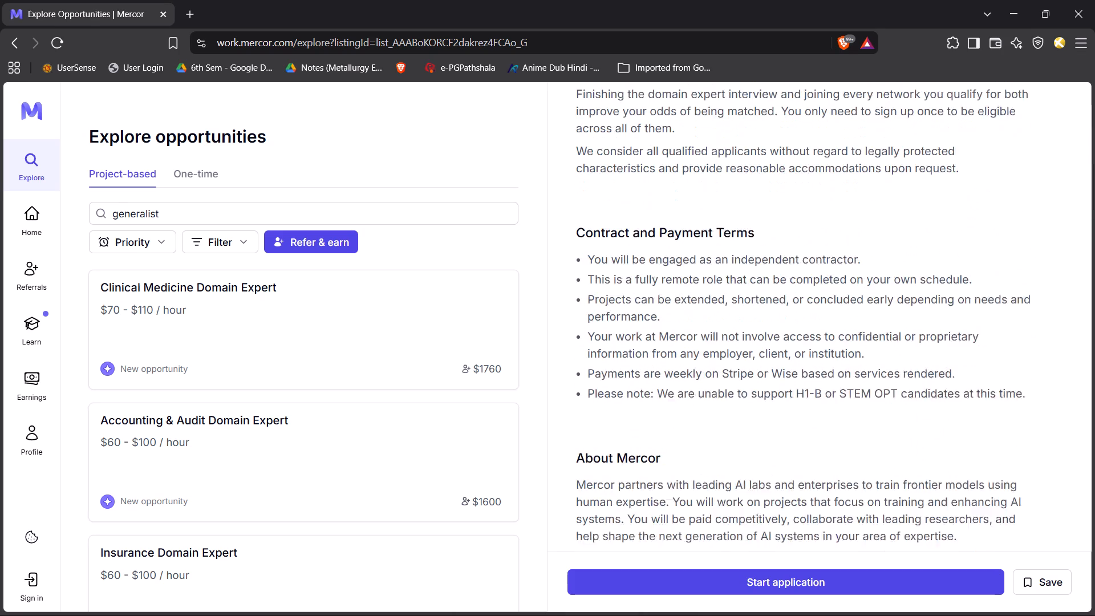
pyautogui.scroll(-5, 809, 395)
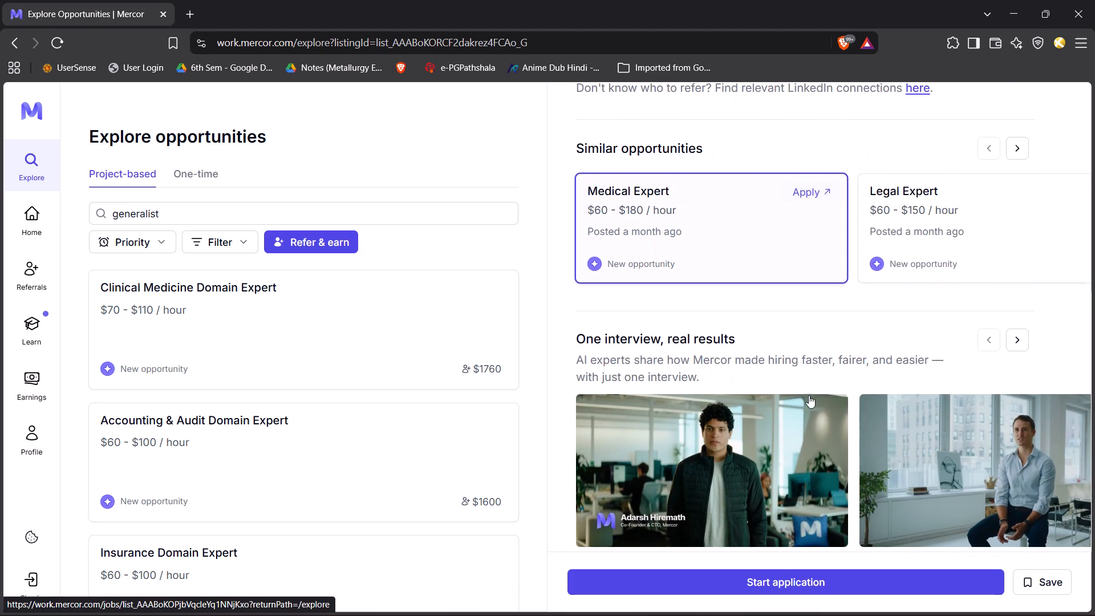
pyautogui.scroll(-3, 809, 395)
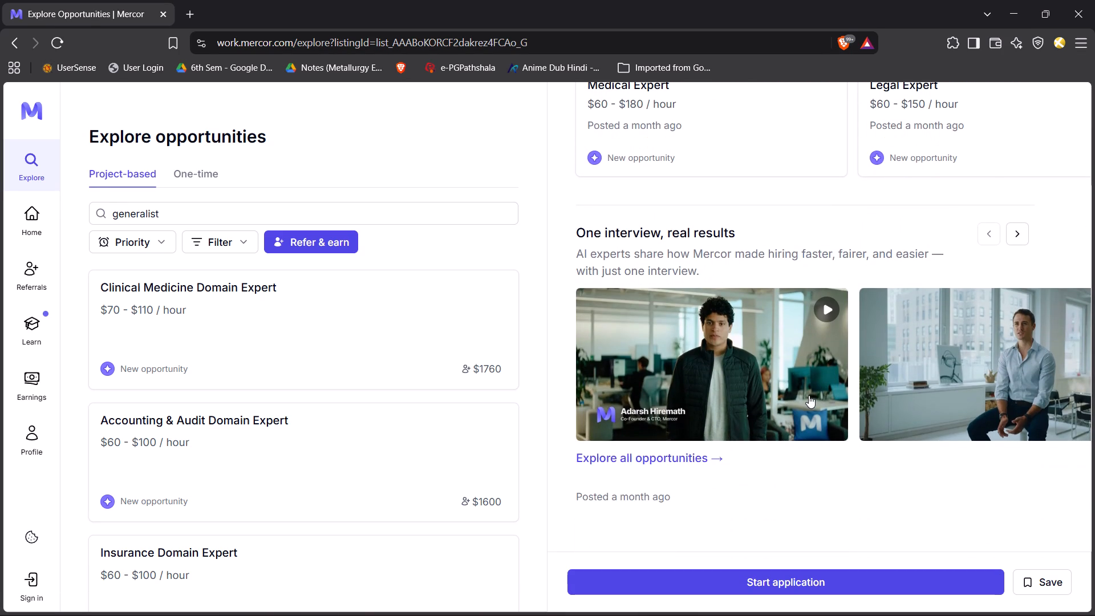
# Review the Generalist Expert listing back up through what to expect, who it is for and what the work looks like.
pyautogui.scroll(10, 809, 395)
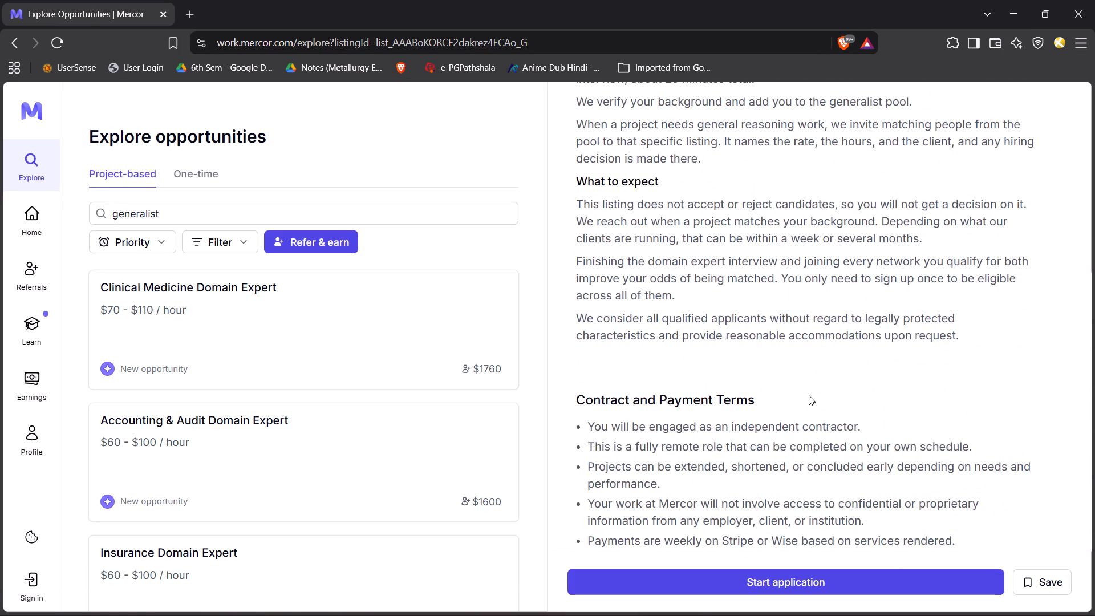
pyautogui.scroll(3, 809, 395)
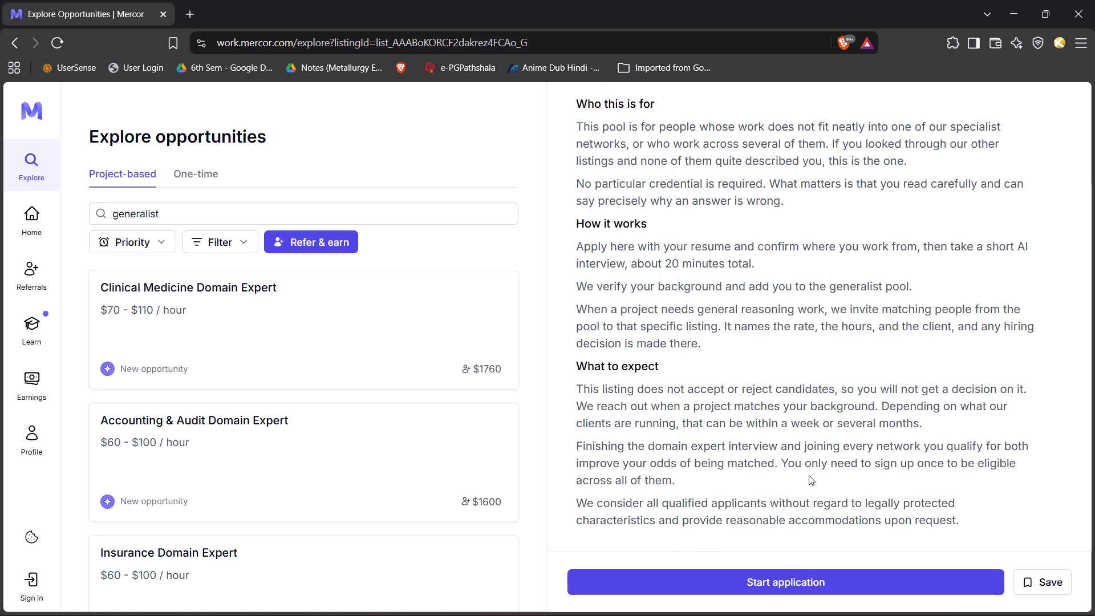
pyautogui.scroll(5, 809, 475)
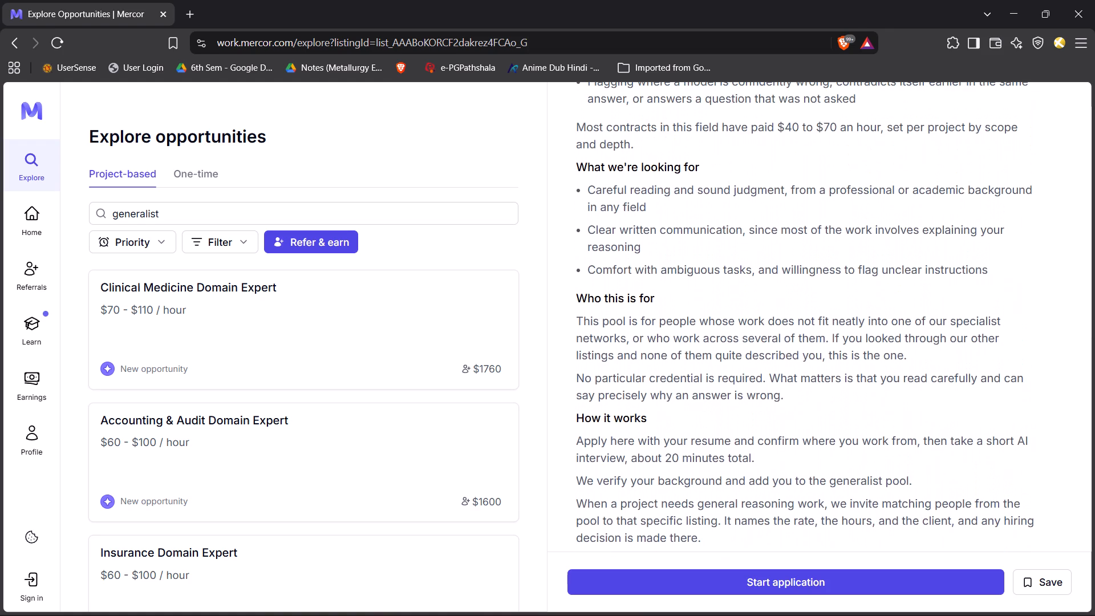
pyautogui.scroll(3, 809, 475)
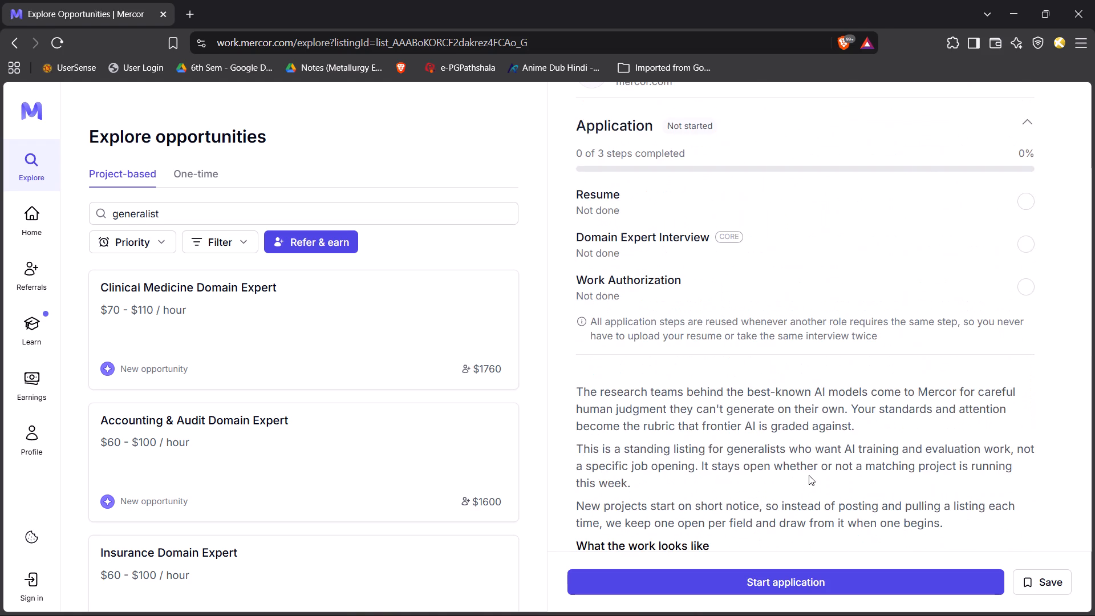
pyautogui.scroll(-5, 809, 475)
pyautogui.scroll(2, 809, 475)
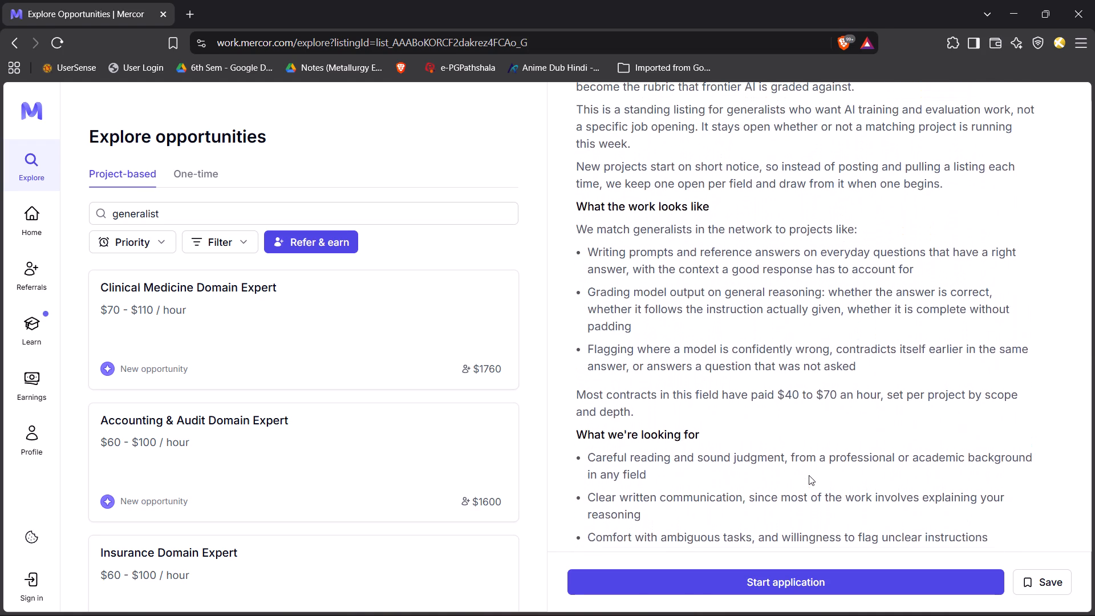
pyautogui.scroll(3, 809, 475)
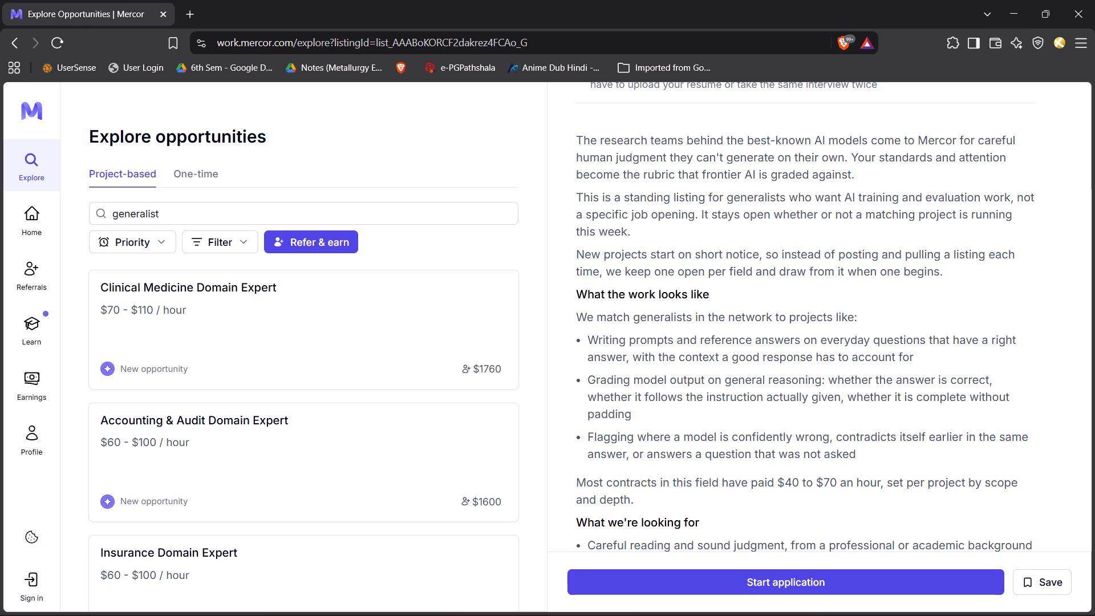
# Read the Generalist Expert listing's requirements, how it works, contract and payment terms, and referral sections.
pyautogui.scroll(-2, 809, 475)
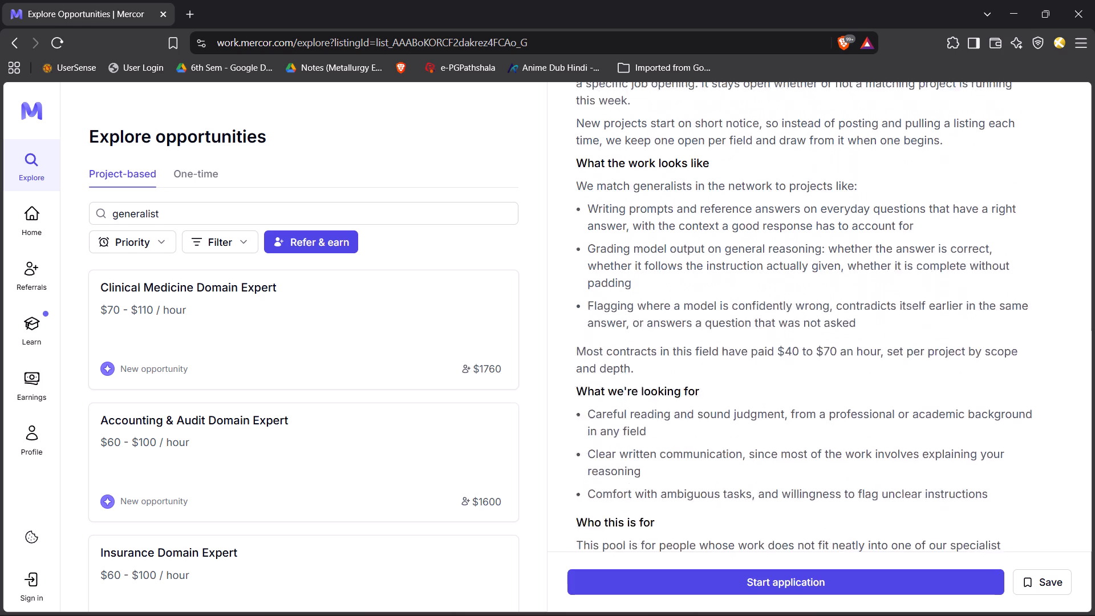
pyautogui.scroll(-6, 809, 475)
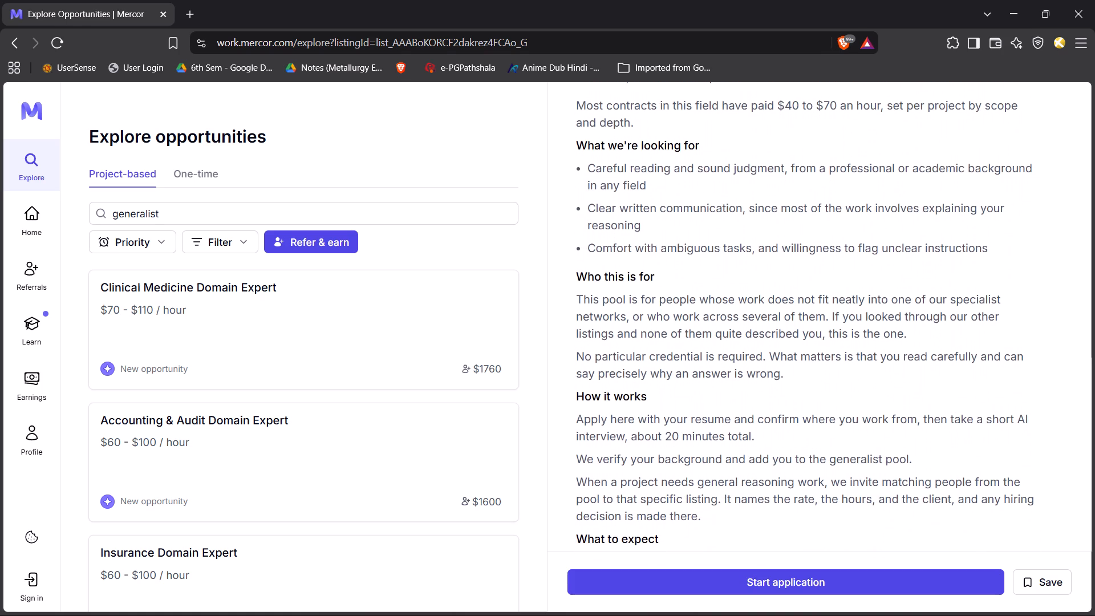
pyautogui.scroll(-1, 809, 475)
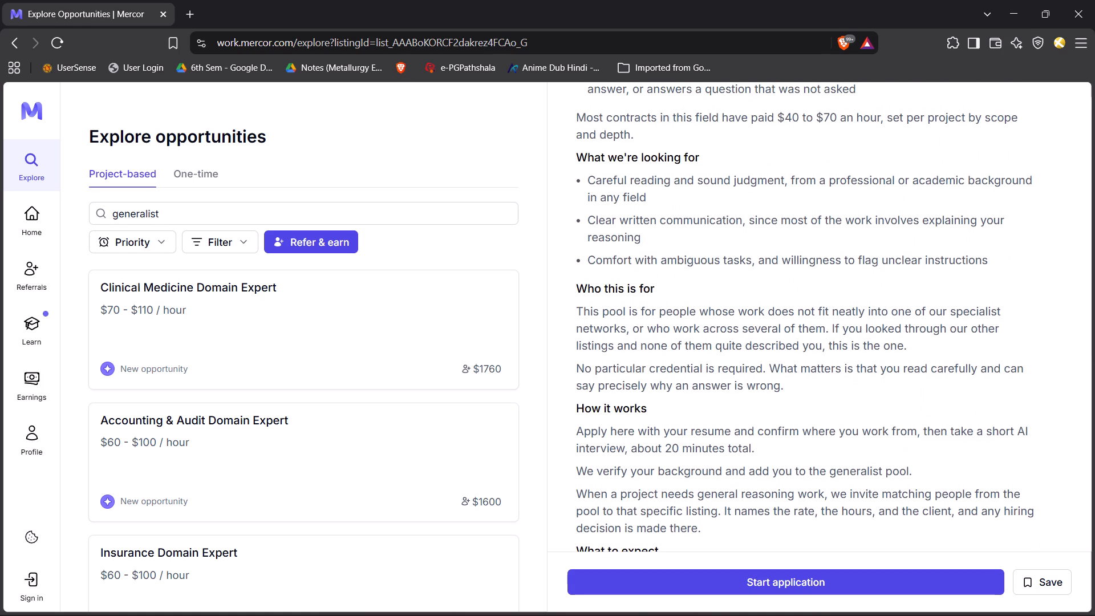
pyautogui.scroll(-1, 809, 475)
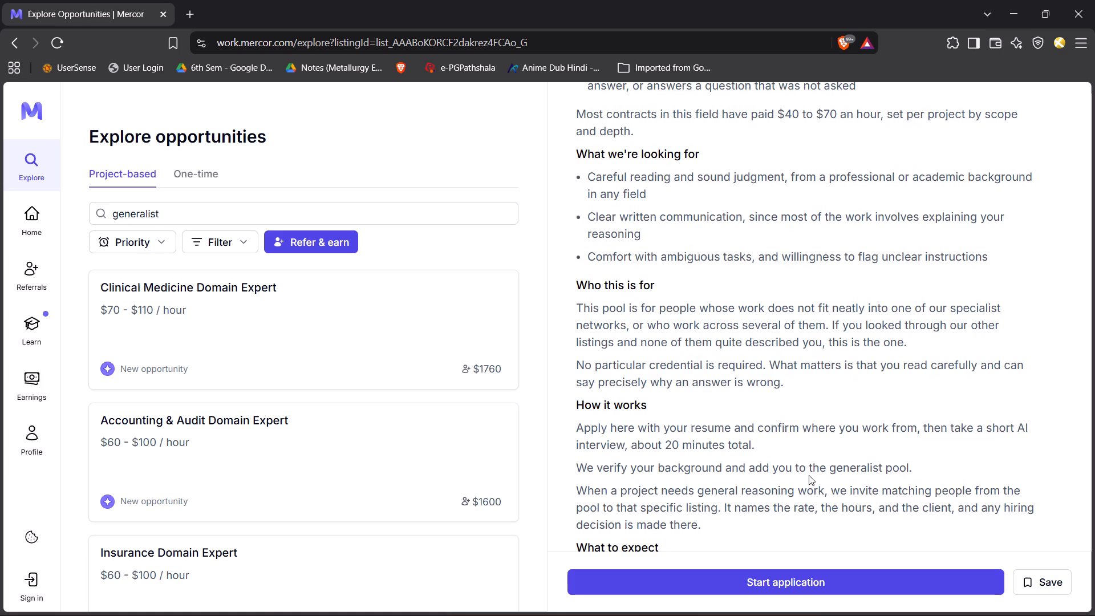
pyautogui.scroll(-6, 808, 468)
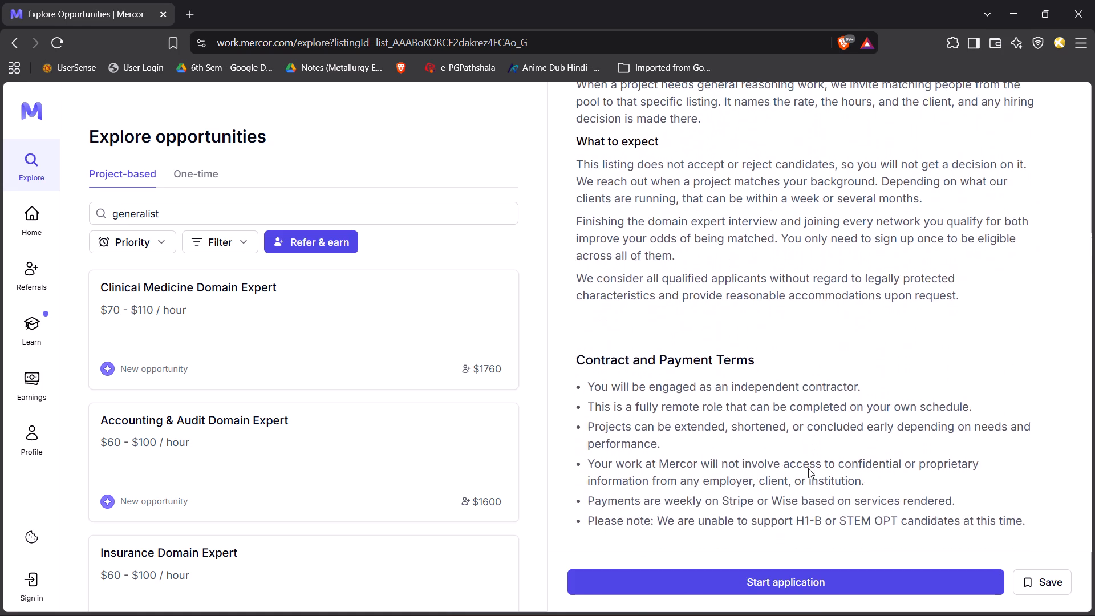
pyautogui.scroll(-6, 808, 468)
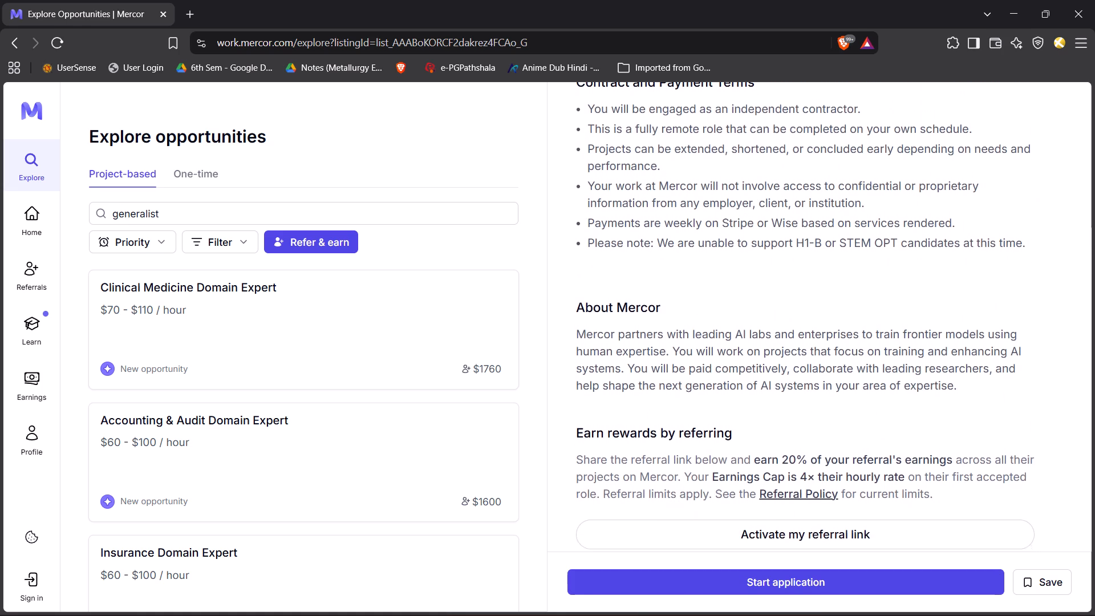
pyautogui.scroll(-6, 808, 468)
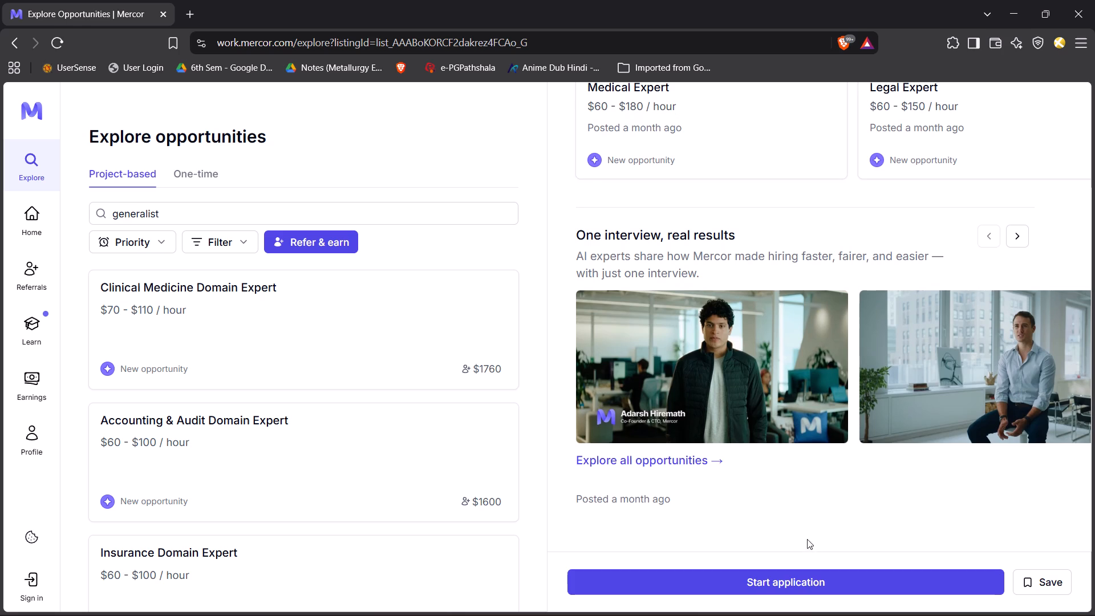
# Start the application for the Generalist Expert role, continuing with this role instead of the other suggested ones.
pyautogui.click(821, 583)
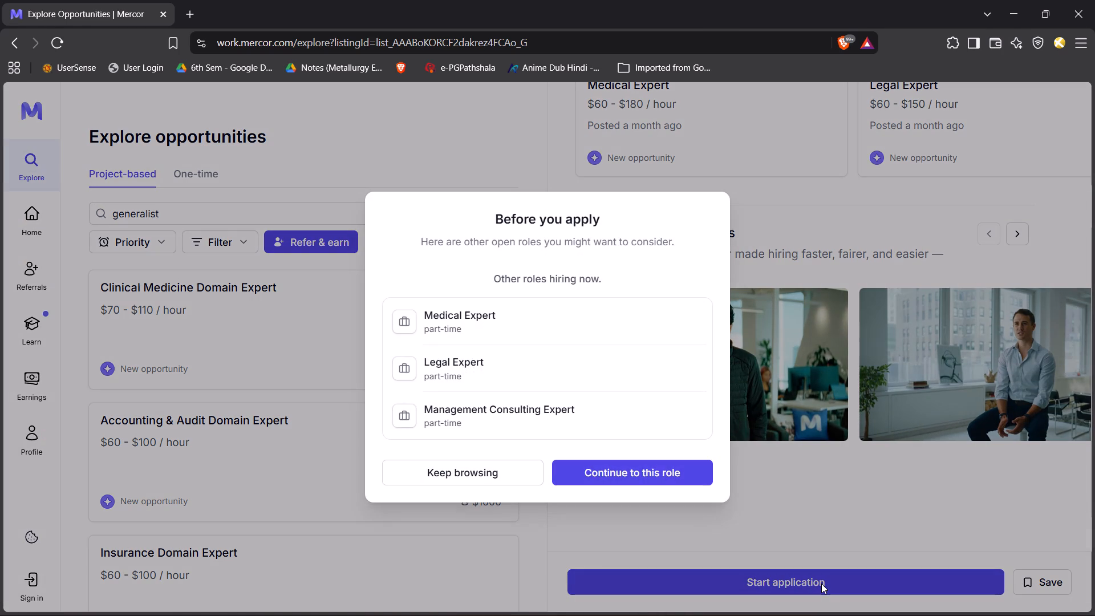
pyautogui.click(582, 466)
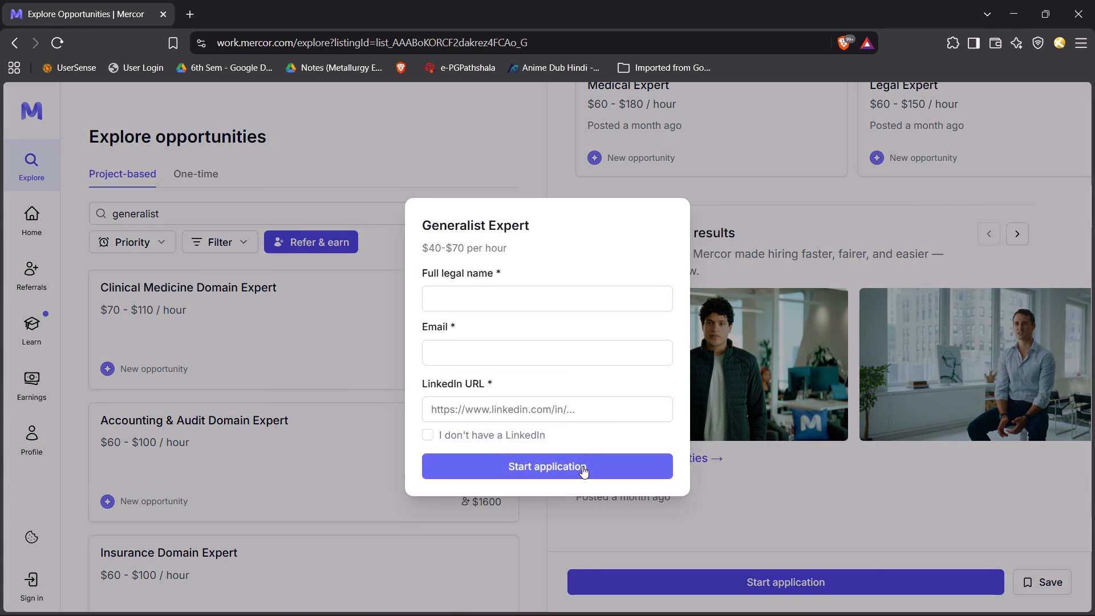
# Activate the full legal name field in the Generalist Expert application form.
pyautogui.click(485, 293)
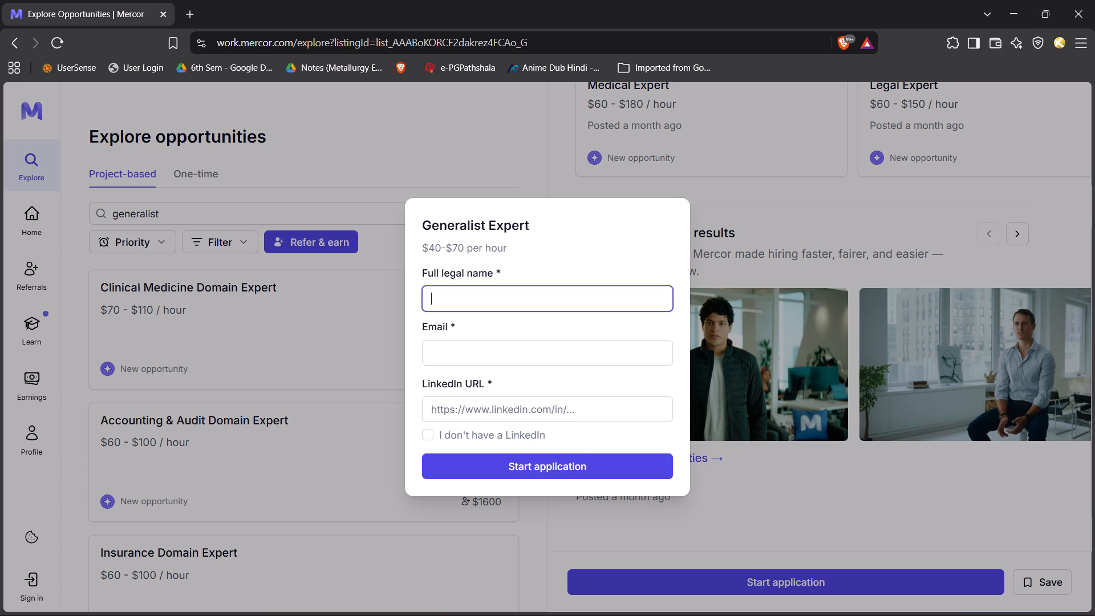
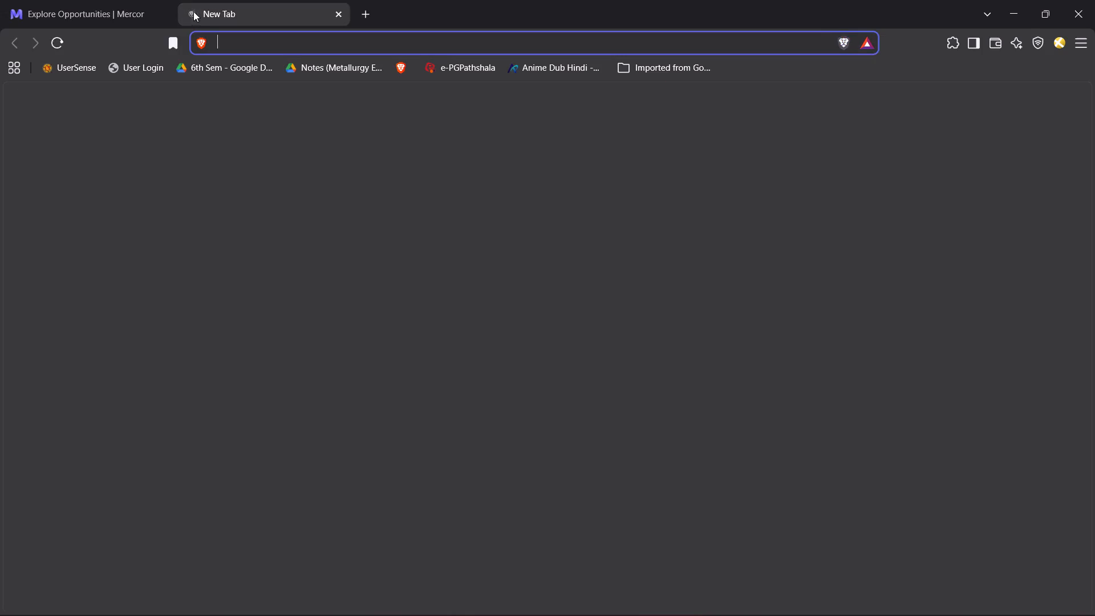
# Search the web for the person's full name, written as one word without a space.
pyautogui.click(486, 146)
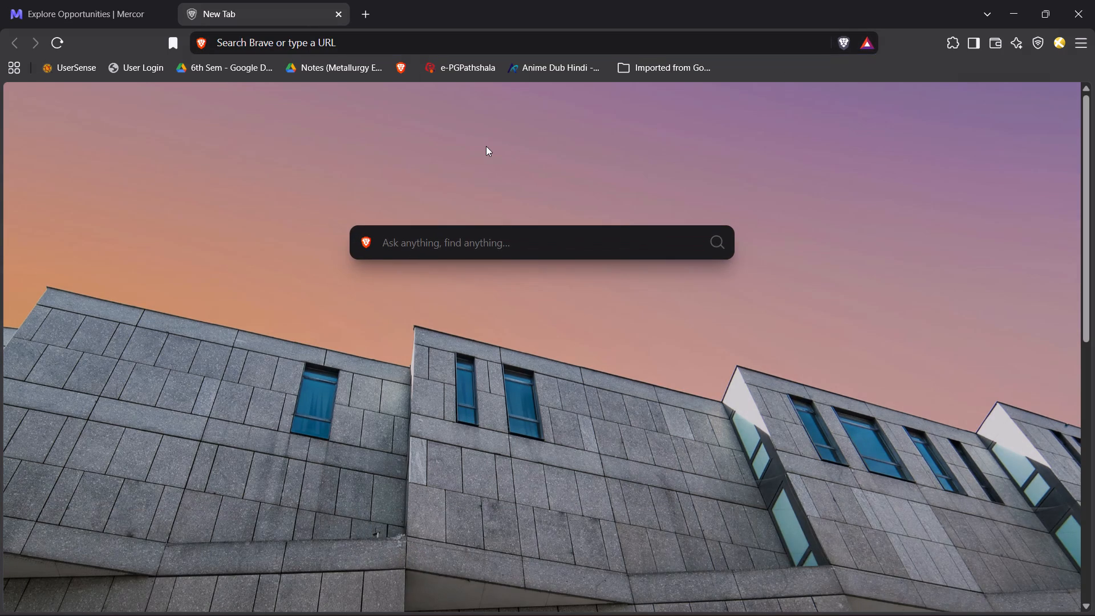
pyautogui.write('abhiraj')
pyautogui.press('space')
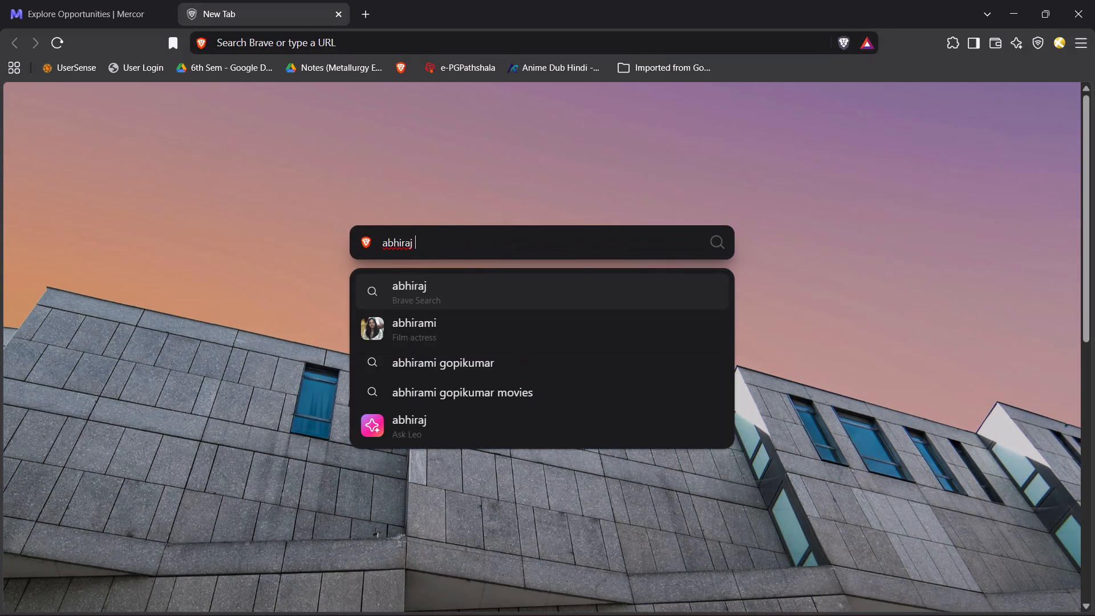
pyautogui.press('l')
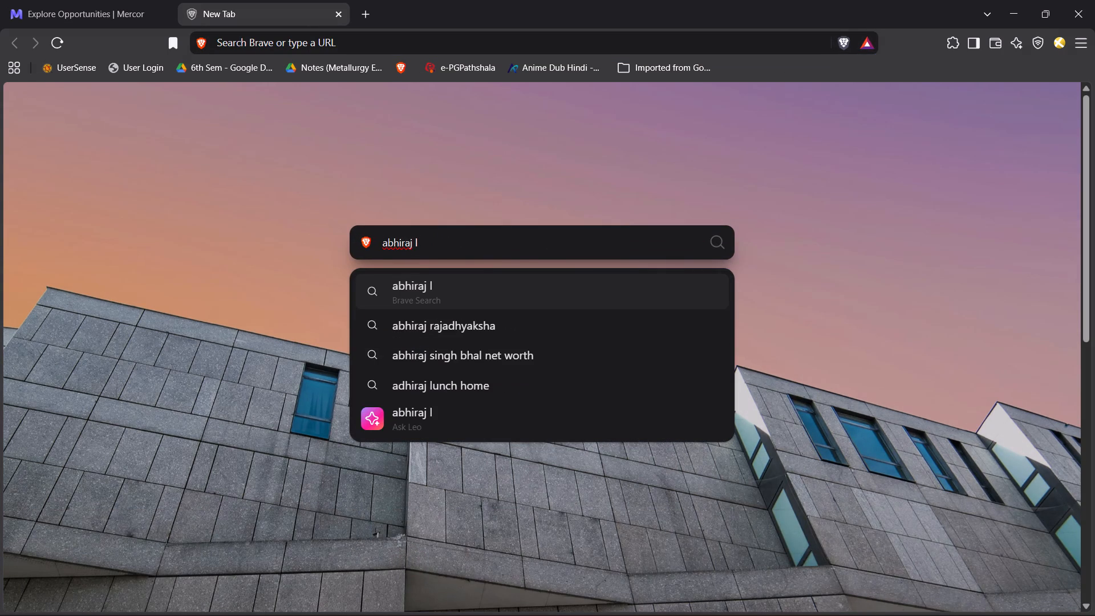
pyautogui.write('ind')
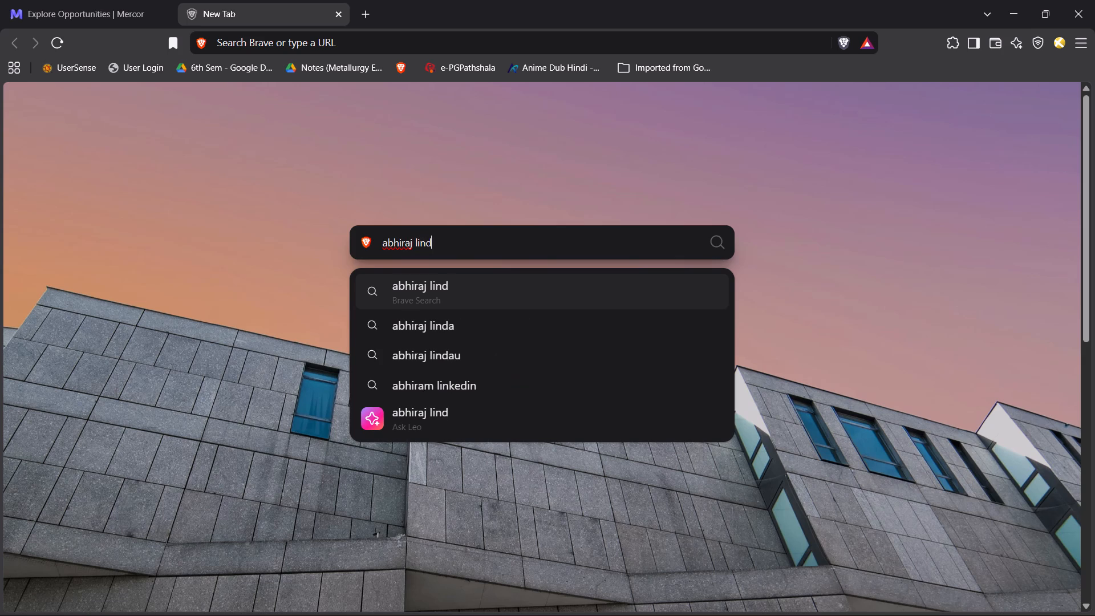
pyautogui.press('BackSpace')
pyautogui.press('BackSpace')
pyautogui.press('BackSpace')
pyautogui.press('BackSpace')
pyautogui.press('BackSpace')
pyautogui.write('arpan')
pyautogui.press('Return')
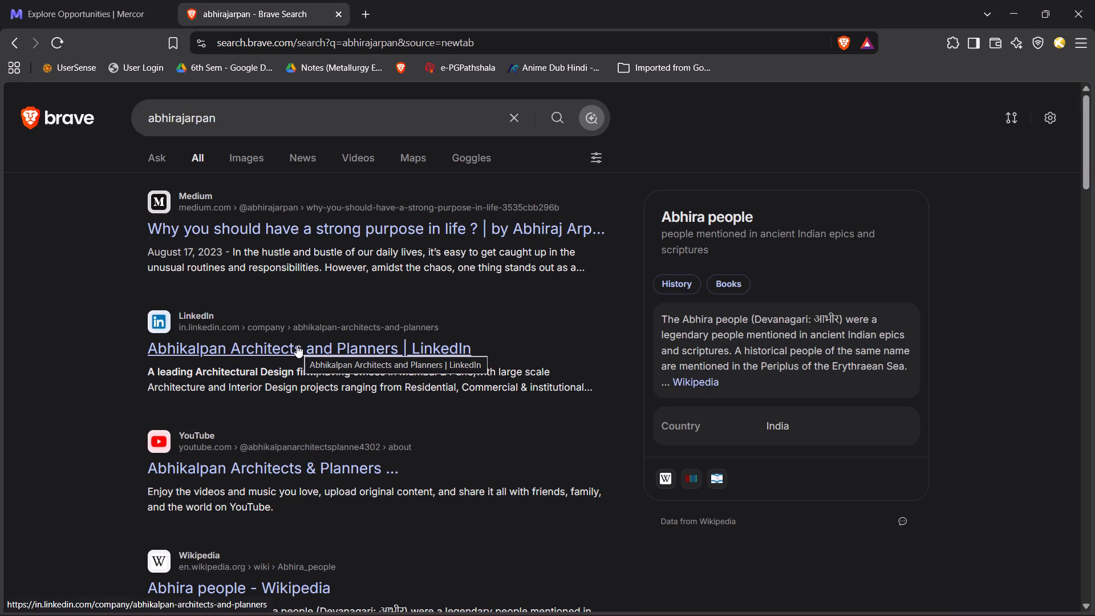
# Repeat the web search with a space between the person's first and last names.
pyautogui.click(185, 123)
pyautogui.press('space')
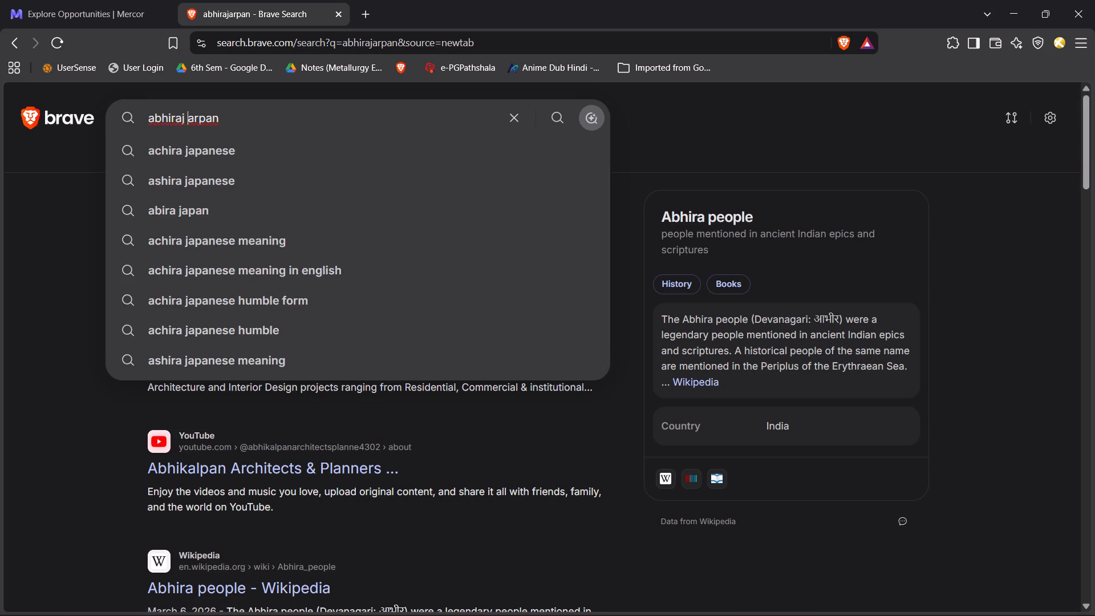
pyautogui.press('Return')
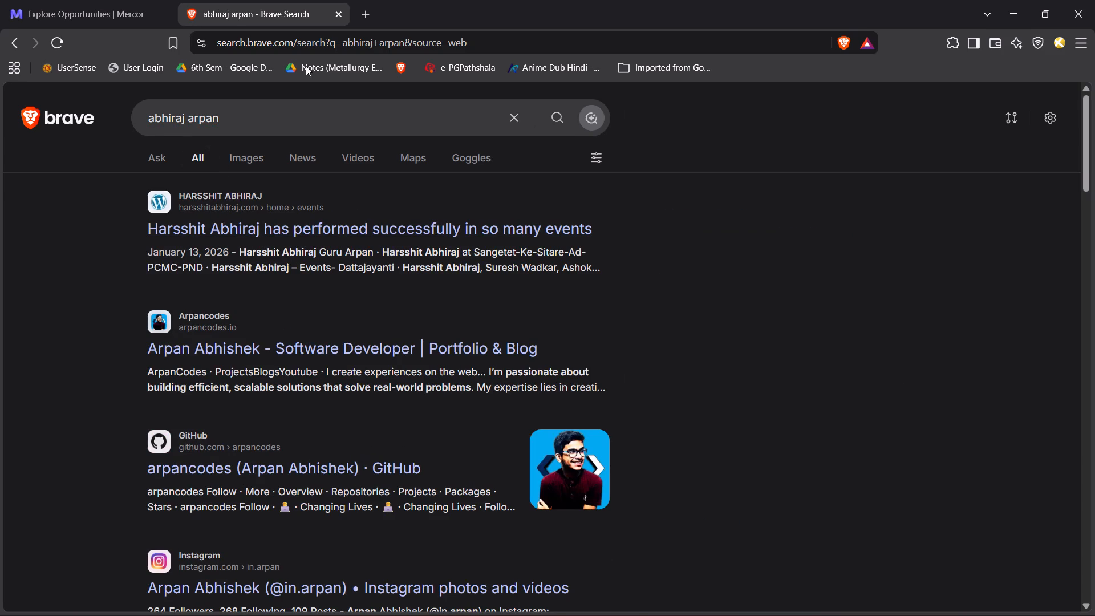
# Add "linkdein" to the name query and search again for the person's LinkedIn profile.
pyautogui.doubleClick(261, 117)
pyautogui.click(261, 117)
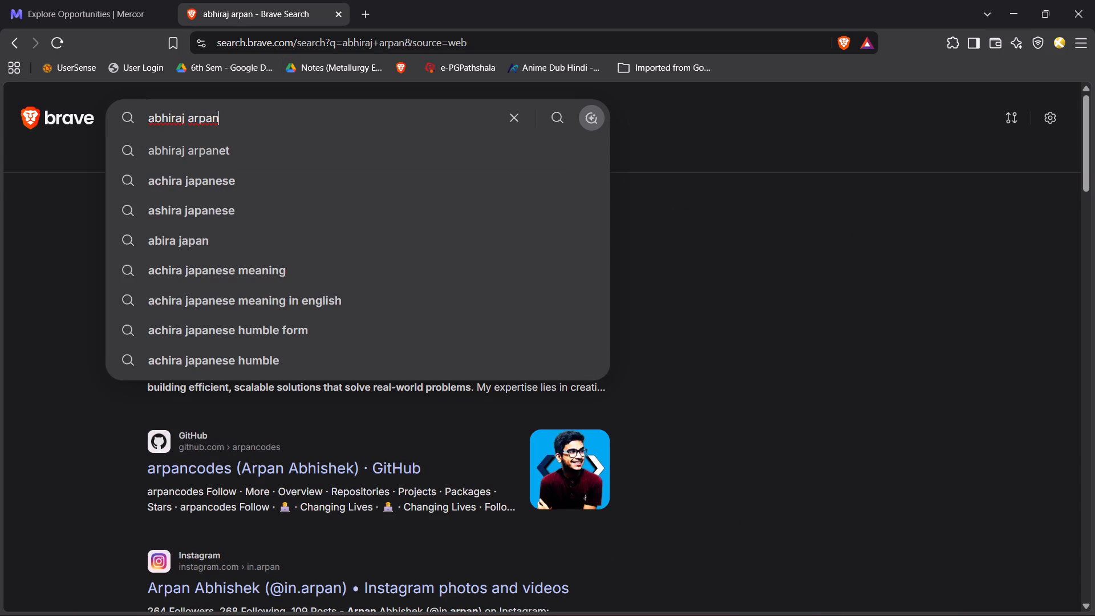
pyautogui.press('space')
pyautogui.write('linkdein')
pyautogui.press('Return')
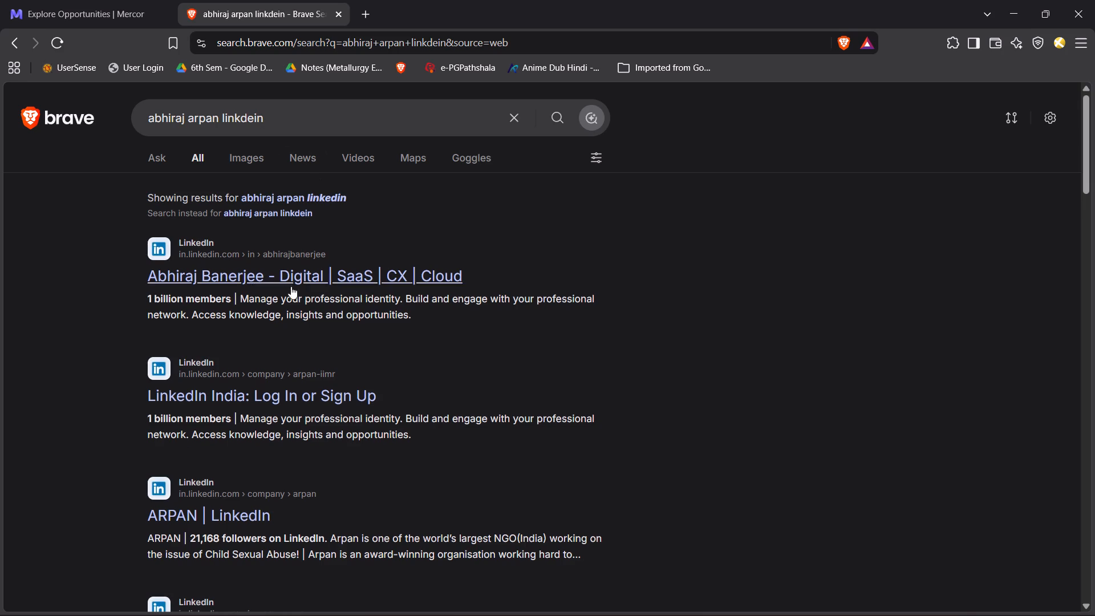
pyautogui.scroll(1, 290, 287)
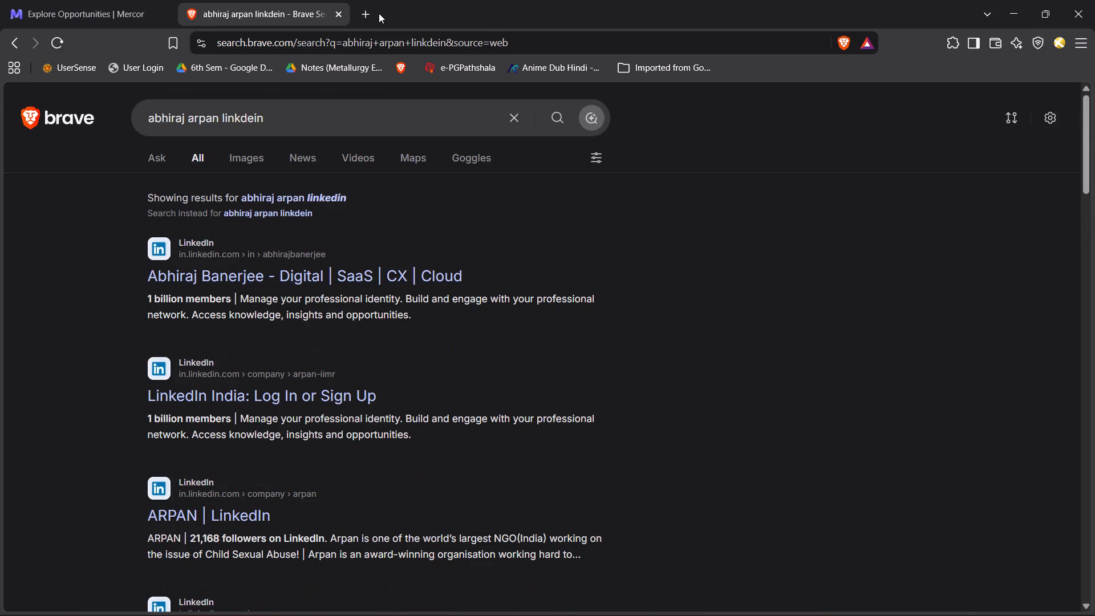
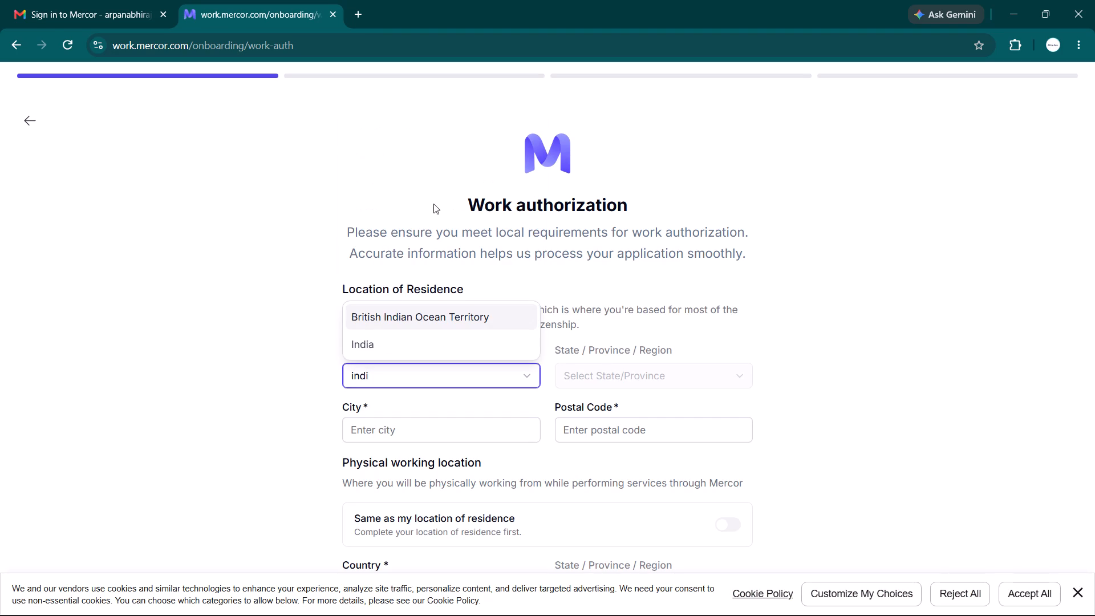
# Fill in the location of residence with India as country, Bihar as state, and the applicant's city and postal code.
pyautogui.click(359, 336)
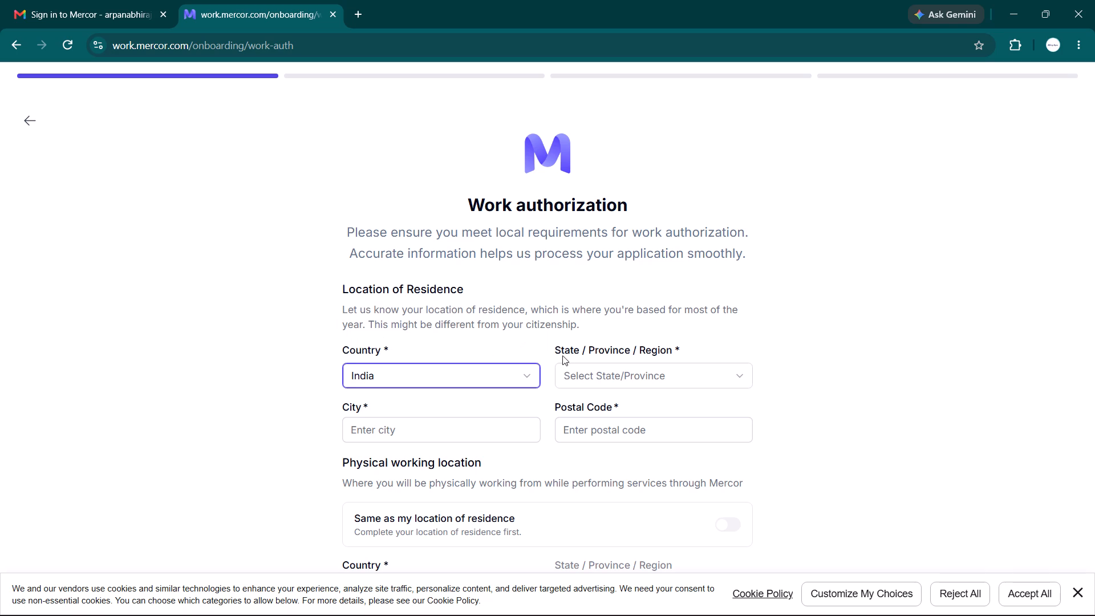
pyautogui.click(574, 372)
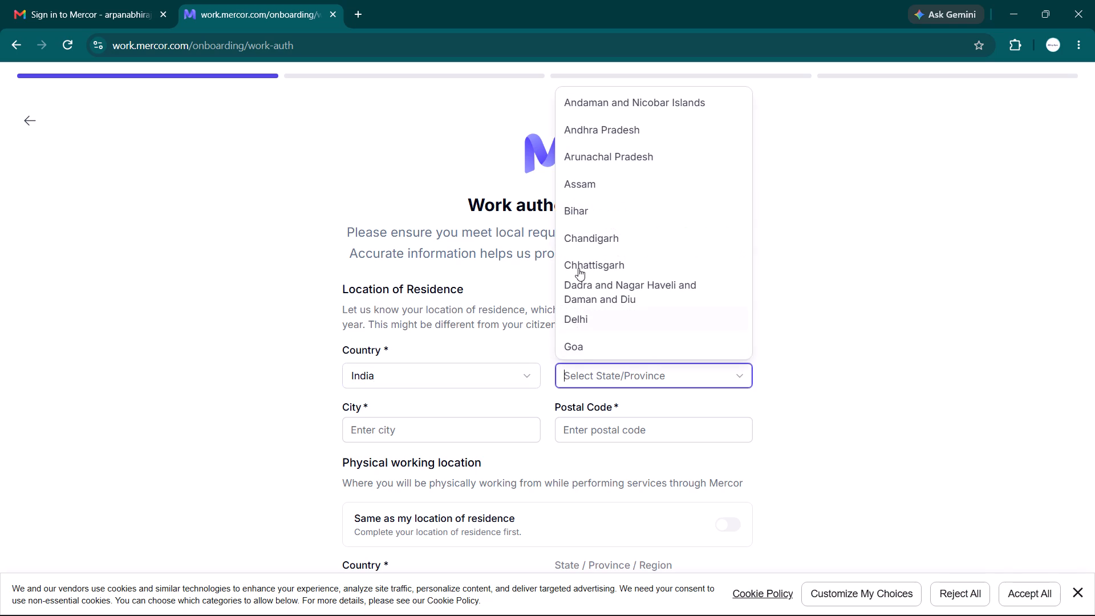
pyautogui.click(574, 210)
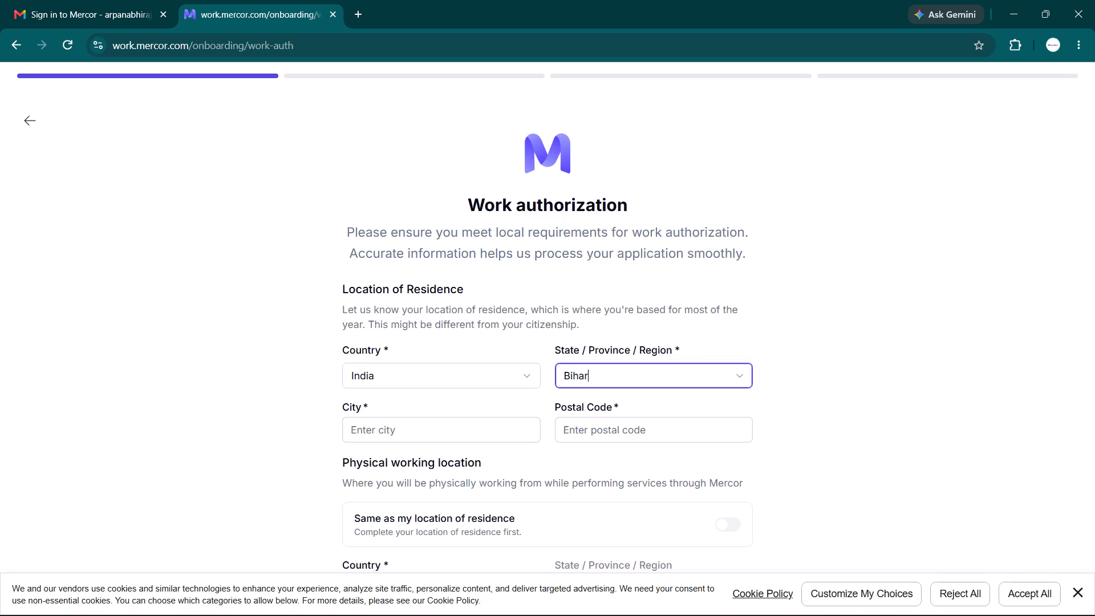
pyautogui.click(448, 433)
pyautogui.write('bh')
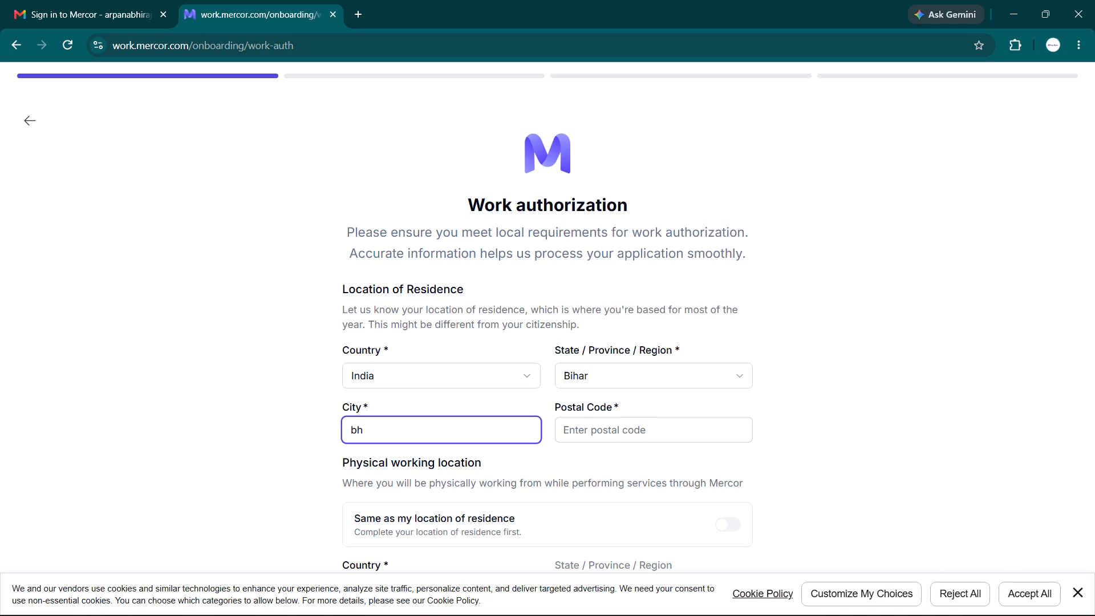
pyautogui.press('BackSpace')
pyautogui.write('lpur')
pyautogui.click(611, 439)
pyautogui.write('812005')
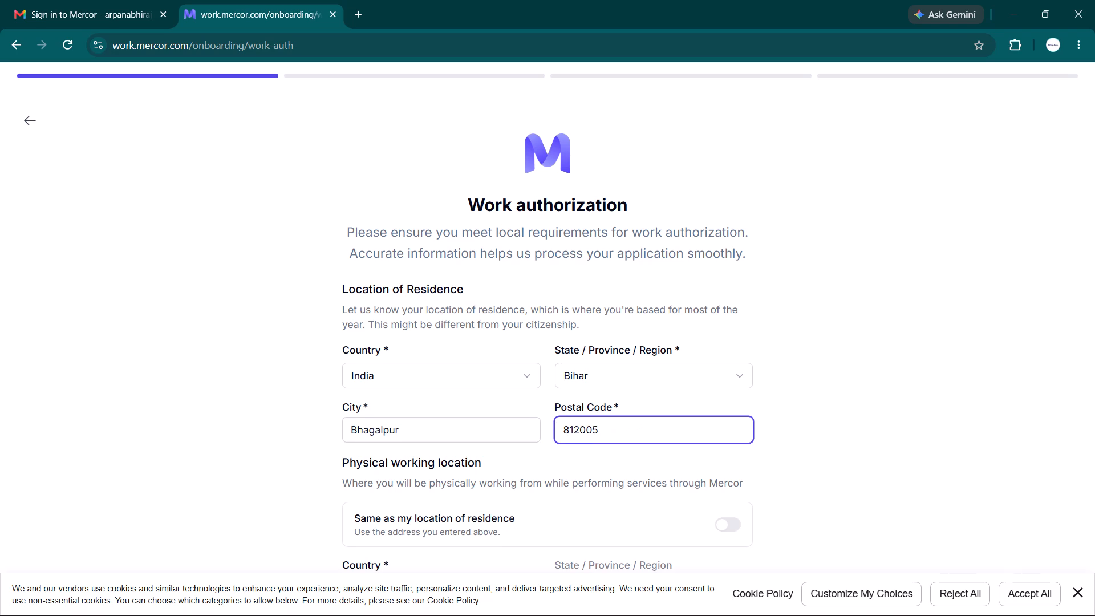
# Set the physical working location's country to India and its state to Odisha.
pyautogui.scroll(-2, 611, 439)
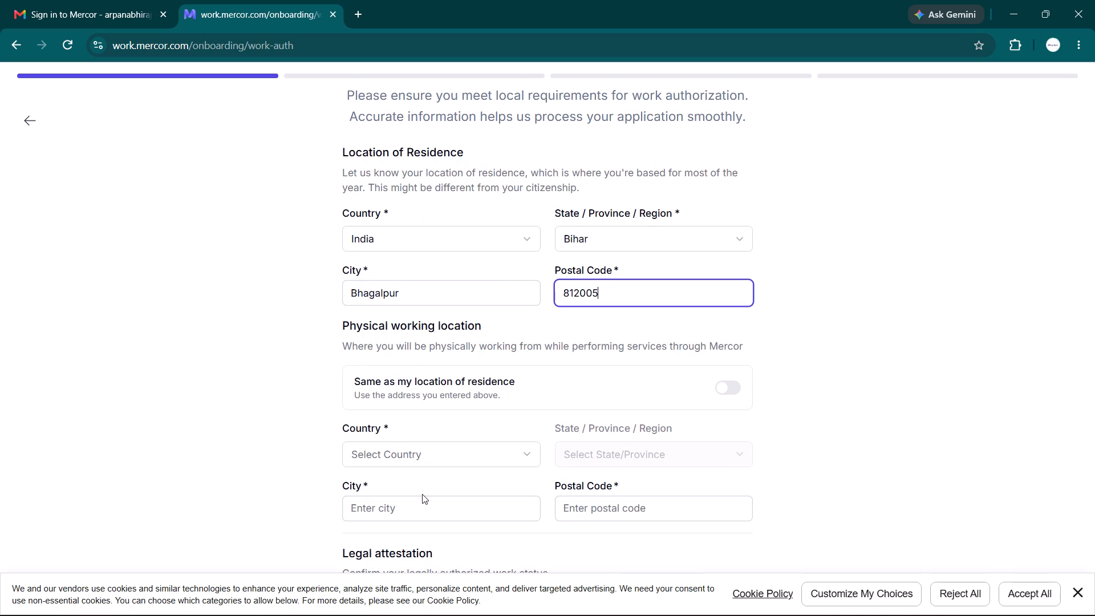
pyautogui.click(441, 461)
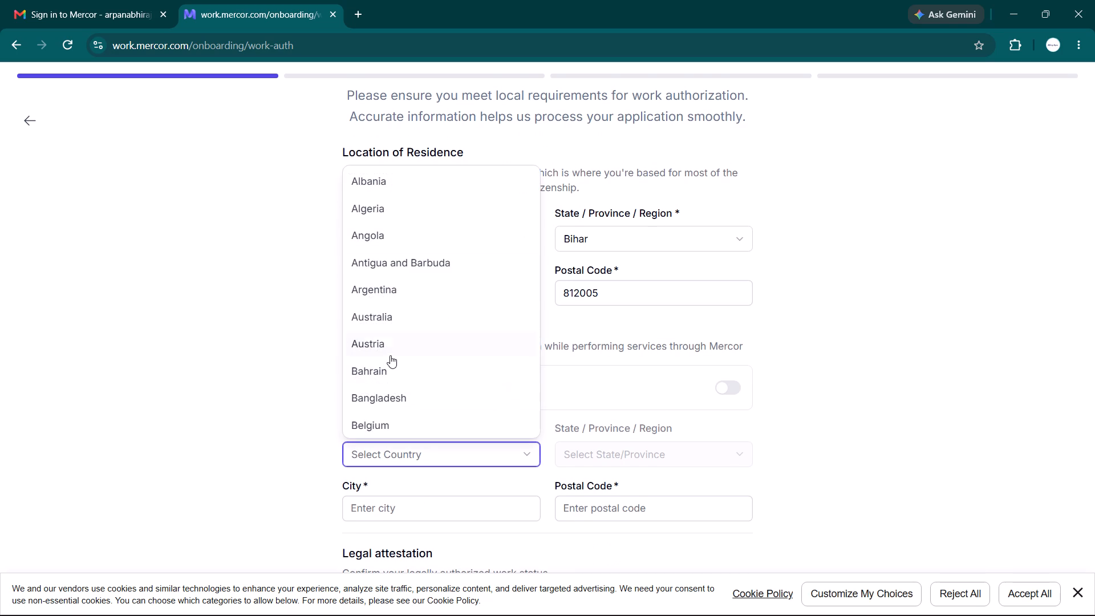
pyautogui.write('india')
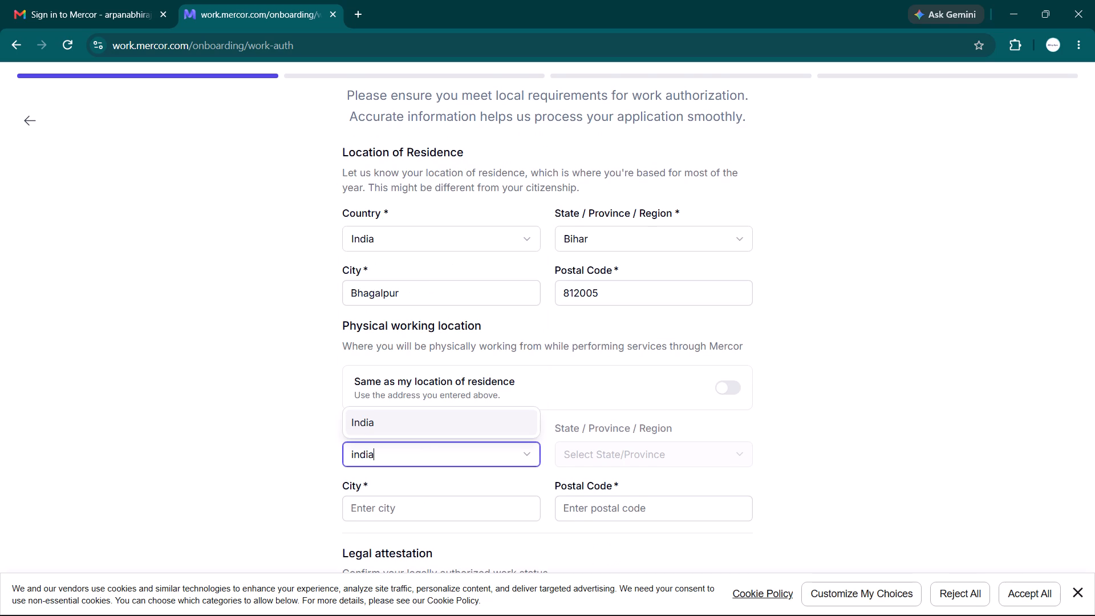
pyautogui.click(354, 422)
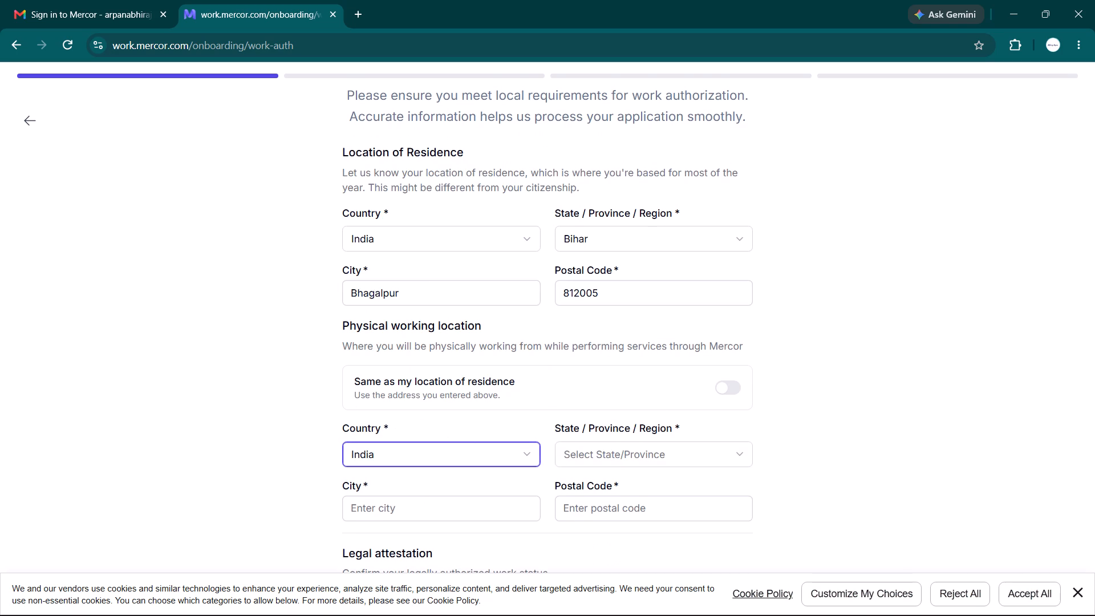
pyautogui.click(572, 460)
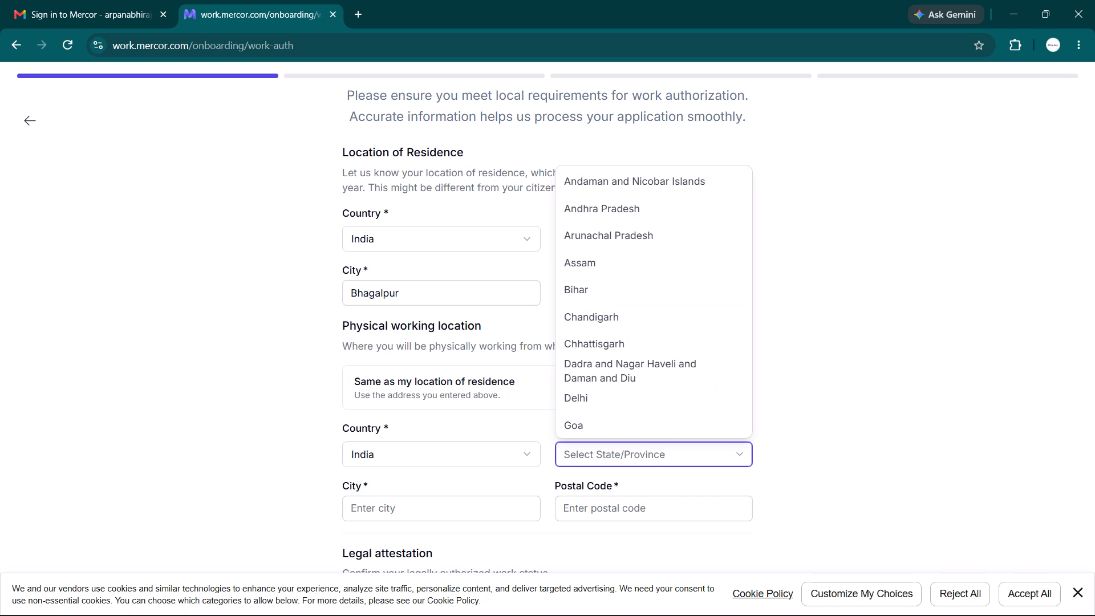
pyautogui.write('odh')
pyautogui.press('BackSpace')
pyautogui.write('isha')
pyautogui.click(591, 435)
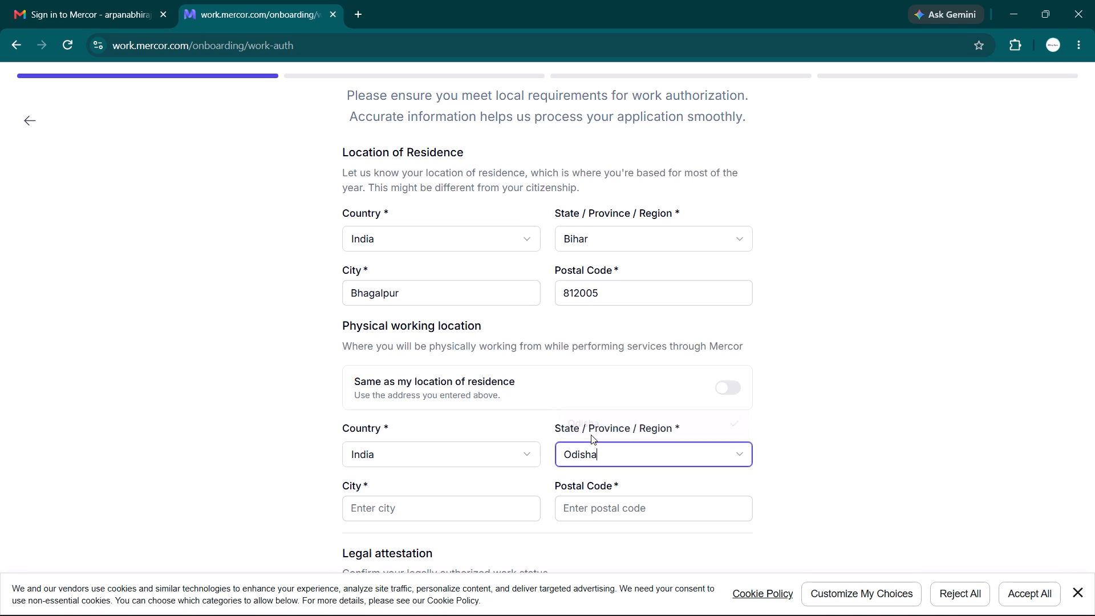
# Enter the applicant's city and postal code for the physical working location.
pyautogui.click(501, 517)
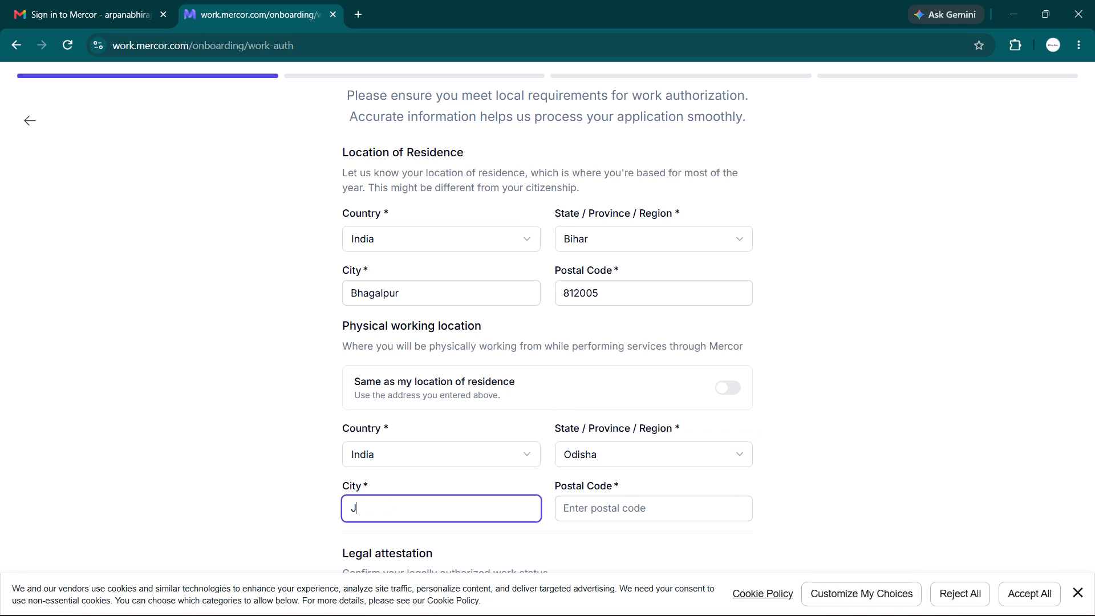
pyautogui.press('BackSpace')
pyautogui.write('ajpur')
pyautogui.scroll(-1, 501, 517)
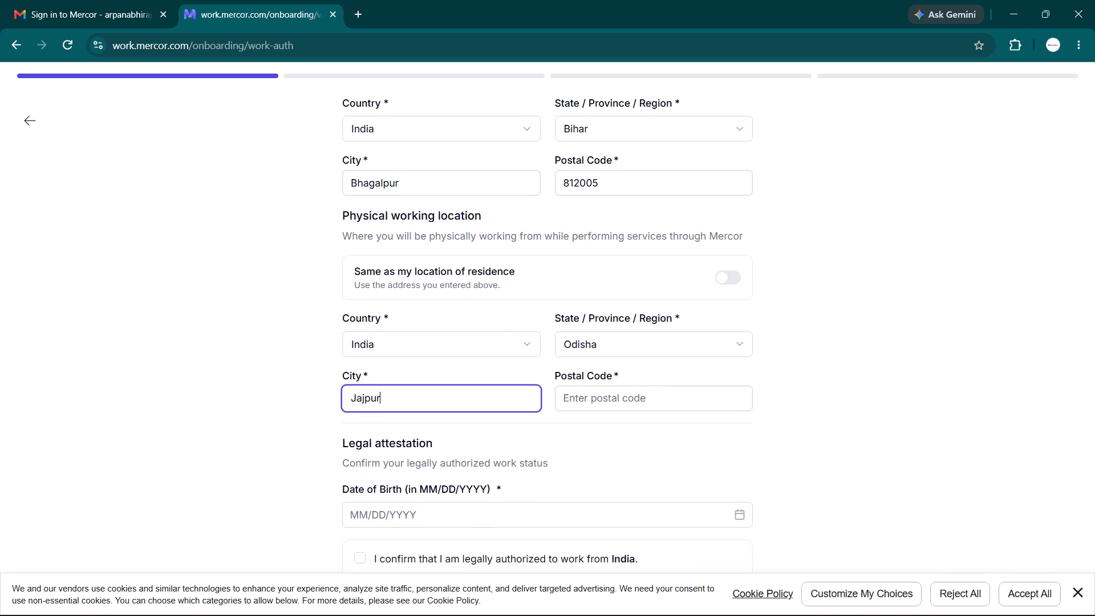
pyautogui.click(633, 407)
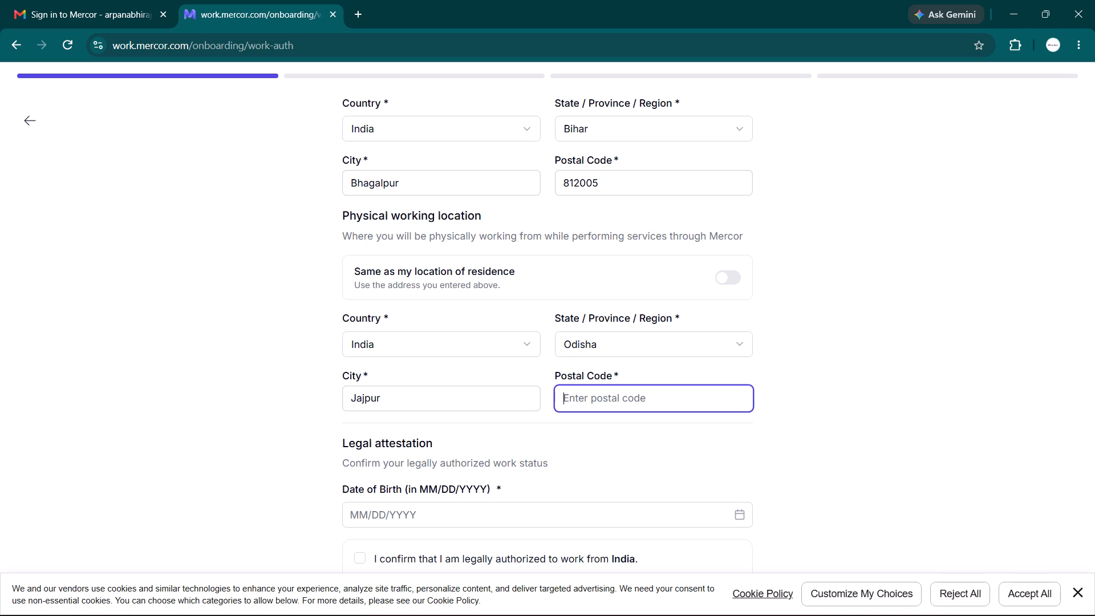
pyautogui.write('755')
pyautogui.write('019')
# Enter the applicant's date of birth in the legal attestation section by picking its year, month and day.
pyautogui.scroll(-1, 633, 407)
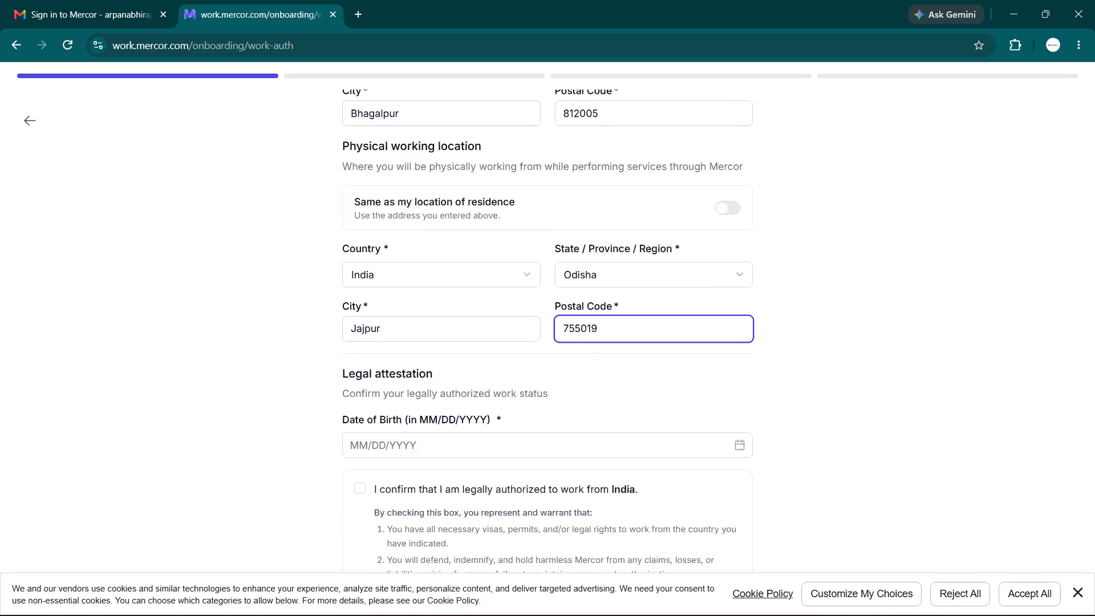
pyautogui.scroll(-1, 633, 407)
pyautogui.click(481, 404)
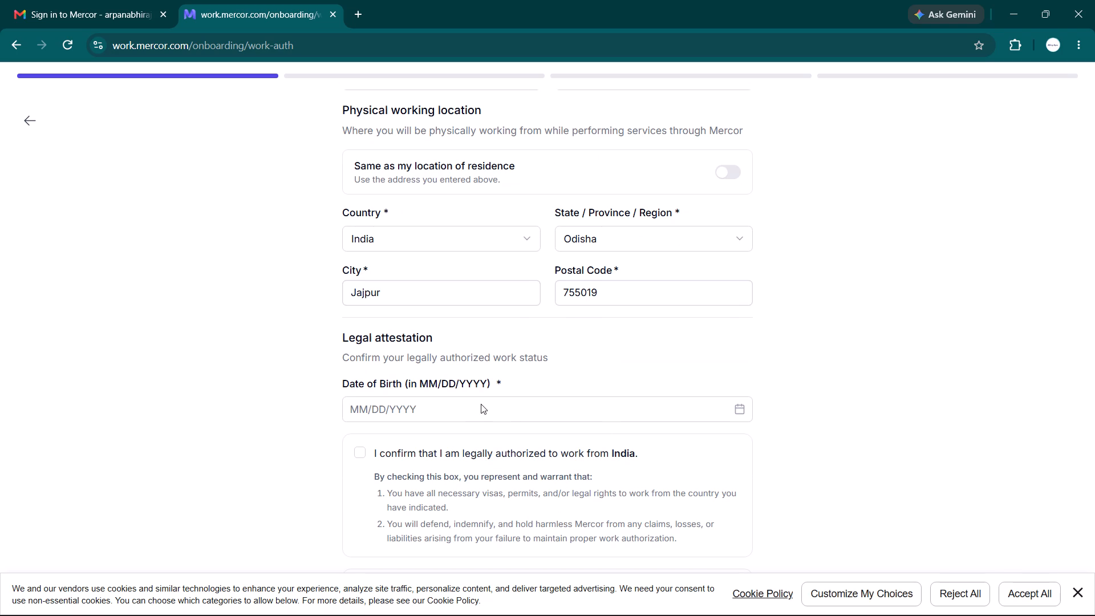
pyautogui.click(495, 198)
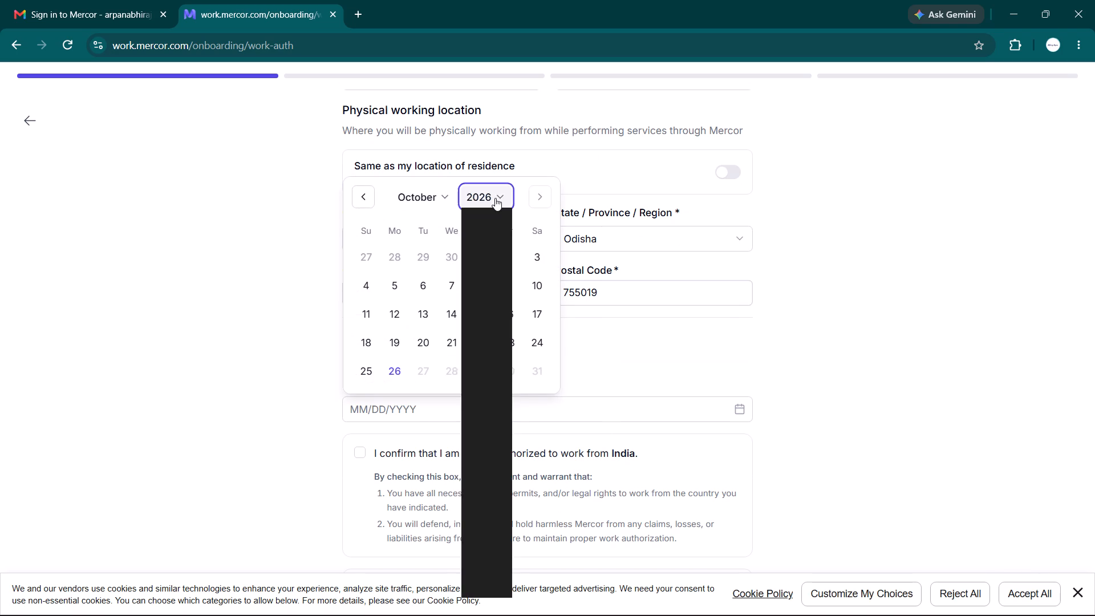
pyautogui.scroll(1, 493, 254)
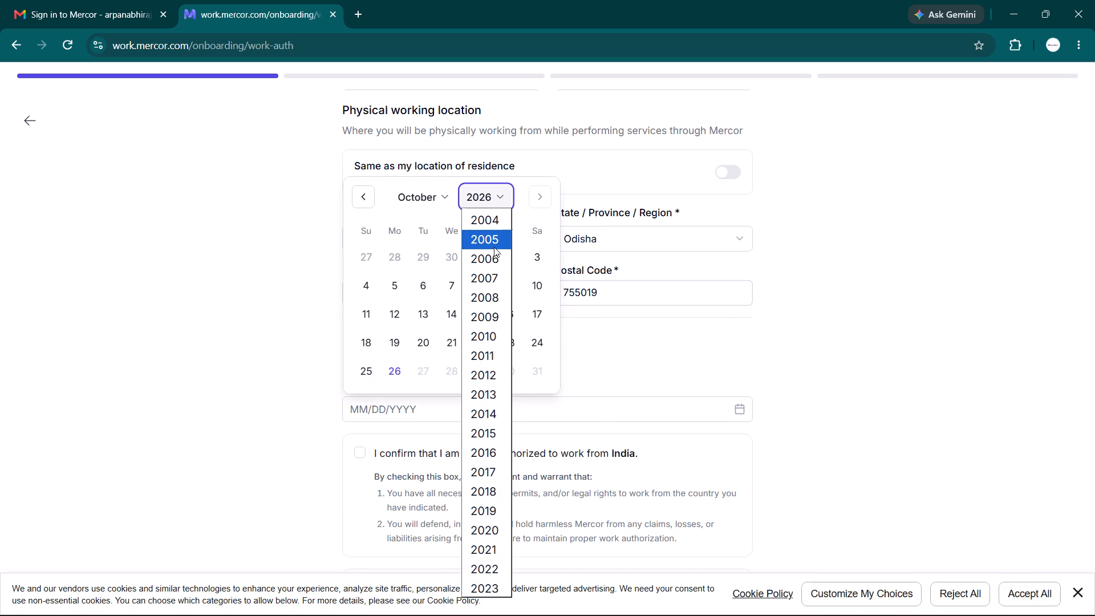
pyautogui.click(494, 247)
pyautogui.click(428, 176)
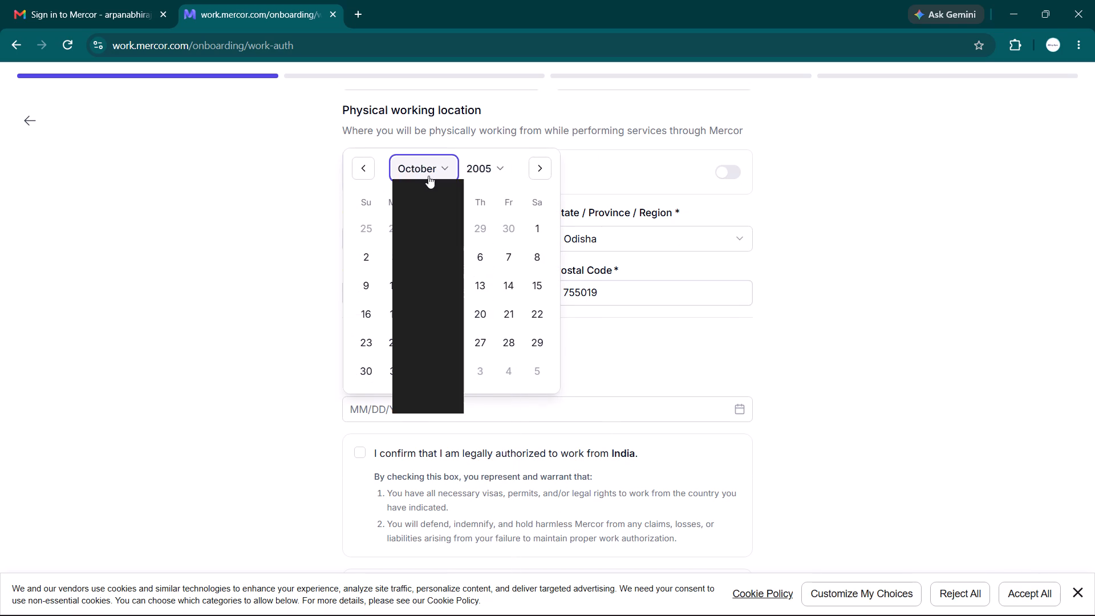
pyautogui.click(421, 253)
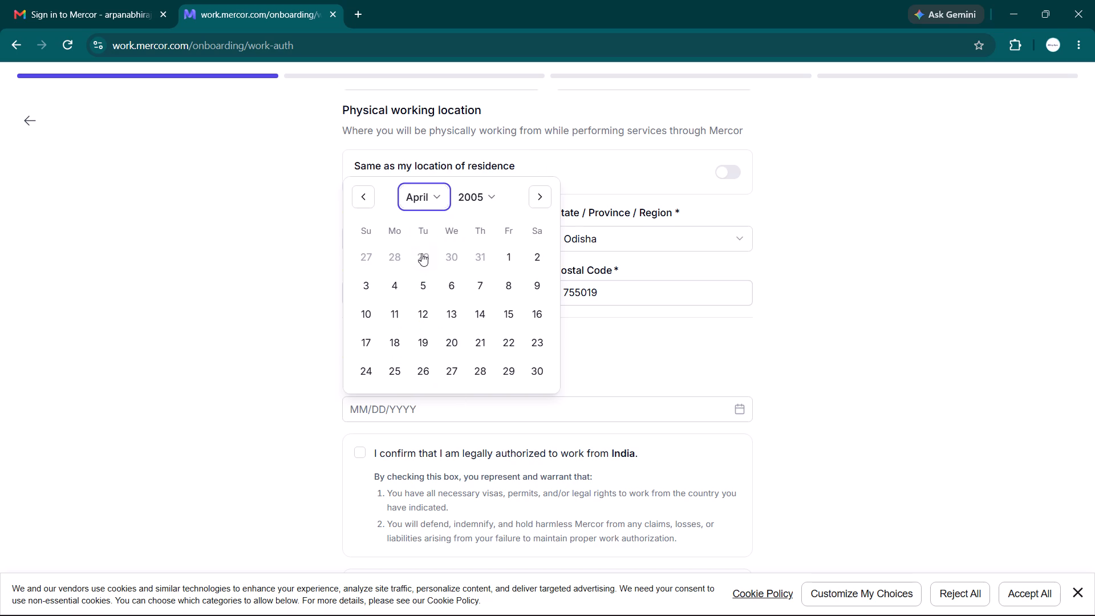
pyautogui.click(480, 314)
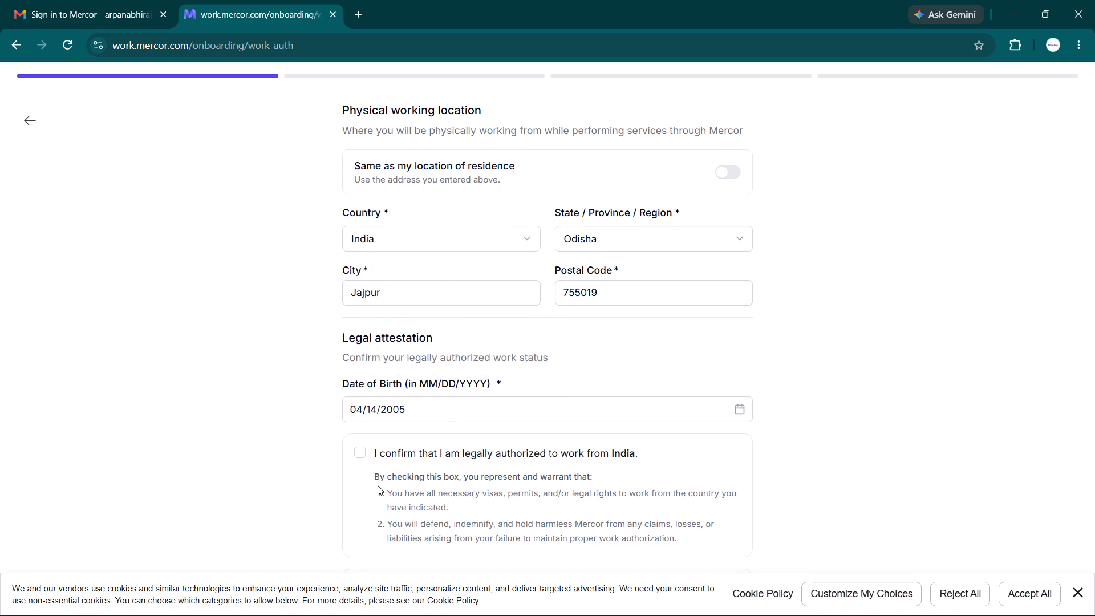
# Confirm both legal attestations: authorization to work from India and the stated physical working location.
pyautogui.click(363, 455)
pyautogui.scroll(-1, 363, 455)
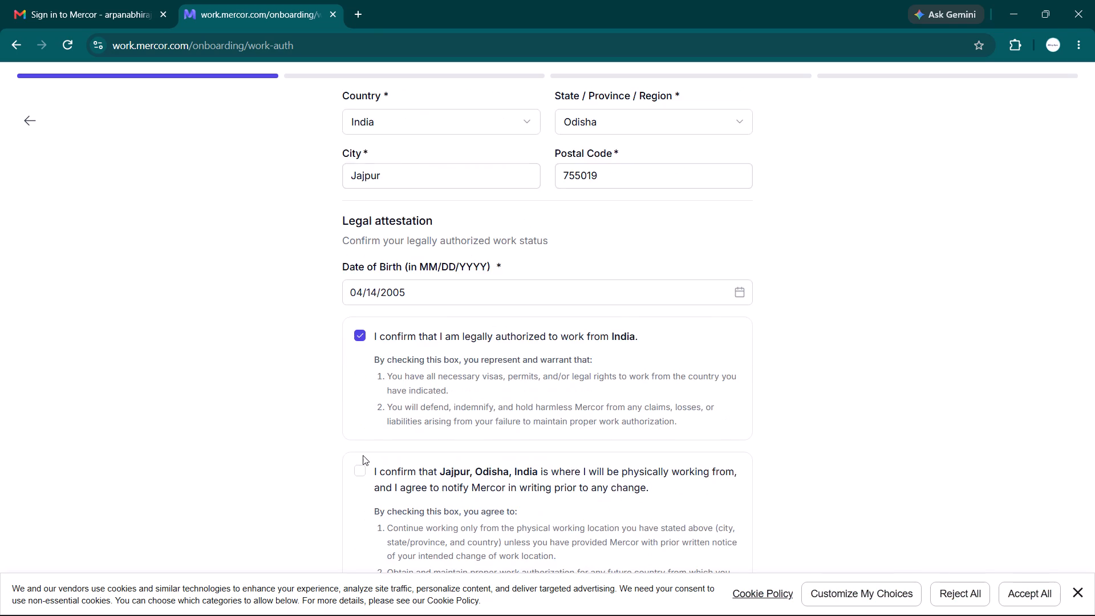
pyautogui.scroll(-2, 363, 455)
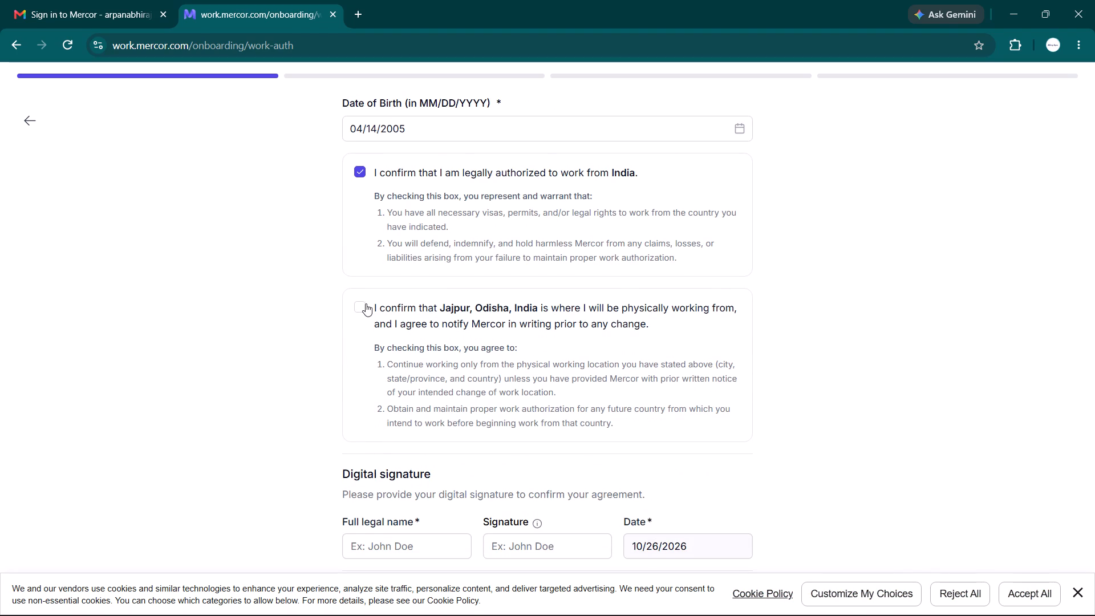
pyautogui.click(364, 304)
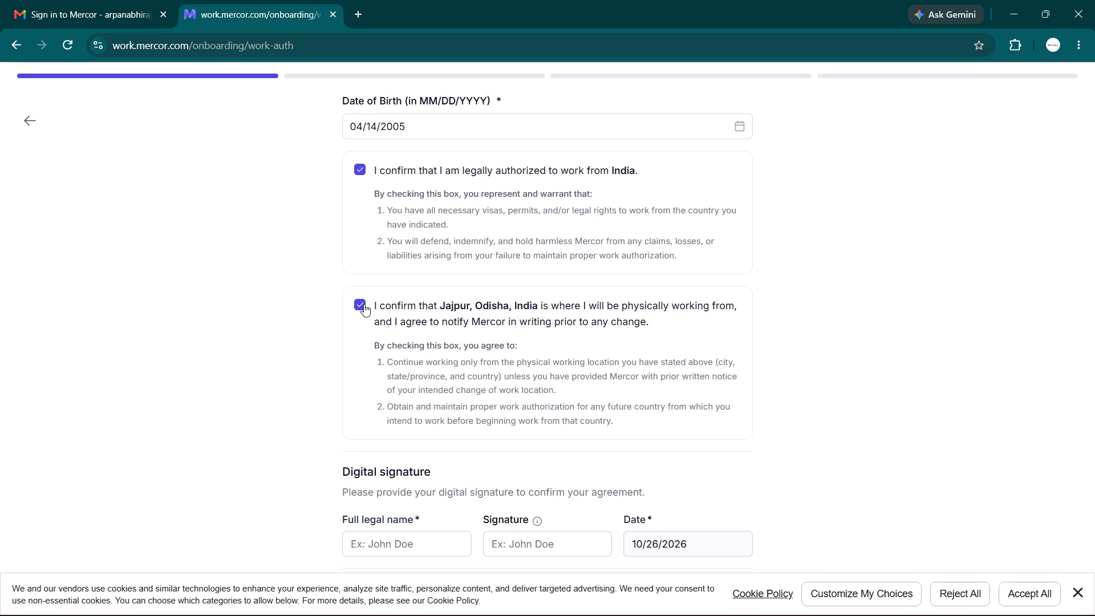
# Enter the applicant's full legal name in the digital signature section.
pyautogui.scroll(-1, 364, 304)
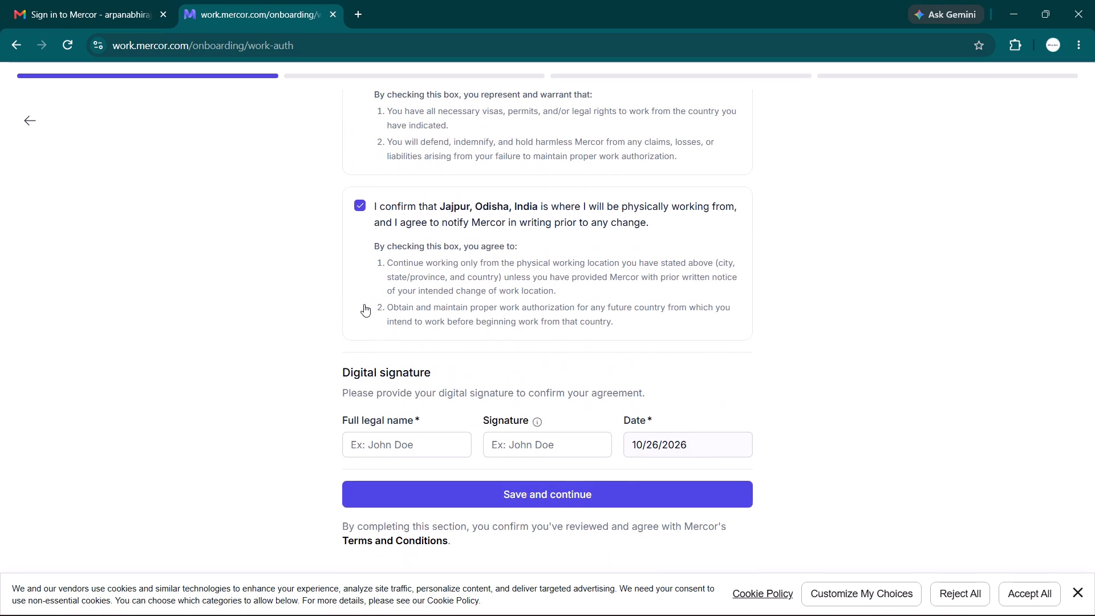
pyautogui.scroll(-1, 364, 304)
pyautogui.click(383, 433)
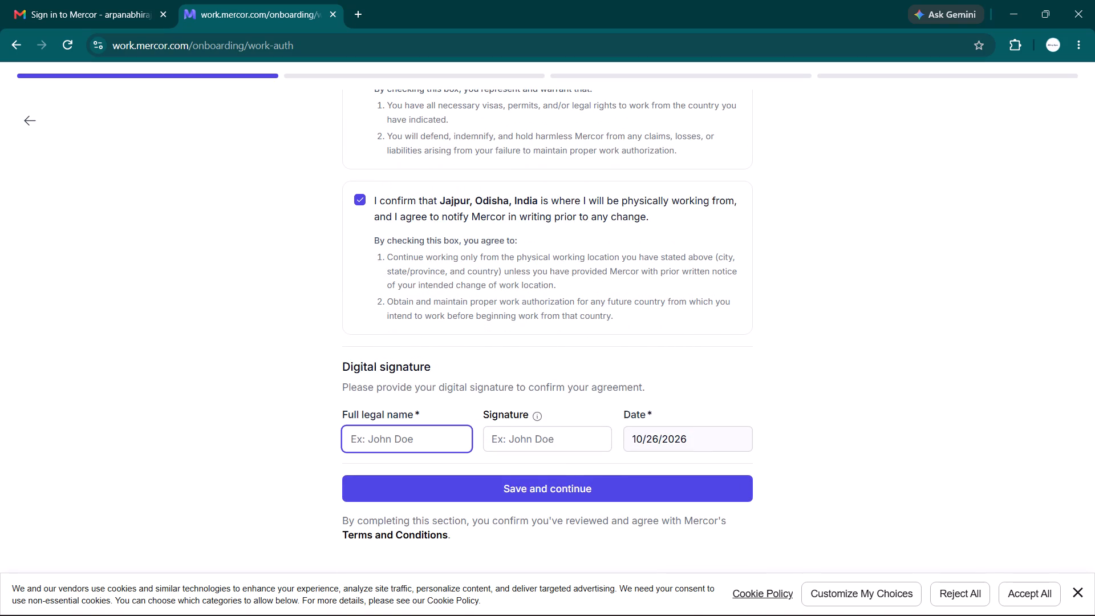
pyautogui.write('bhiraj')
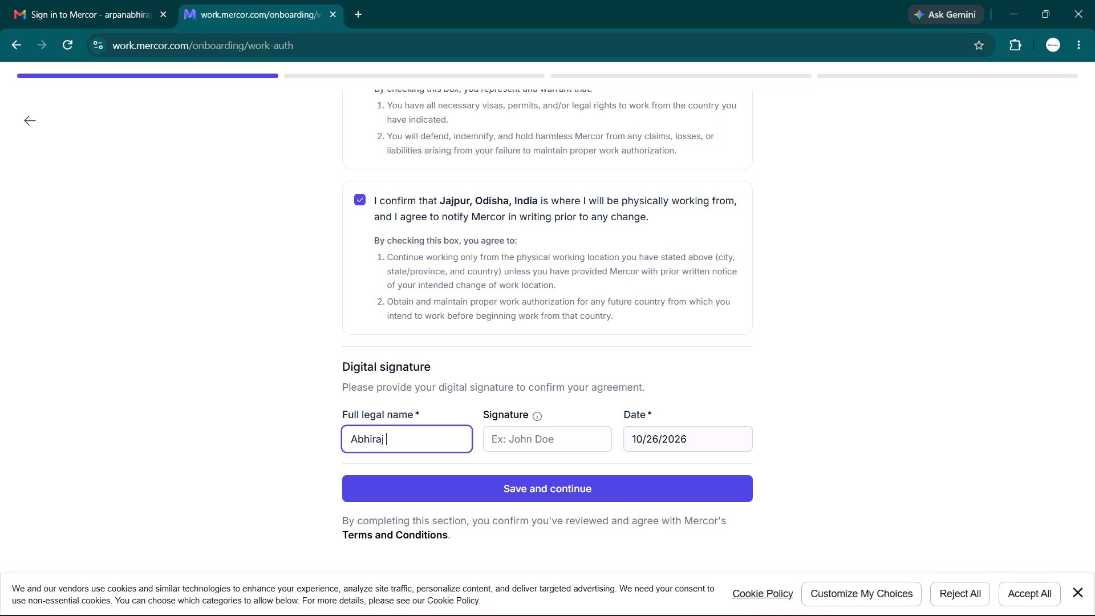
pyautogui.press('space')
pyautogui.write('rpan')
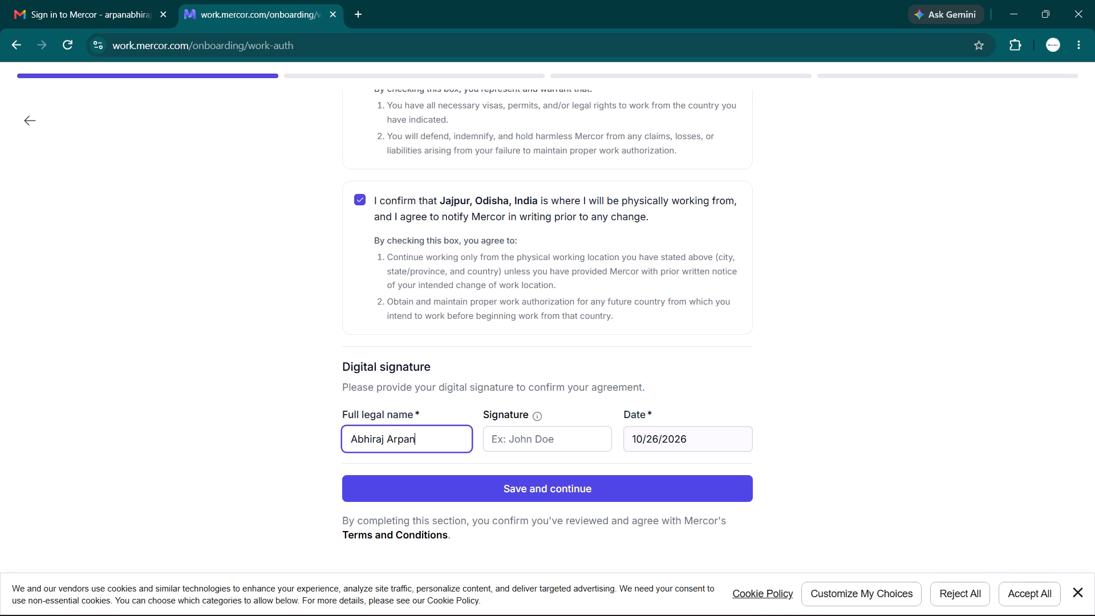
# Sign the work authorization form by entering the applicant's full name as the signature.
pyautogui.click(520, 440)
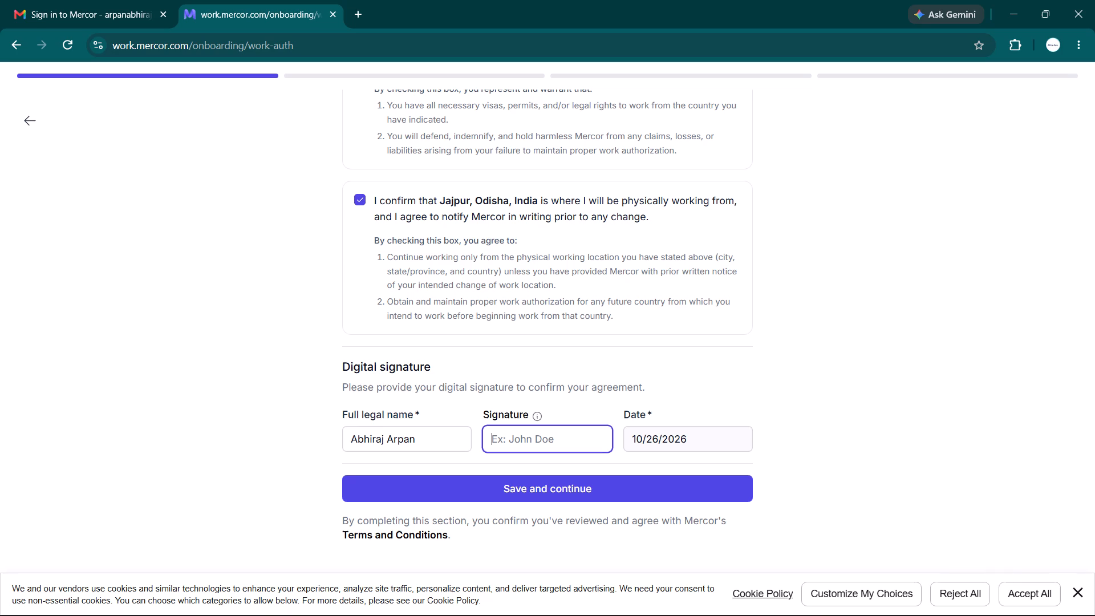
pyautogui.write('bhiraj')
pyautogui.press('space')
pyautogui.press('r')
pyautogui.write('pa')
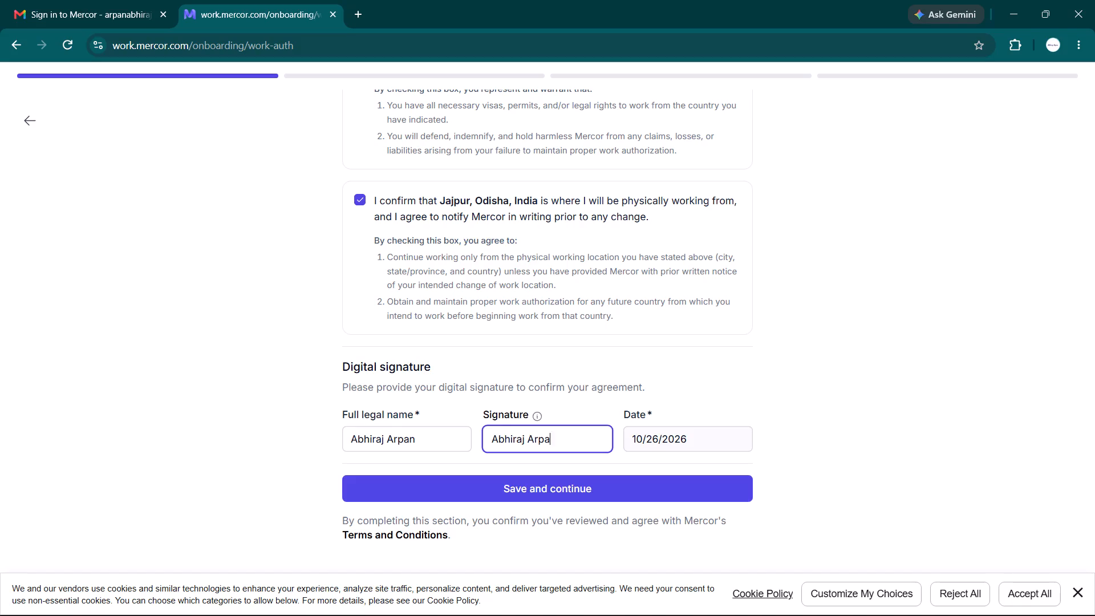
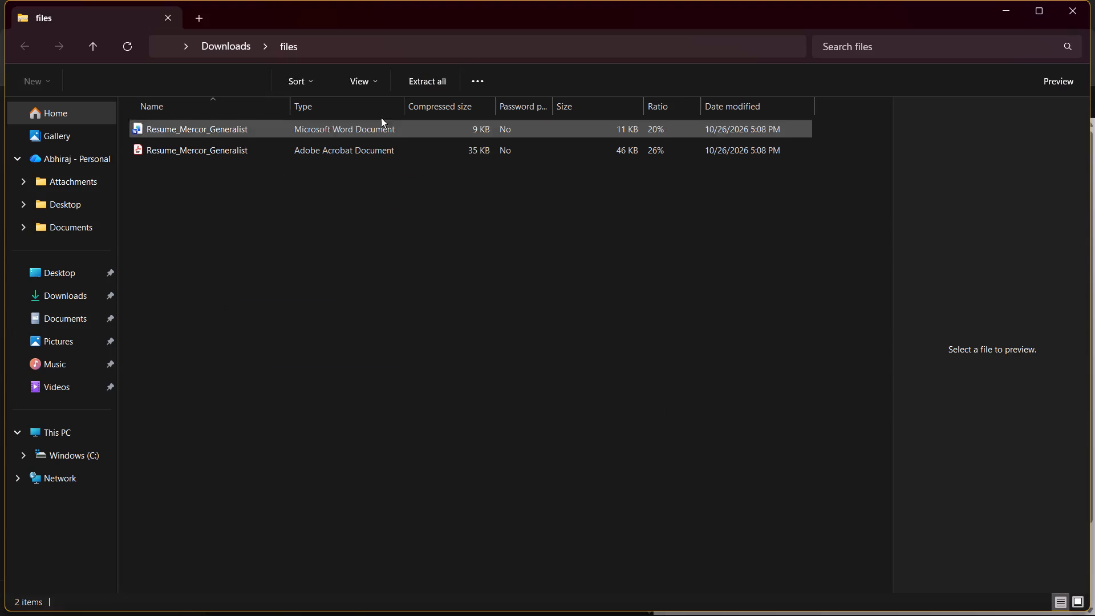
pyautogui.doubleClick(339, 133)
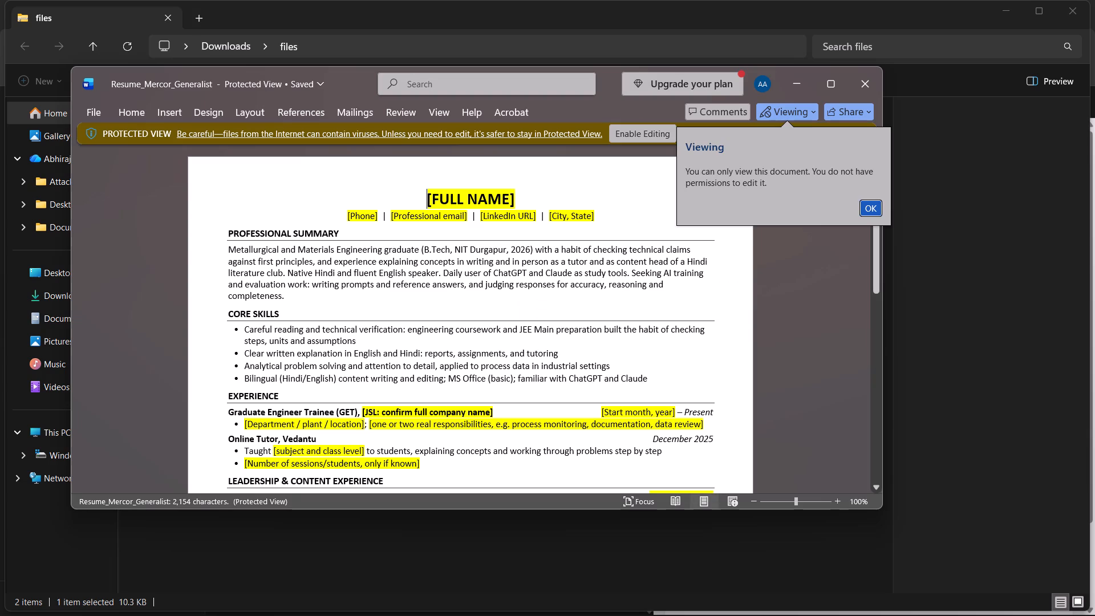
pyautogui.click(829, 78)
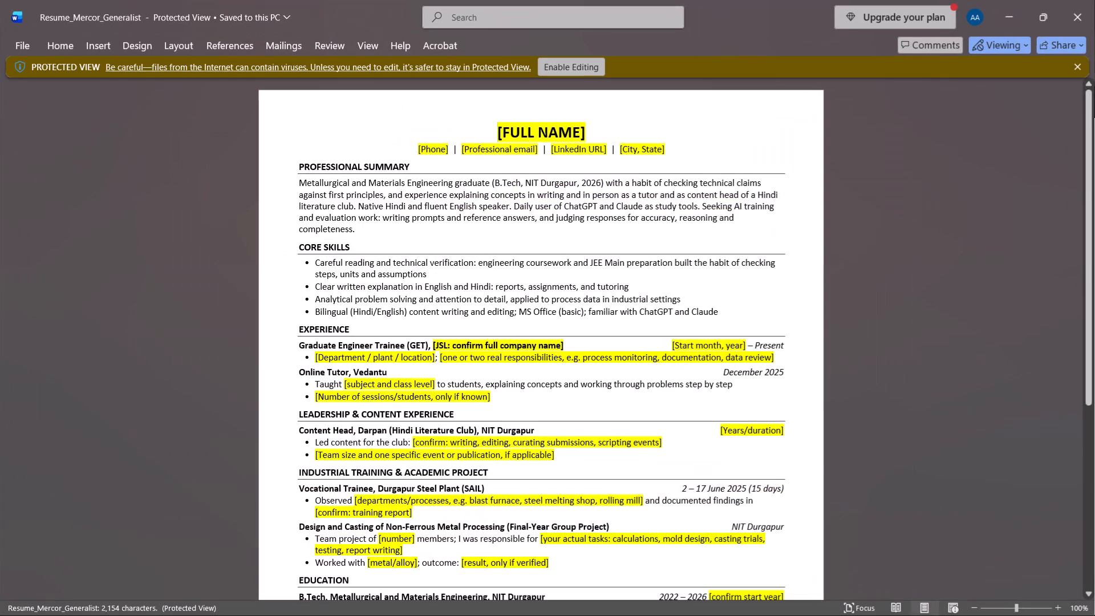
# Enable editing of the resume document, overriding both Protected View and the read-only restriction.
pyautogui.click(582, 129)
pyautogui.click(586, 129)
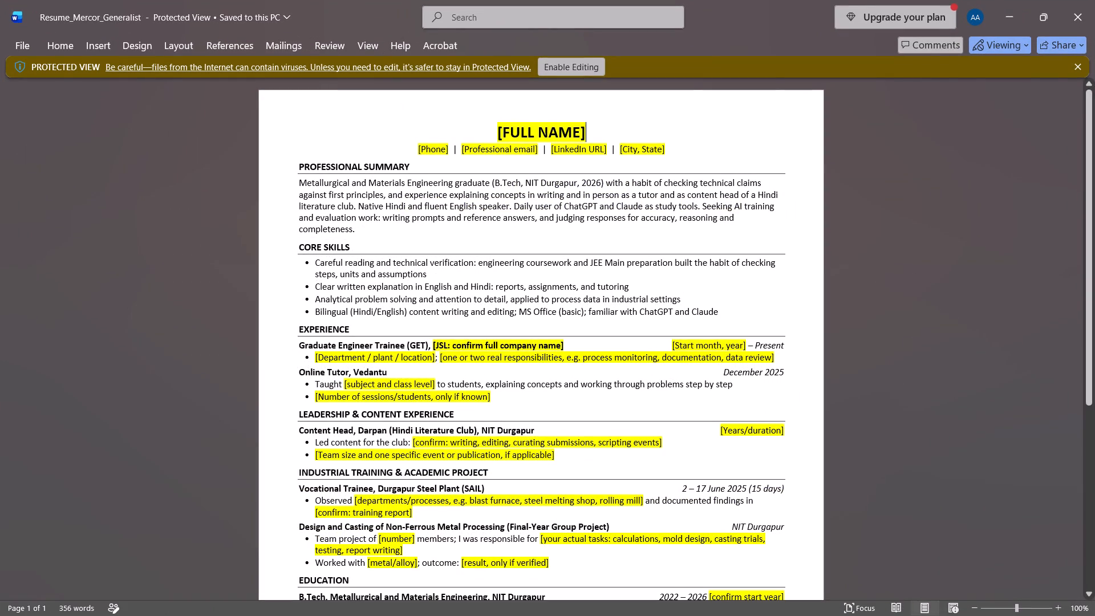
pyautogui.press('BackSpace')
pyautogui.press('BackSpace')
pyautogui.press('BackSpace')
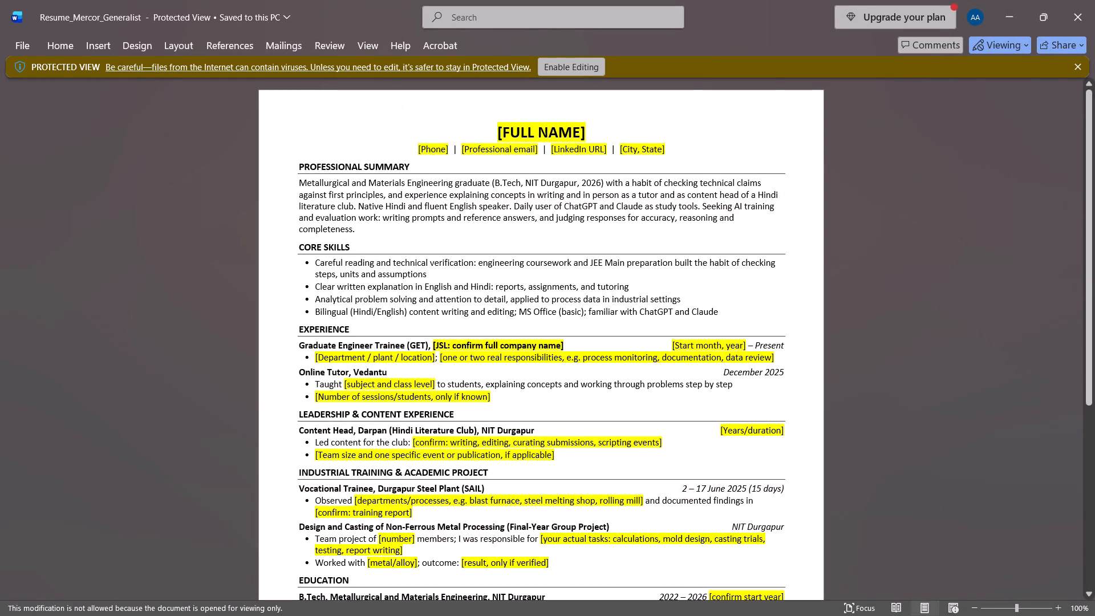
pyautogui.click(558, 62)
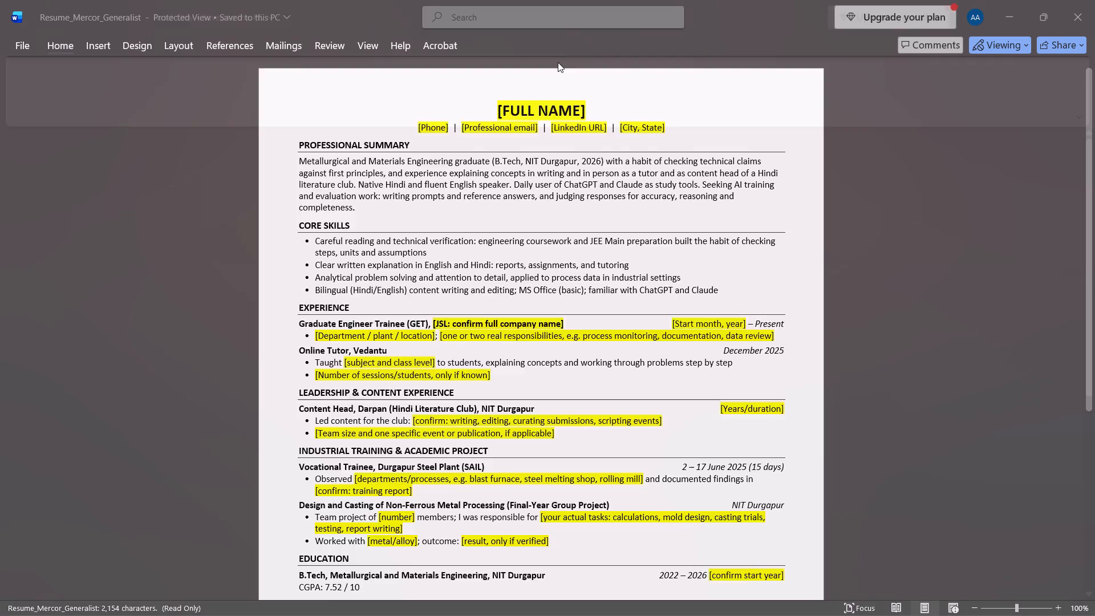
pyautogui.click(585, 179)
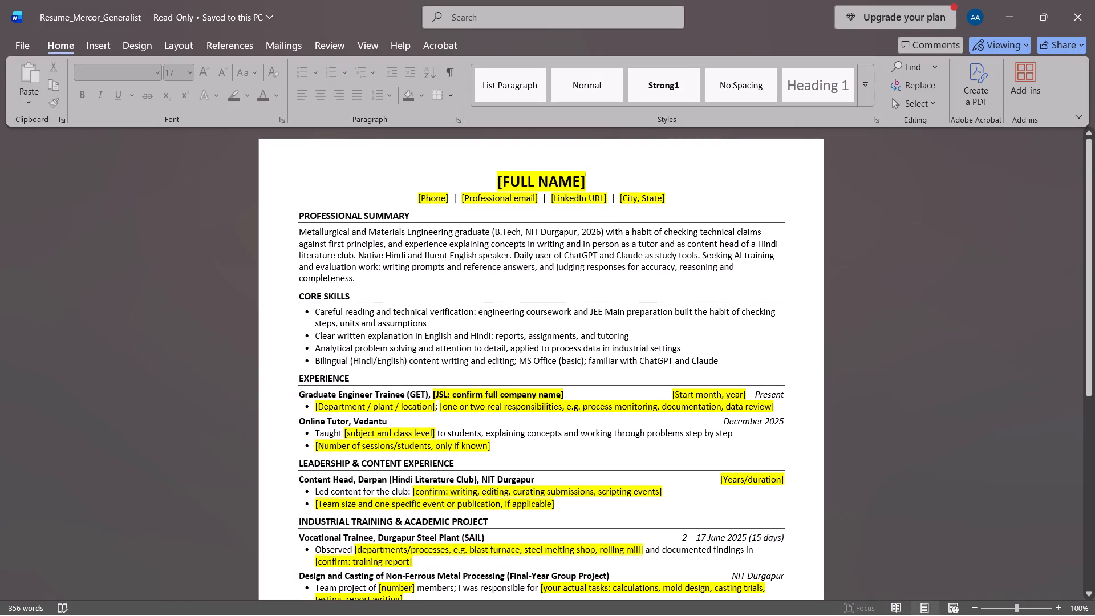
pyautogui.press('BackSpace')
pyautogui.press('BackSpace')
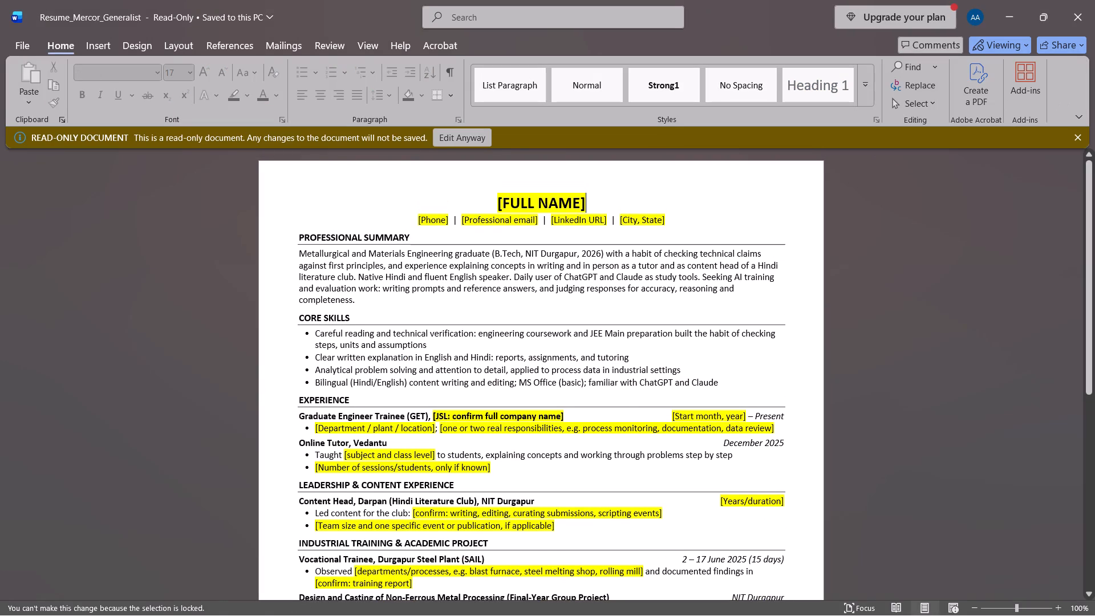
pyautogui.click(463, 133)
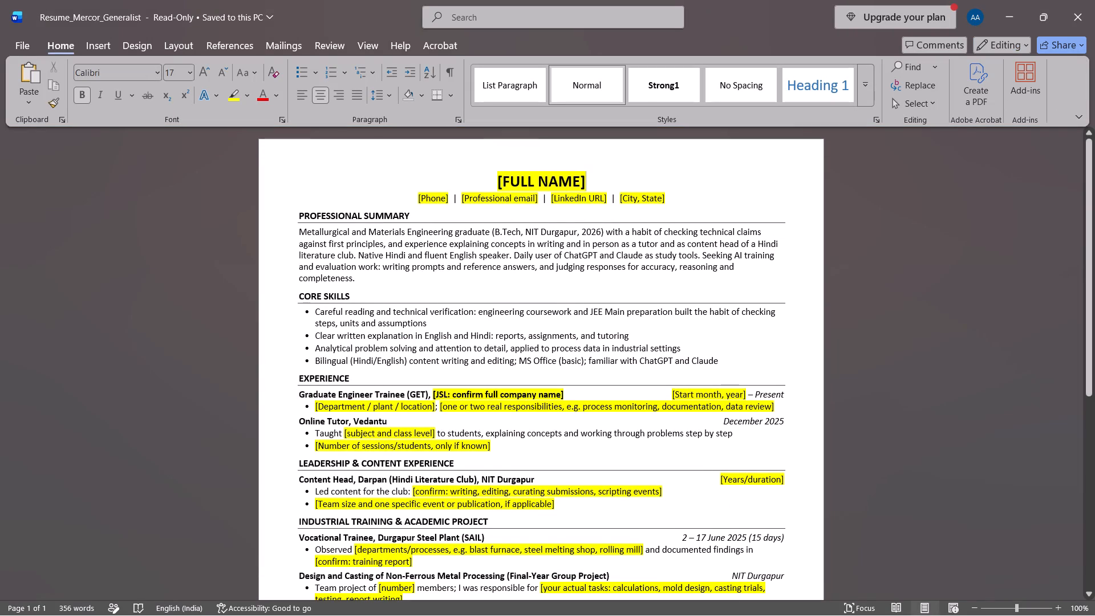
# Replace the [FULL NAME] placeholder in the resume heading with the applicant's full name in capitals.
pyautogui.click(586, 181)
pyautogui.press('BackSpace')
pyautogui.press('BackSpace')
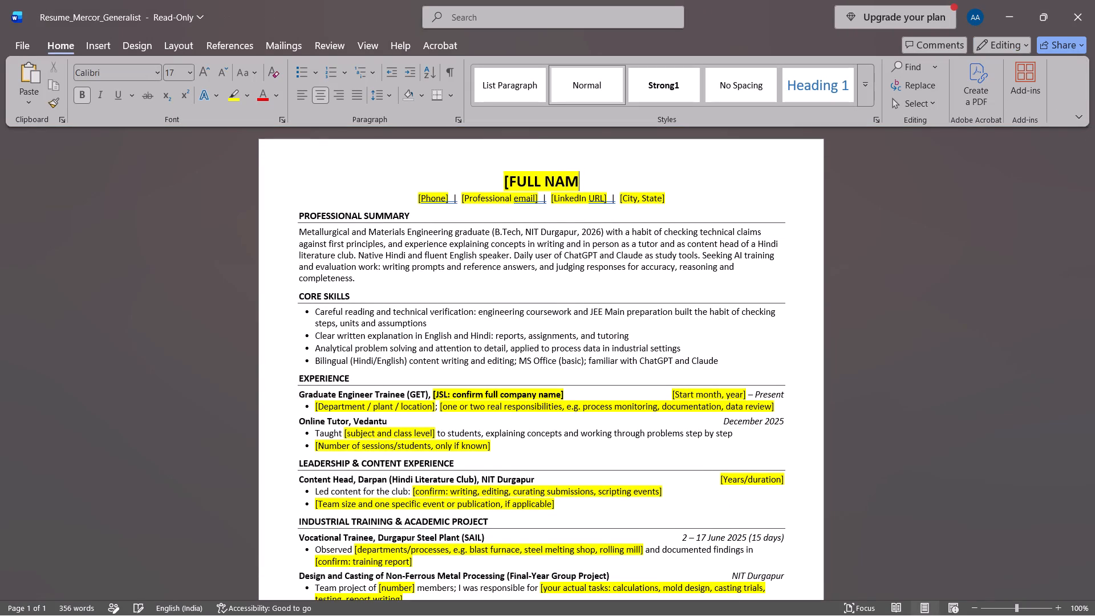
pyautogui.press('BackSpace')
pyautogui.press('BackSpace')
pyautogui.press('BackSpace')
pyautogui.press('BackSpace')
pyautogui.press('BackSpace')
pyautogui.press('BackSpace')
pyautogui.press('BackSpace')
pyautogui.press('BackSpace')
pyautogui.press('BackSpace')
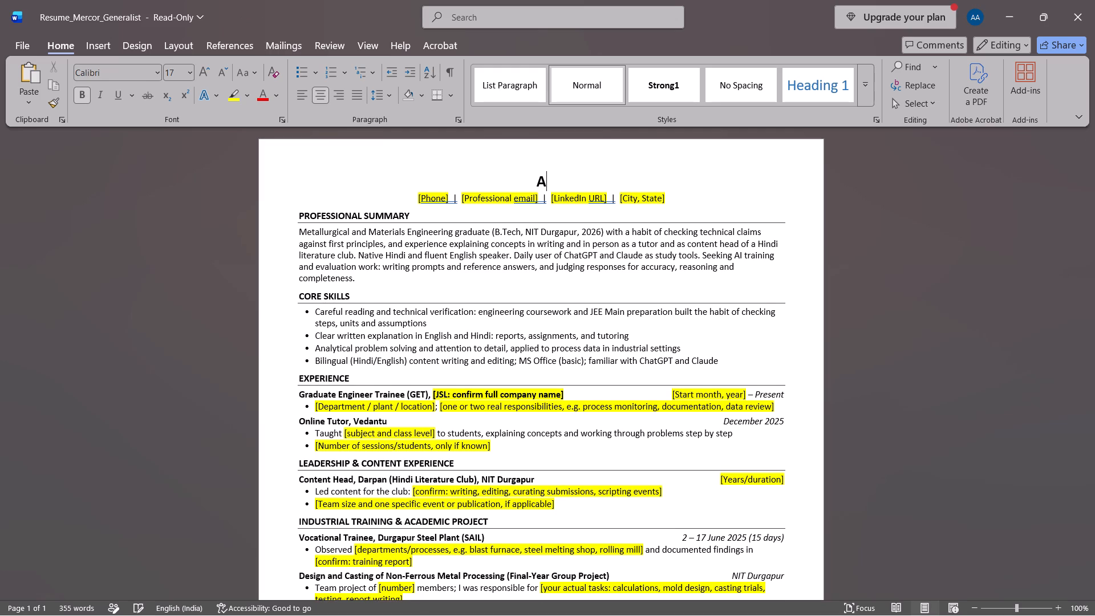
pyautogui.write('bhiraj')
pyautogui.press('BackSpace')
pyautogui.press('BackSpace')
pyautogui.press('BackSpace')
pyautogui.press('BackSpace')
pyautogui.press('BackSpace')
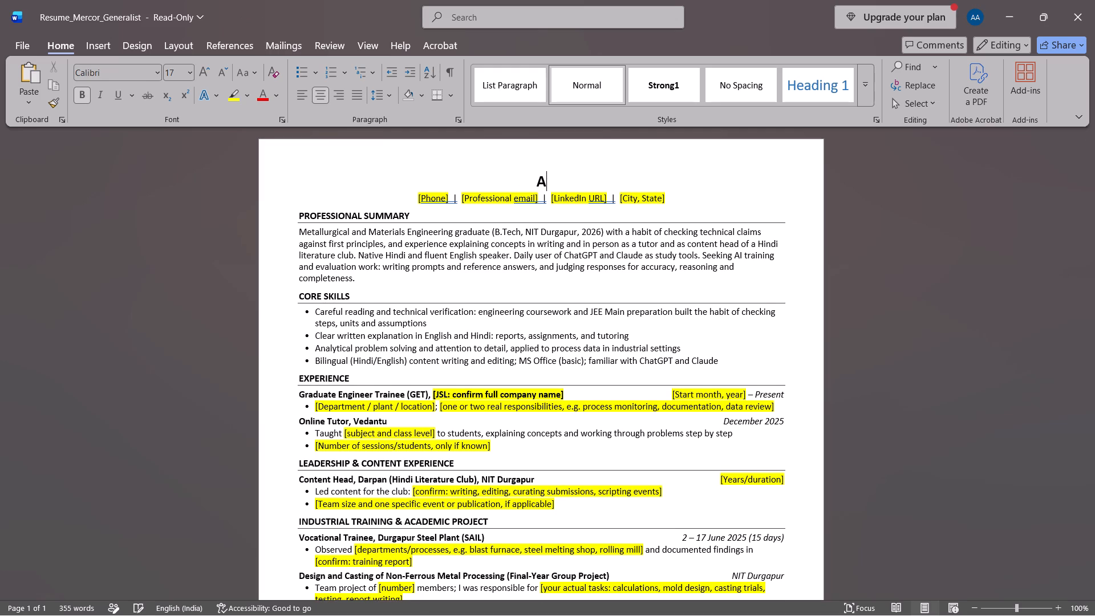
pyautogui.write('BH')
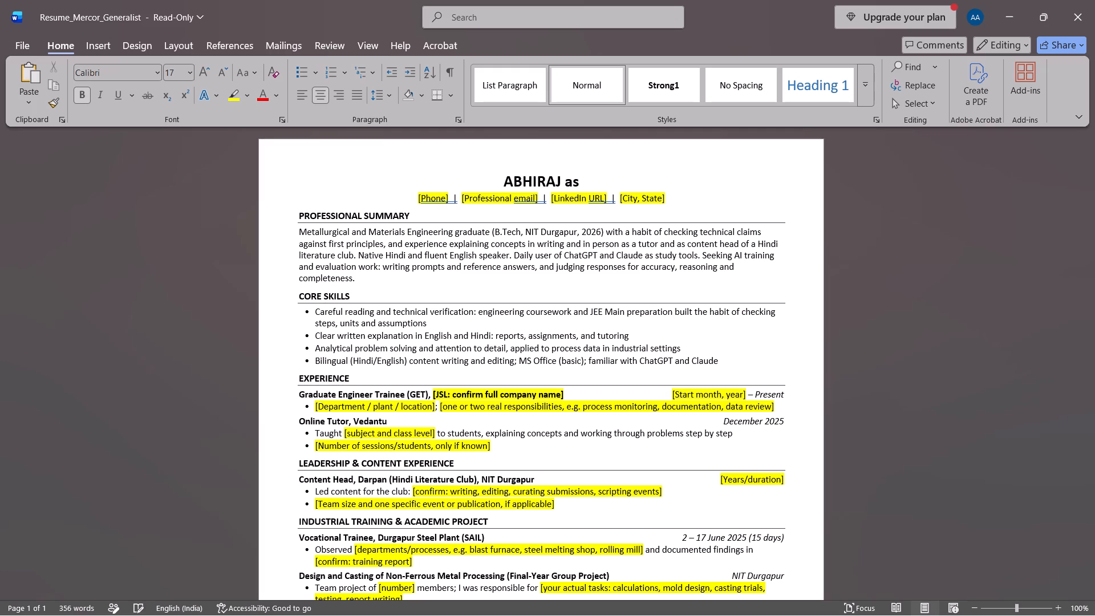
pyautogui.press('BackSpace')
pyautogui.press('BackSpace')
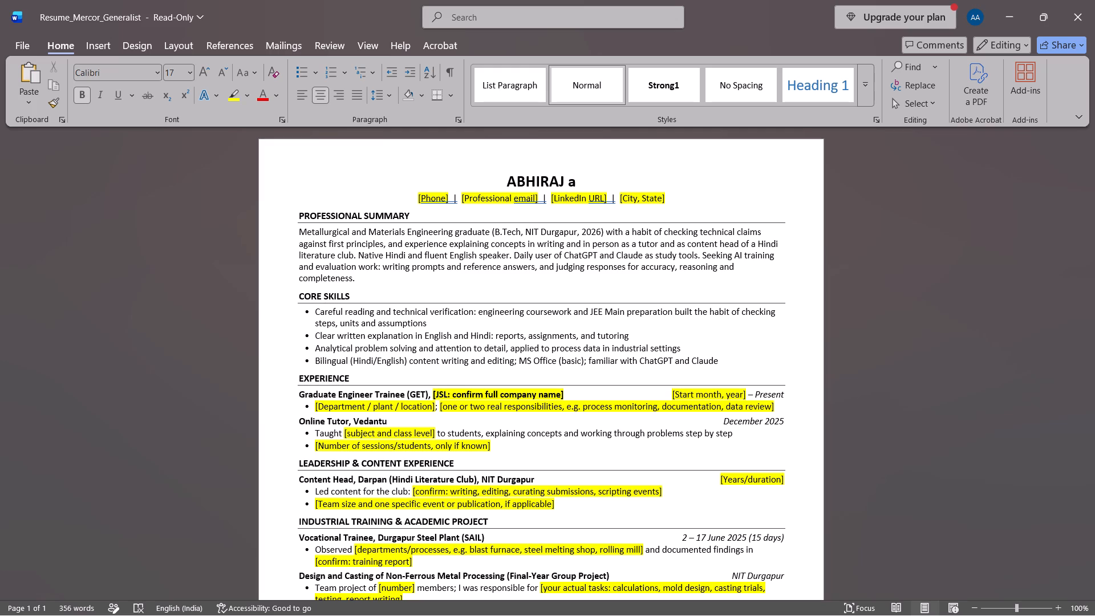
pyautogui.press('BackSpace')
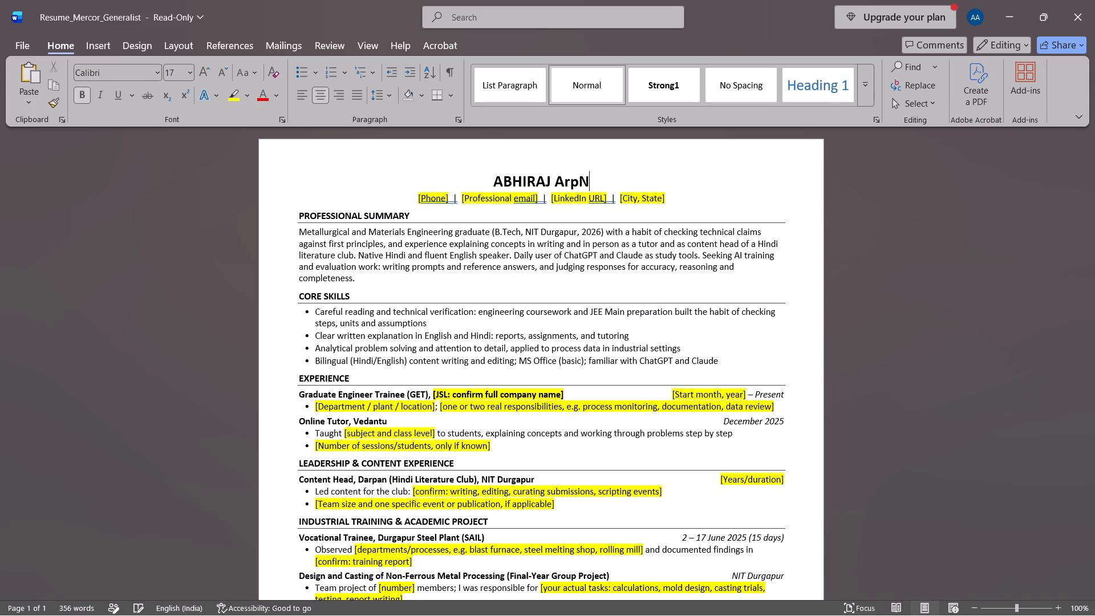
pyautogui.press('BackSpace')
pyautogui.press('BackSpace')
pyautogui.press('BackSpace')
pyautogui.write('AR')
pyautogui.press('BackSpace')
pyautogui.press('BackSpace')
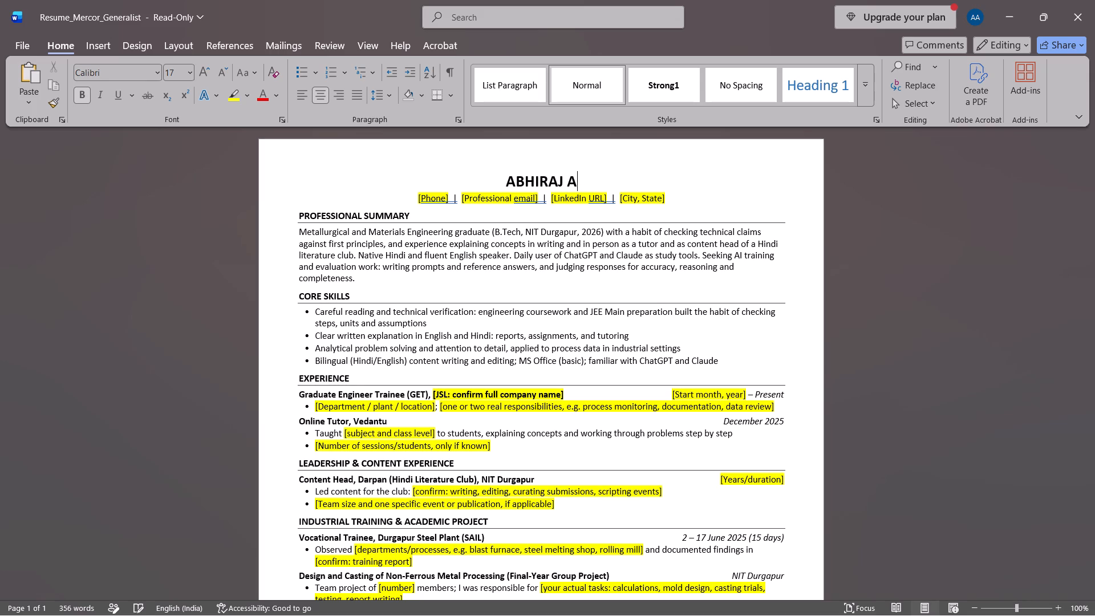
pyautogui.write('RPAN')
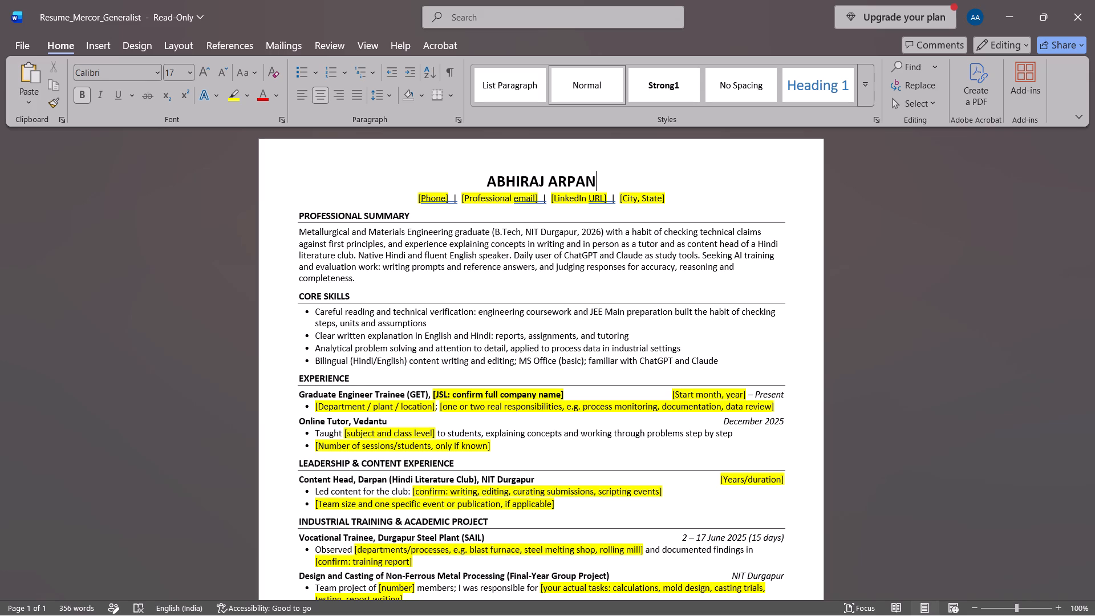
# Place the cursor at the [Phone] placeholder in the contact line for editing.
pyautogui.click(447, 199)
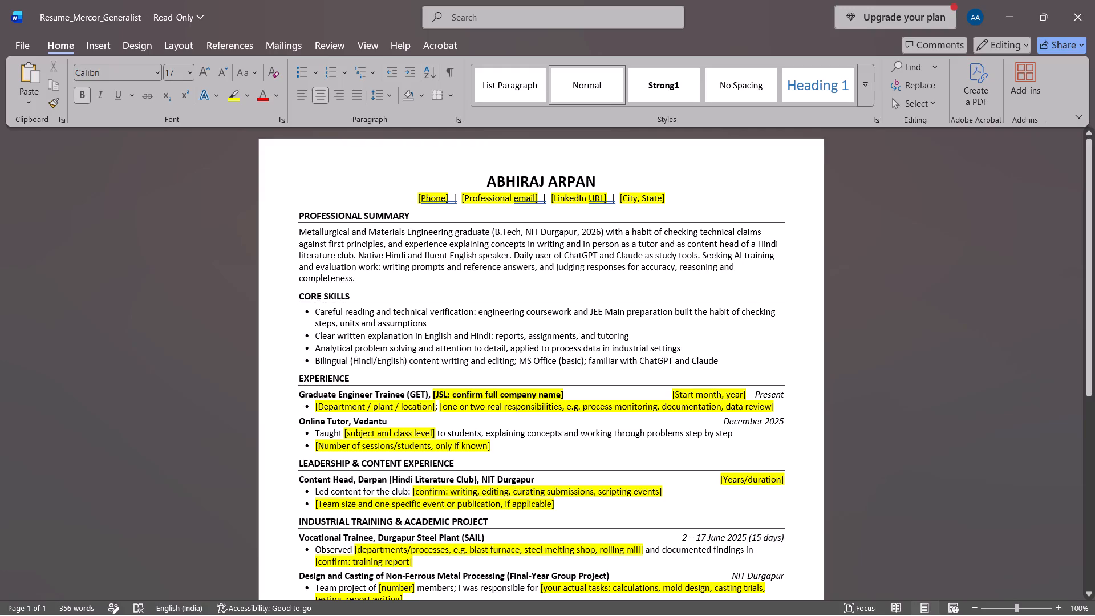
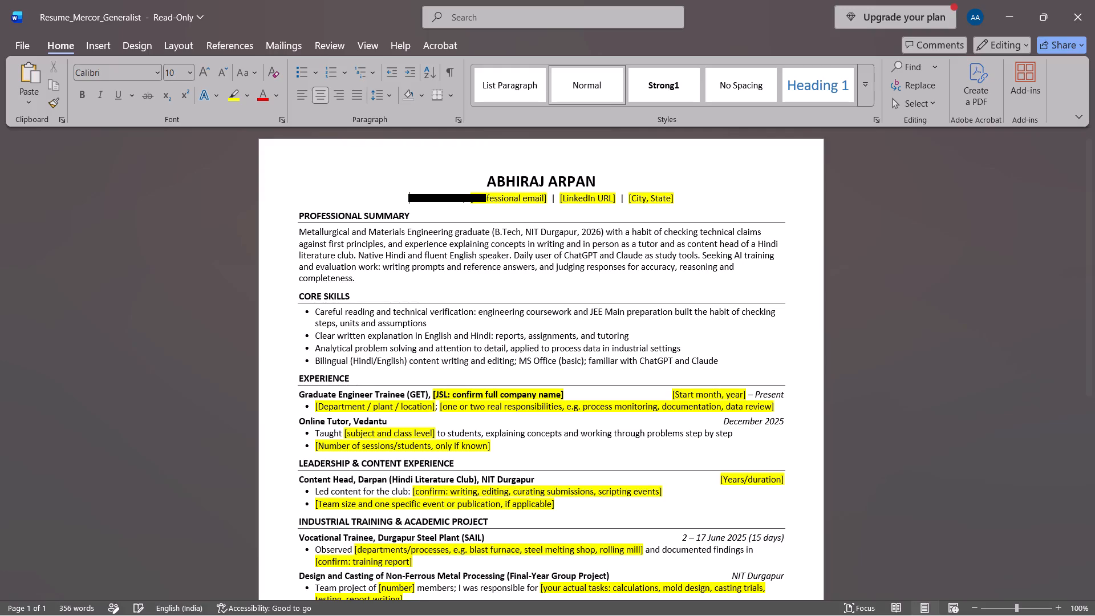
# Delete the separator in front of the [professional email] placeholder in the resume's contact line.
pyautogui.click(464, 196)
pyautogui.press('BackSpace')
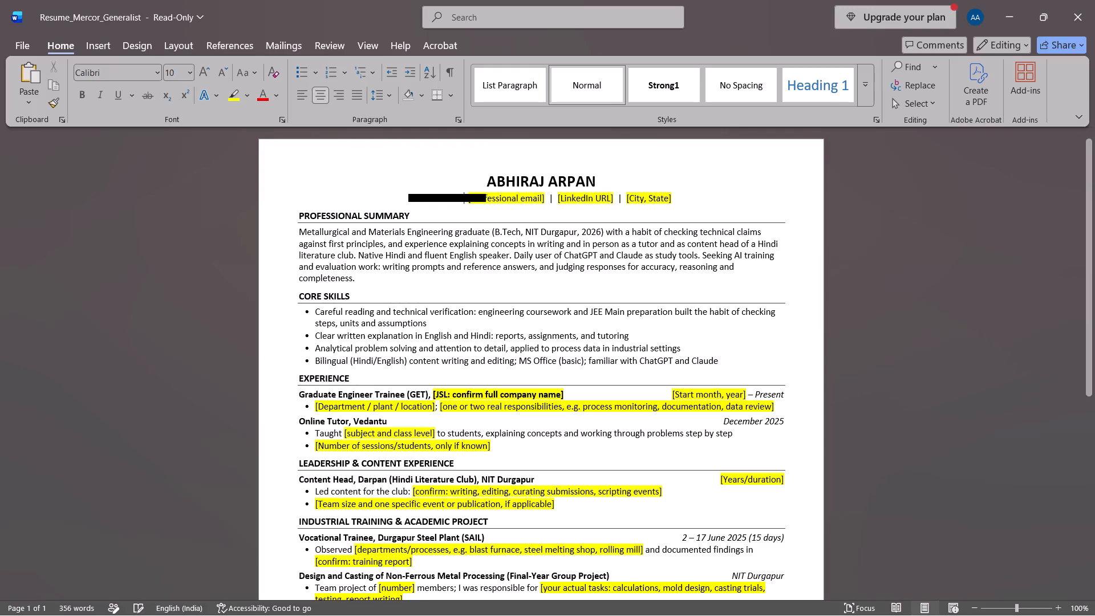
pyautogui.press('BackSpace')
pyautogui.press('BackSpace')
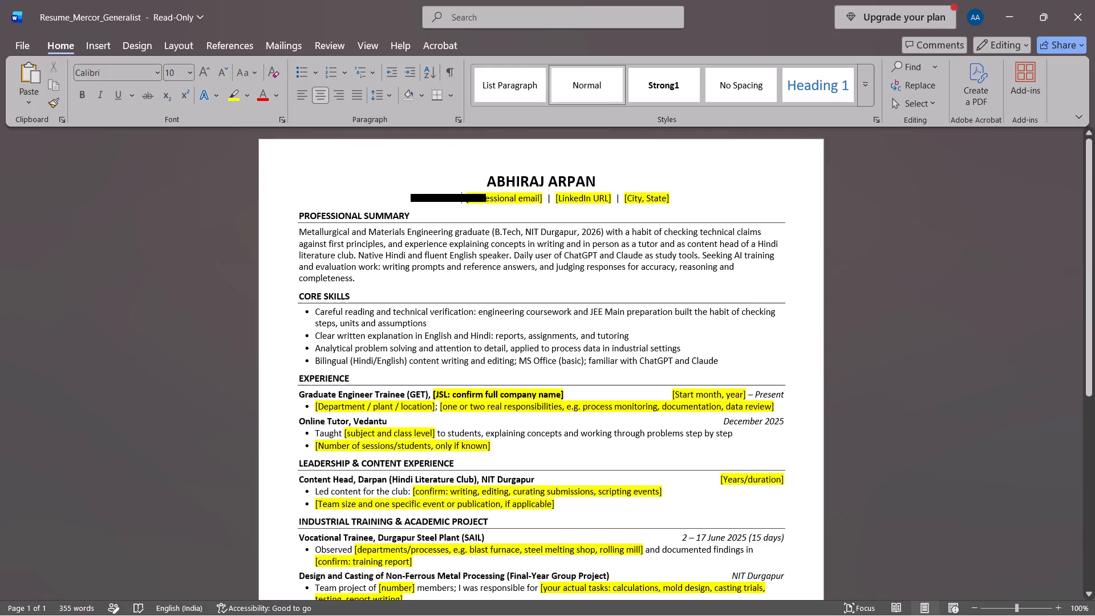
# Delete the [LinkedIn URL] and [City, State] placeholders with their separators from the end of the contact line.
pyautogui.click(675, 194)
pyautogui.press('BackSpace')
pyautogui.press('BackSpace')
pyautogui.press('BackSpace')
pyautogui.press('BackSpace')
pyautogui.press('BackSpace')
pyautogui.press('BackSpace')
pyautogui.press('BackSpace')
pyautogui.press('BackSpace')
pyautogui.press('BackSpace')
pyautogui.press('BackSpace')
pyautogui.press('BackSpace')
pyautogui.press('BackSpace')
pyautogui.press('BackSpace')
pyautogui.press('BackSpace')
pyautogui.press('BackSpace')
pyautogui.press('BackSpace')
pyautogui.press('BackSpace')
pyautogui.press('BackSpace')
pyautogui.press('BackSpace')
pyautogui.press('BackSpace')
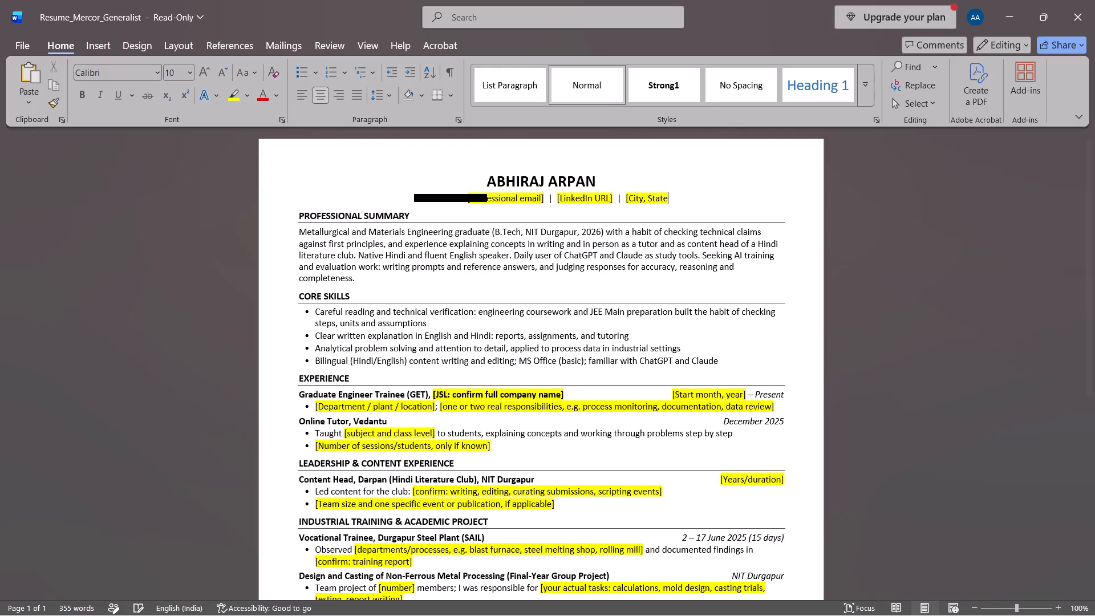
pyautogui.press('BackSpace')
pyautogui.press('BackSpace')
pyautogui.press('BackSpace')
pyautogui.press('BackSpace')
pyautogui.press('BackSpace')
pyautogui.press('BackSpace')
pyautogui.press('BackSpace')
pyautogui.press('BackSpace')
pyautogui.press('BackSpace')
pyautogui.press('BackSpace')
pyautogui.press('BackSpace')
pyautogui.press('BackSpace')
pyautogui.press('BackSpace')
pyautogui.press('BackSpace')
pyautogui.press('BackSpace')
pyautogui.press('BackSpace')
pyautogui.press('BackSpace')
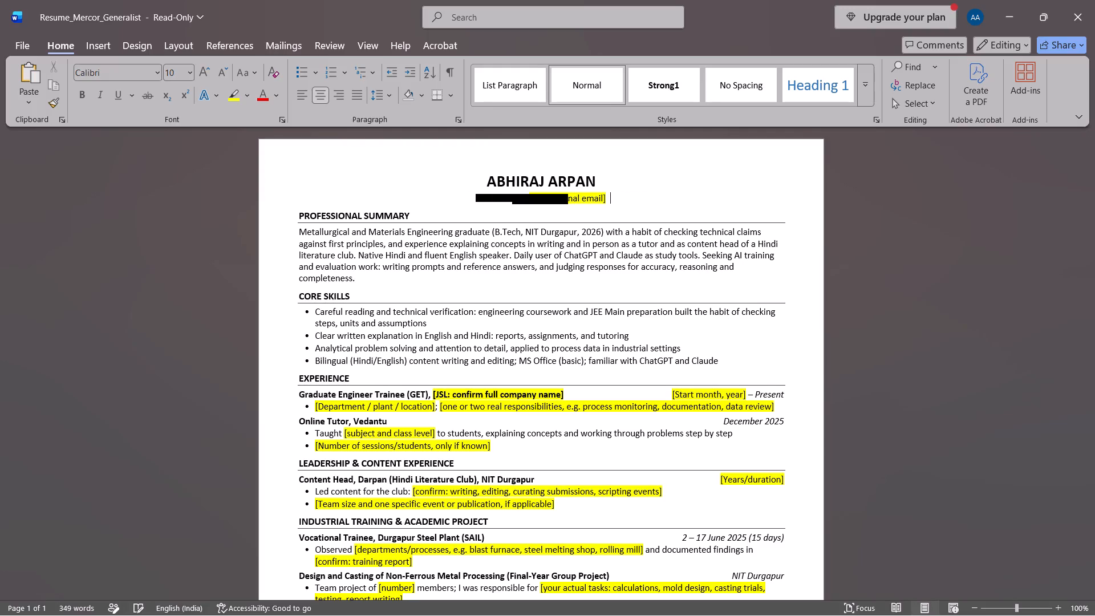
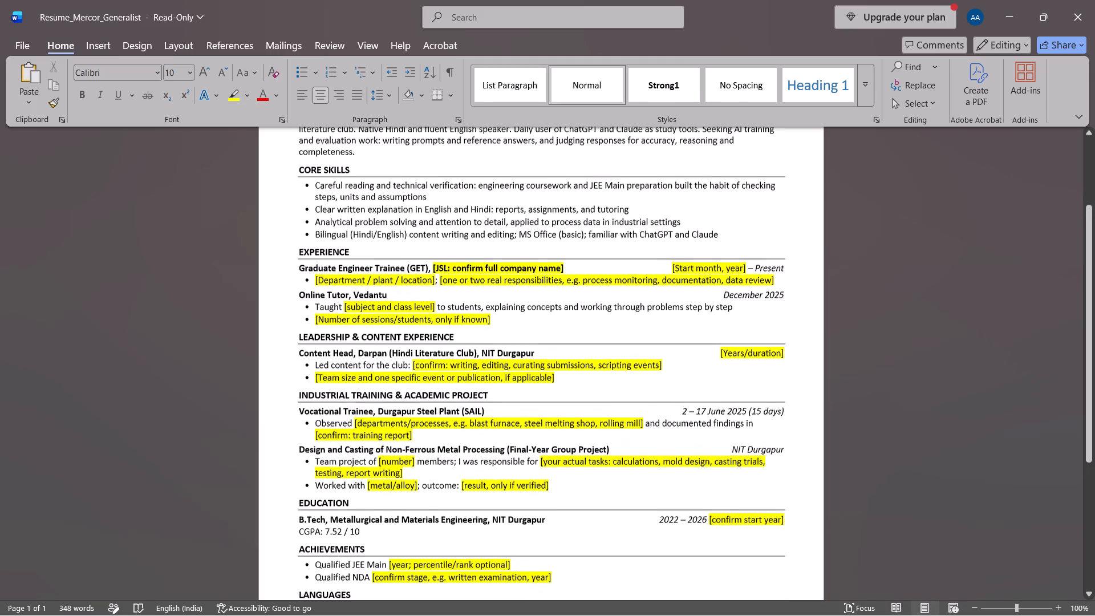
# Replace "confirm full company name]" after JSL: in the Graduate Engineer Trainee heading with "Jindal Stainless limited".
pyautogui.scroll(-1, 481, 337)
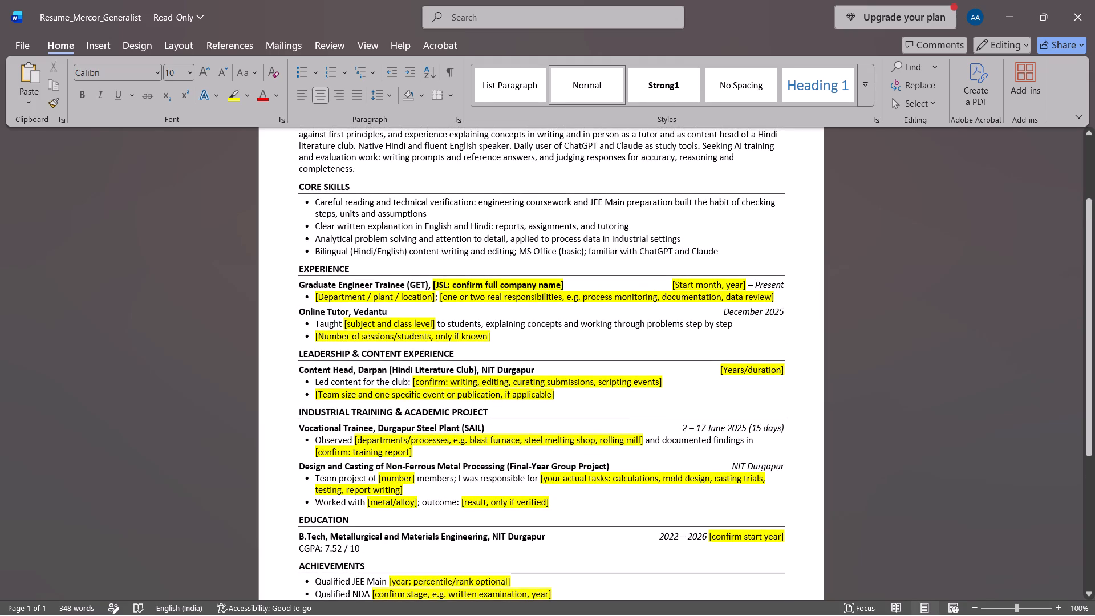
pyautogui.click(560, 283)
pyautogui.click(567, 283)
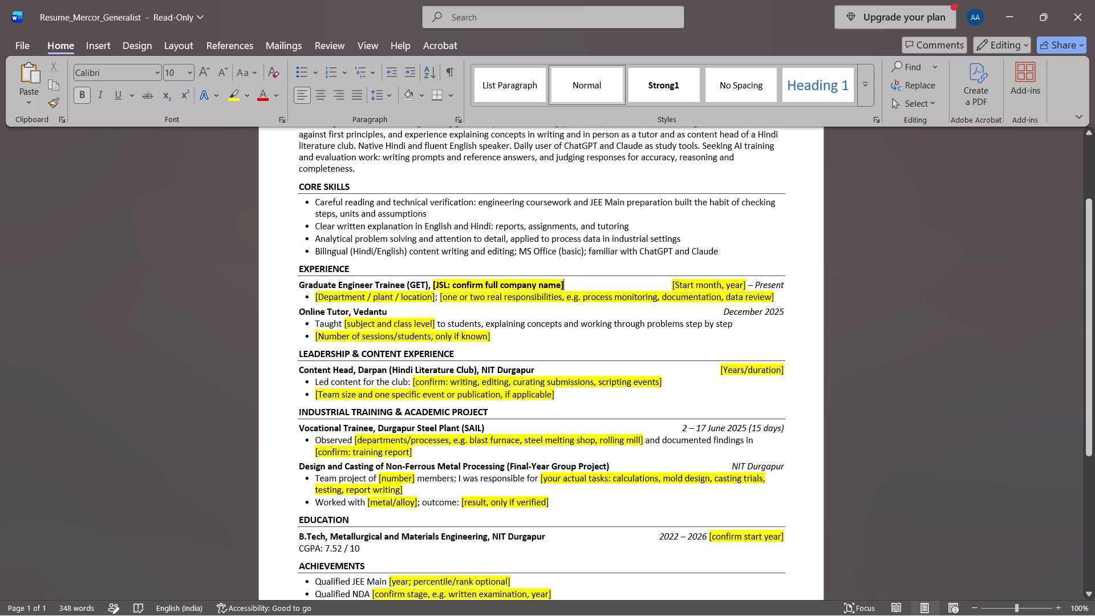
pyautogui.press('BackSpace')
pyautogui.press('BackSpace')
pyautogui.press('BackSpace')
pyautogui.press('BackSpace')
pyautogui.press('BackSpace')
pyautogui.press('BackSpace')
pyautogui.press('BackSpace')
pyautogui.press('BackSpace')
pyautogui.press('BackSpace')
pyautogui.press('BackSpace')
pyautogui.press('BackSpace')
pyautogui.press('BackSpace')
pyautogui.press('BackSpace')
pyautogui.press('BackSpace')
pyautogui.press('BackSpace')
pyautogui.press('BackSpace')
pyautogui.press('BackSpace')
pyautogui.press('BackSpace')
pyautogui.press('BackSpace')
pyautogui.press('BackSpace')
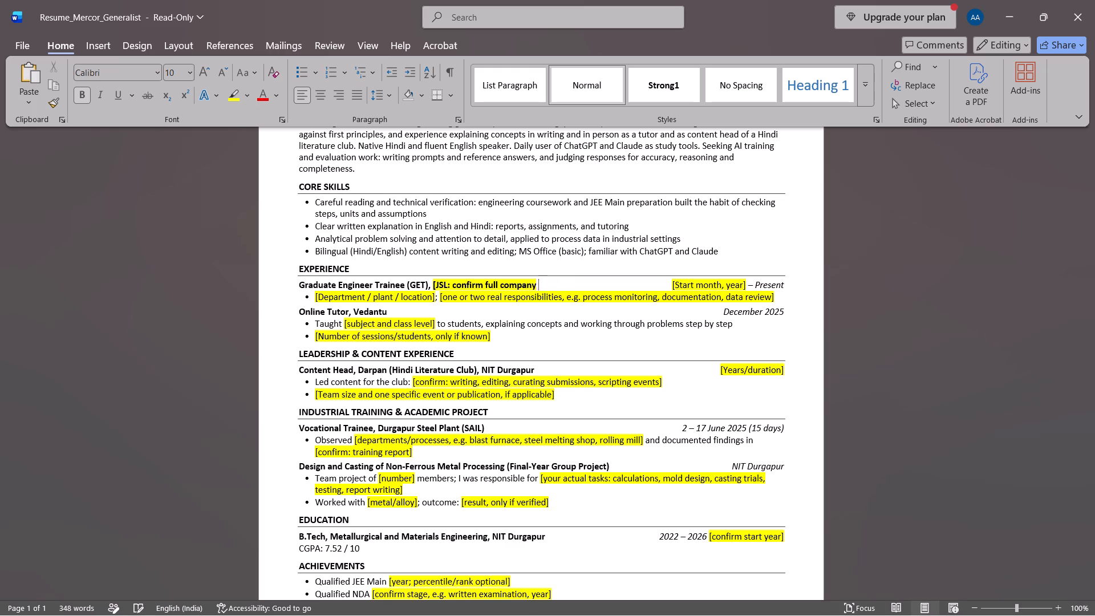
pyautogui.press('BackSpace')
pyautogui.press('BackSpace')
pyautogui.press('BackSpace')
pyautogui.press('BackSpace')
pyautogui.press('BackSpace')
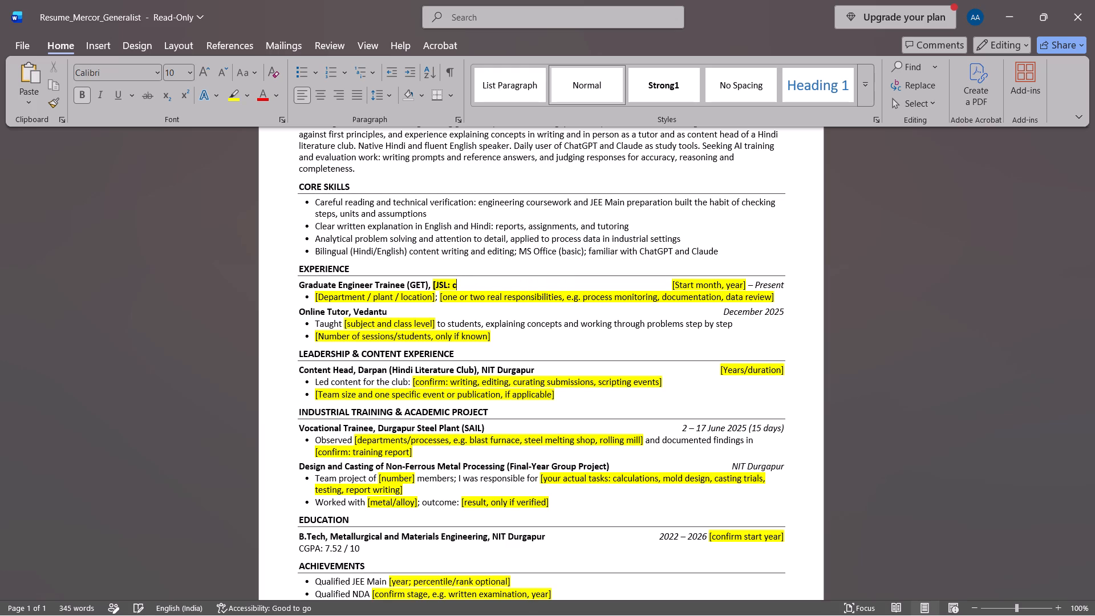
pyautogui.press('BackSpace')
pyautogui.write('dal')
pyautogui.press('space')
pyautogui.press('y')
pyautogui.press('BackSpace')
pyautogui.write('tainless')
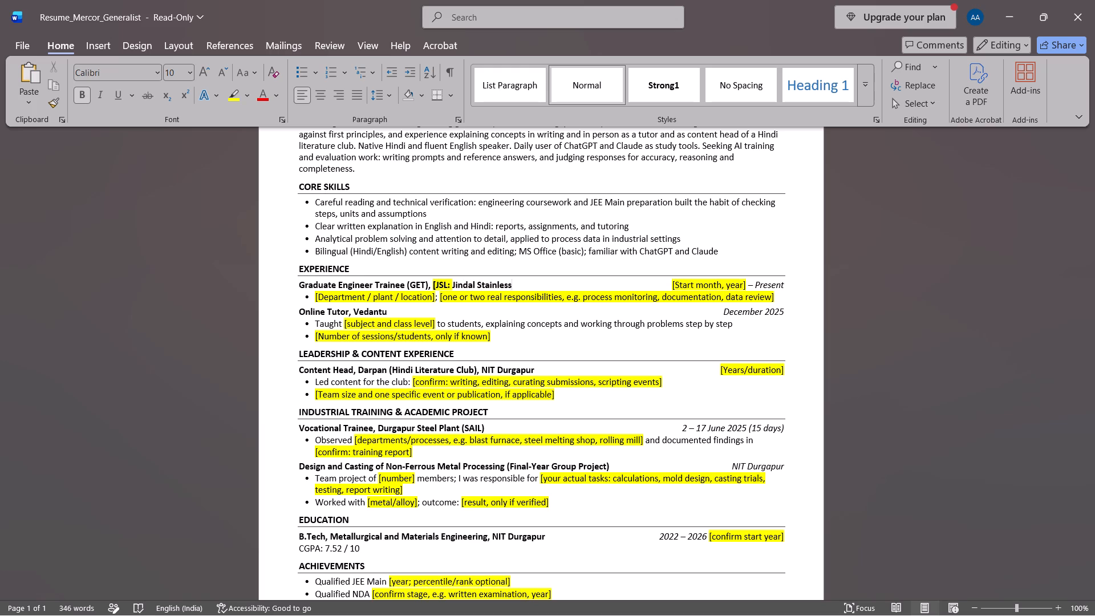
pyautogui.press('space')
pyautogui.write('limited')
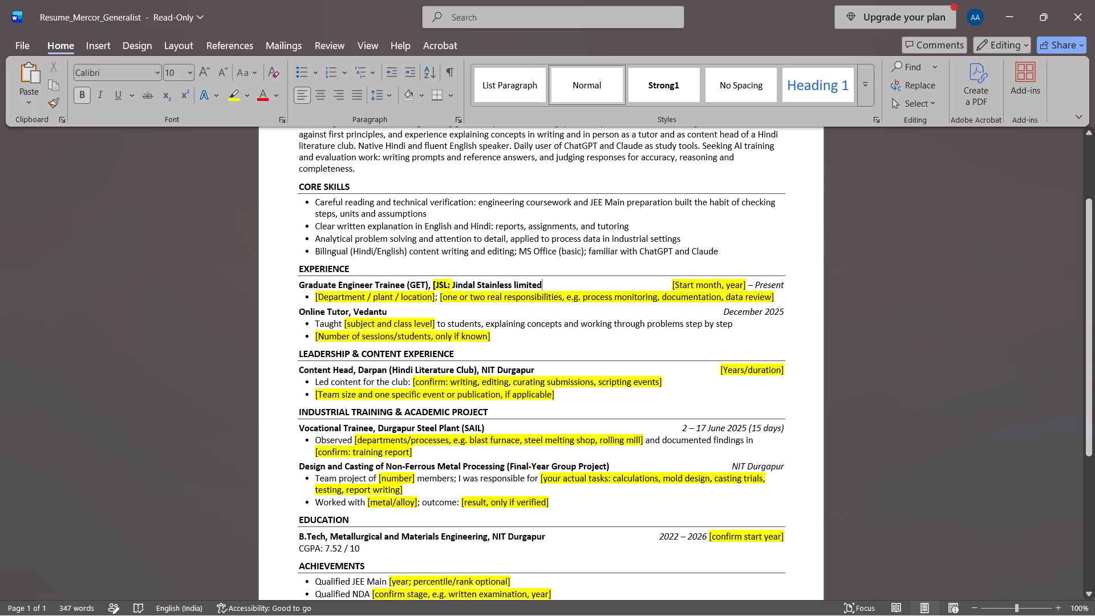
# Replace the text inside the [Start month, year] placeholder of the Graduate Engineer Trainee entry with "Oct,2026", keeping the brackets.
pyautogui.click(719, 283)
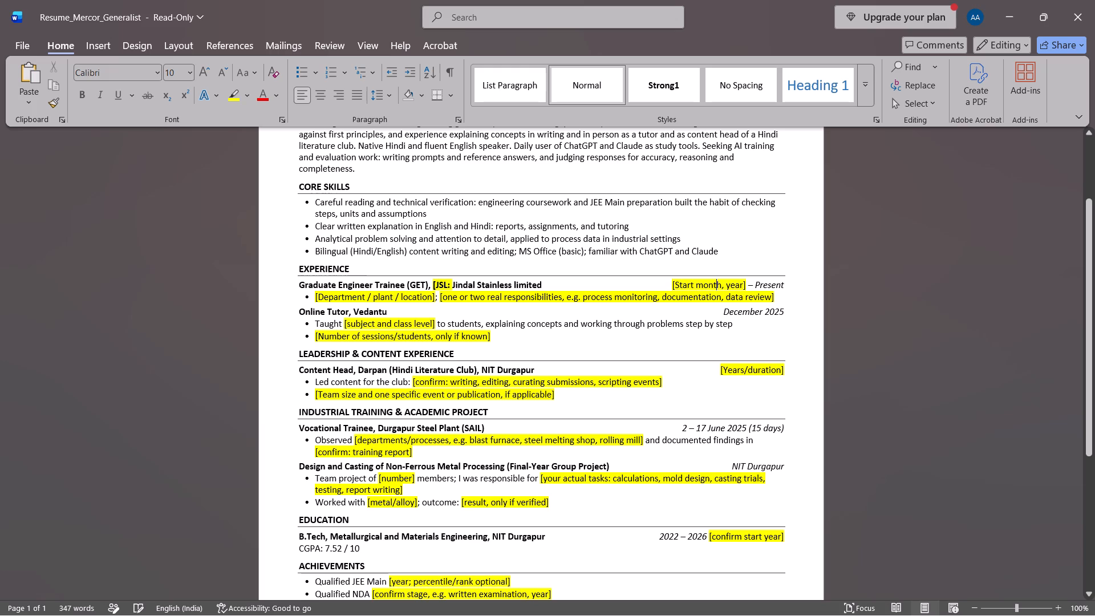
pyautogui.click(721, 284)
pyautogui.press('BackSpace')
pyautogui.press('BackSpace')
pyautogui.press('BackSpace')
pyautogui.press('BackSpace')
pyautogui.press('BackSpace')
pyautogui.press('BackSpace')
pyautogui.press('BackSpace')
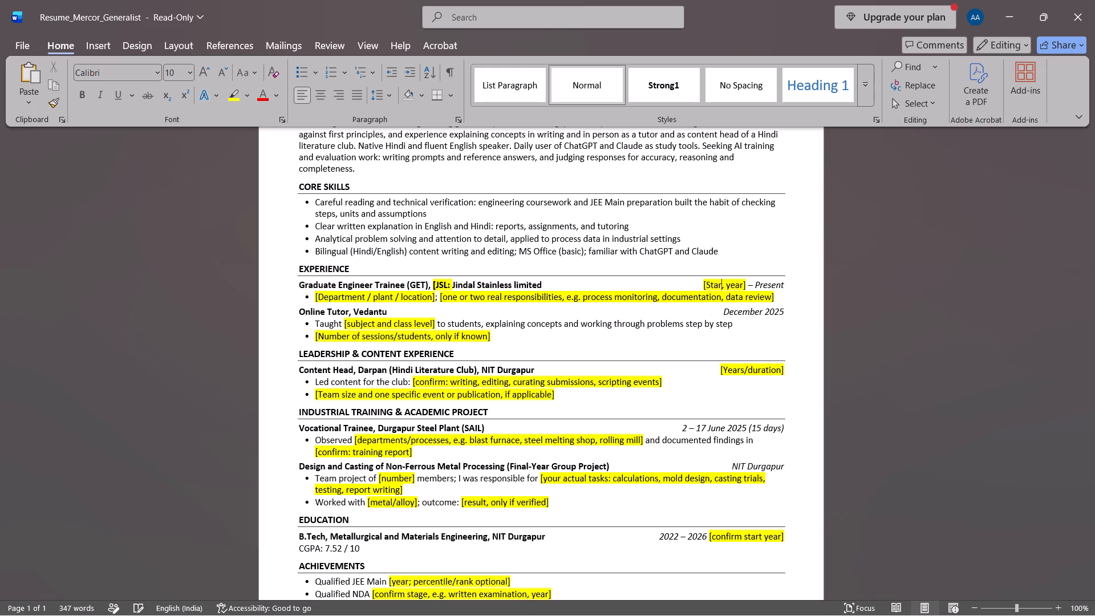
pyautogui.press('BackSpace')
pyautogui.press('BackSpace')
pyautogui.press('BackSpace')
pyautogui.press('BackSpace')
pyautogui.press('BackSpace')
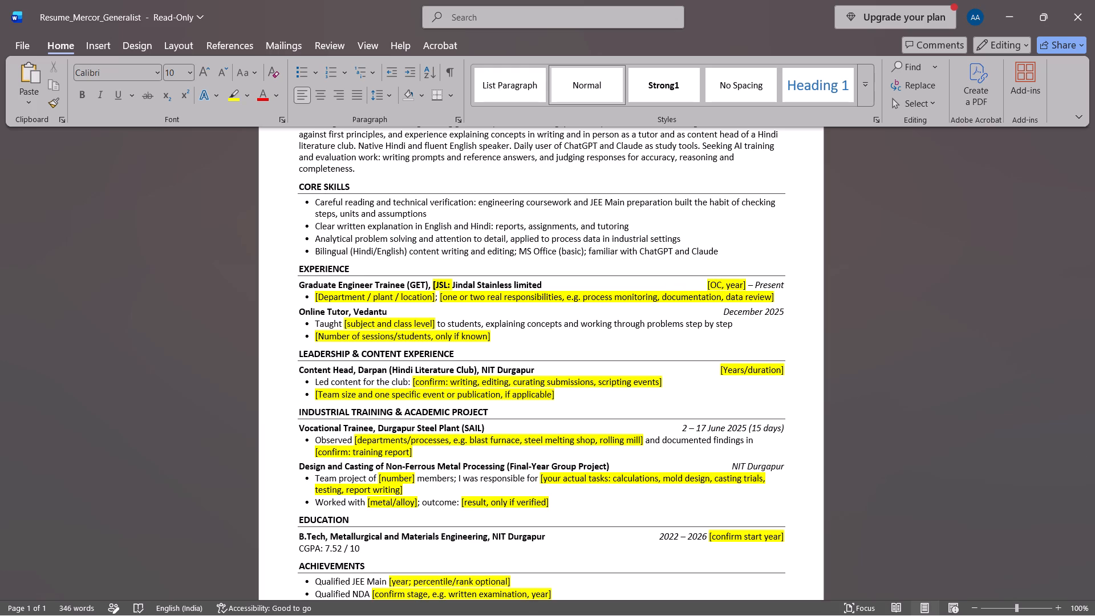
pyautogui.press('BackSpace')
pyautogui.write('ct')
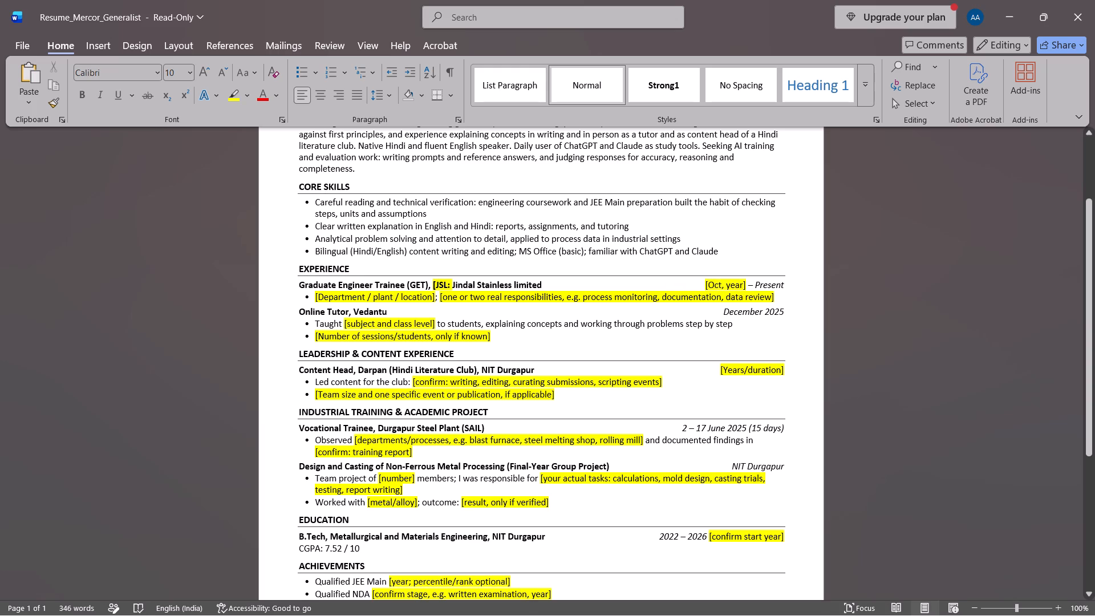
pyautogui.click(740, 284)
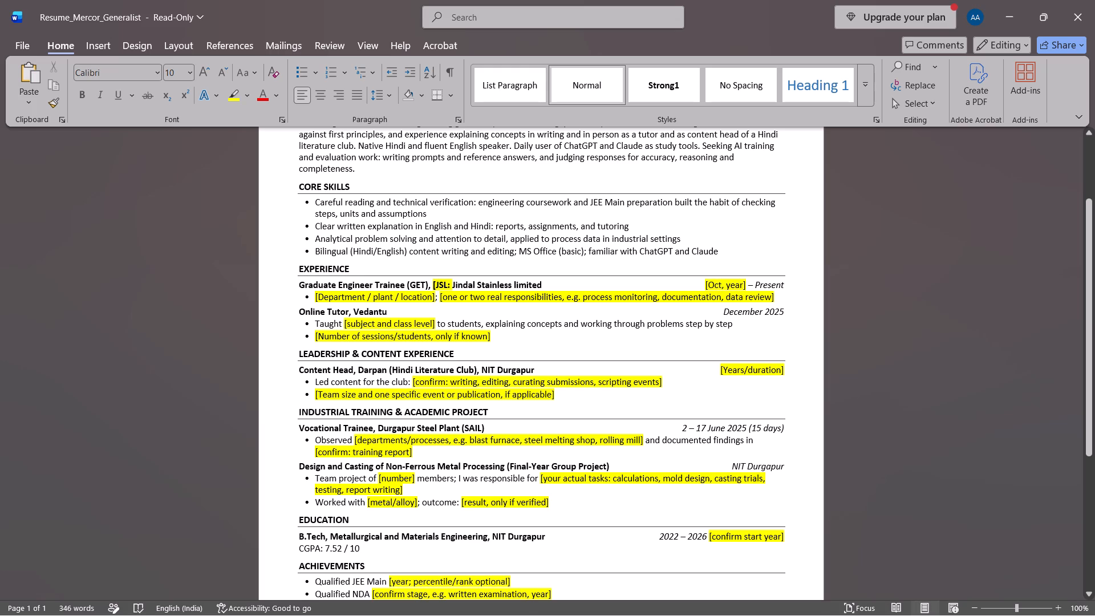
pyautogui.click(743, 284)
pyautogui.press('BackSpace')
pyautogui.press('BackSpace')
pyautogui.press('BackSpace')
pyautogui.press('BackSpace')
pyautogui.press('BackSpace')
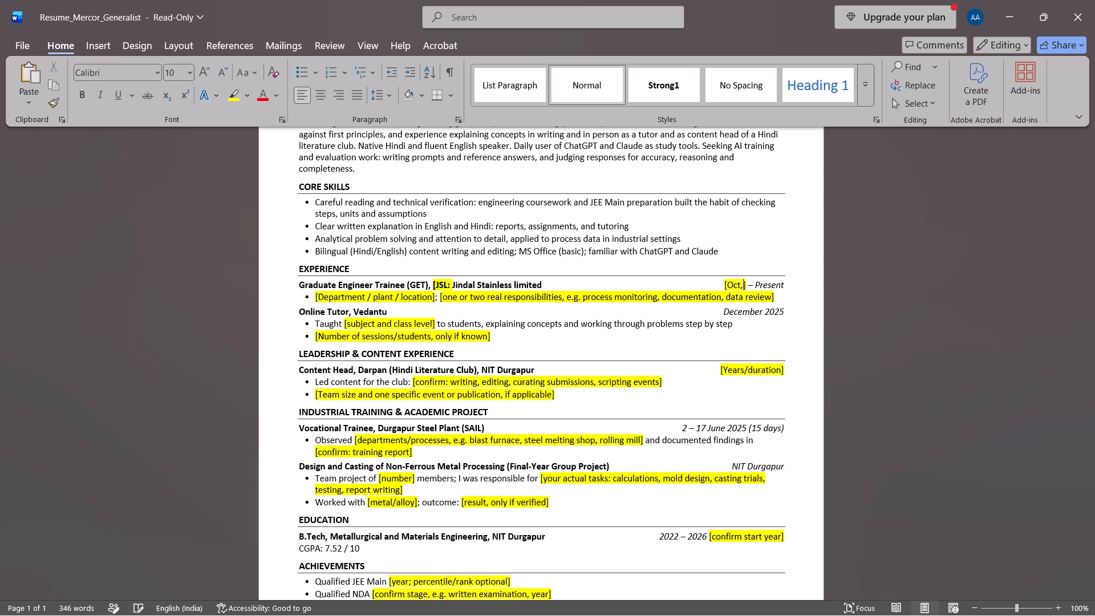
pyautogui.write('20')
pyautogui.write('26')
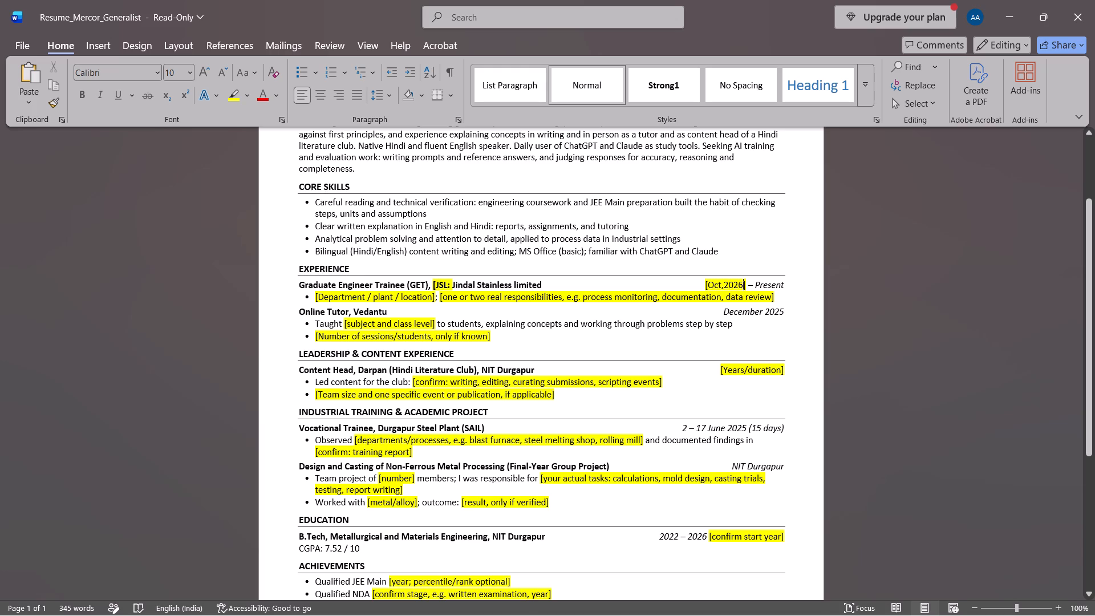
# Delete the department and responsibilities placeholders from the Graduate Engineer Trainee bullet, back to the first opening bracket.
pyautogui.click(777, 298)
pyautogui.press('BackSpace')
pyautogui.press('BackSpace')
pyautogui.press('BackSpace')
pyautogui.press('BackSpace')
pyautogui.press('BackSpace')
pyautogui.press('BackSpace')
pyautogui.press('BackSpace')
pyautogui.press('BackSpace')
pyautogui.press('BackSpace')
pyautogui.press('BackSpace')
pyautogui.press('BackSpace')
pyautogui.press('BackSpace')
pyautogui.press('BackSpace')
pyautogui.press('BackSpace')
pyautogui.press('BackSpace')
pyautogui.press('BackSpace')
pyautogui.press('BackSpace')
pyautogui.press('BackSpace')
pyautogui.press('BackSpace')
pyautogui.press('BackSpace')
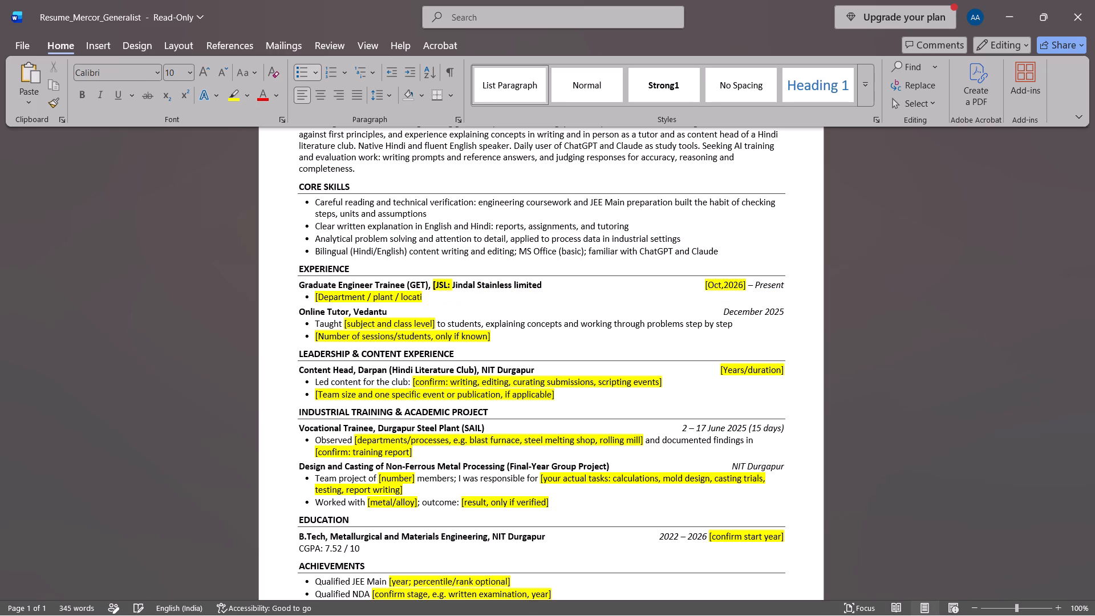
pyautogui.press('BackSpace')
pyautogui.press('BackSpace')
pyautogui.press('BackSpace')
pyautogui.press('BackSpace')
pyautogui.press('BackSpace')
pyautogui.press('BackSpace')
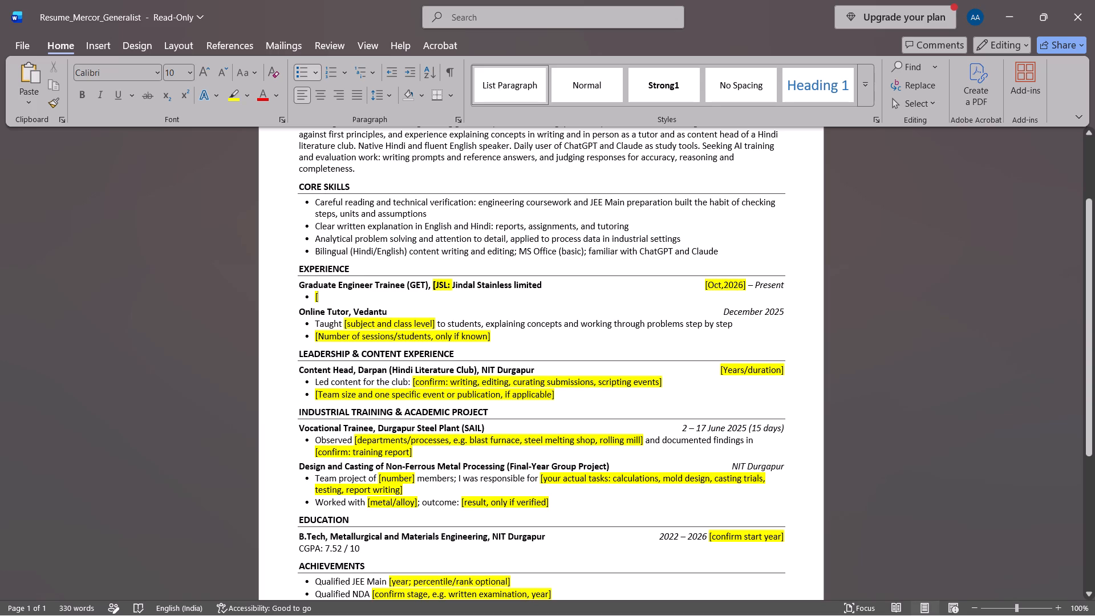
# Replace the highlighted, bracketed start date of the Graduate Engineer Trainee entry with plain "Oct,2026" without brackets.
pyautogui.click(744, 282)
pyautogui.press('BackSpace')
pyautogui.press('BackSpace')
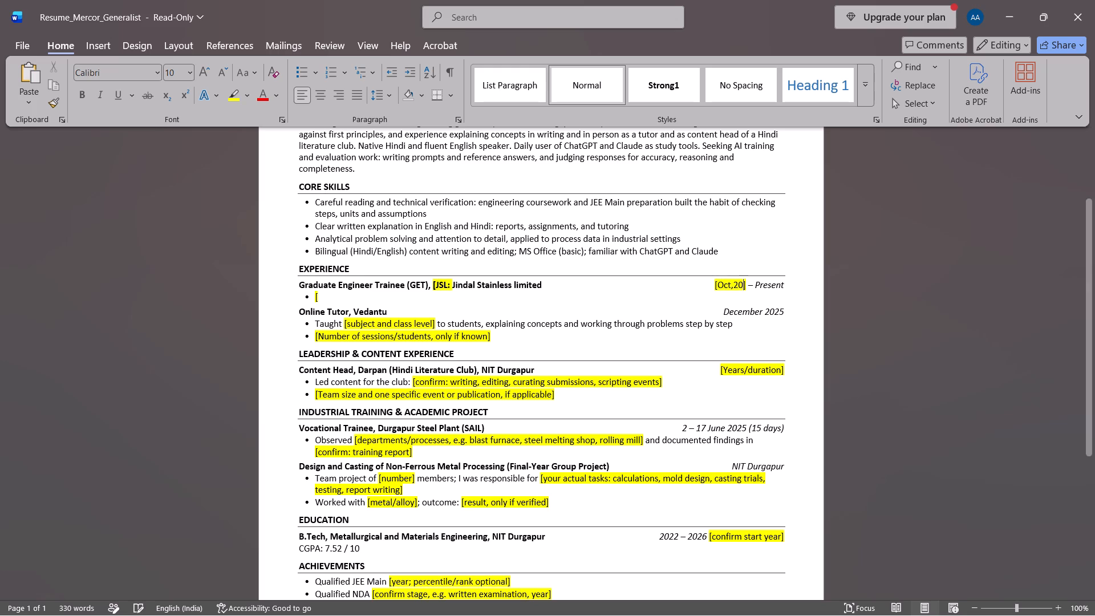
pyautogui.press('BackSpace')
pyautogui.press('BackSpace')
pyautogui.press('BackSpace')
pyautogui.press('BackSpace')
pyautogui.press('BackSpace')
pyautogui.press('BackSpace')
pyautogui.press('BackSpace')
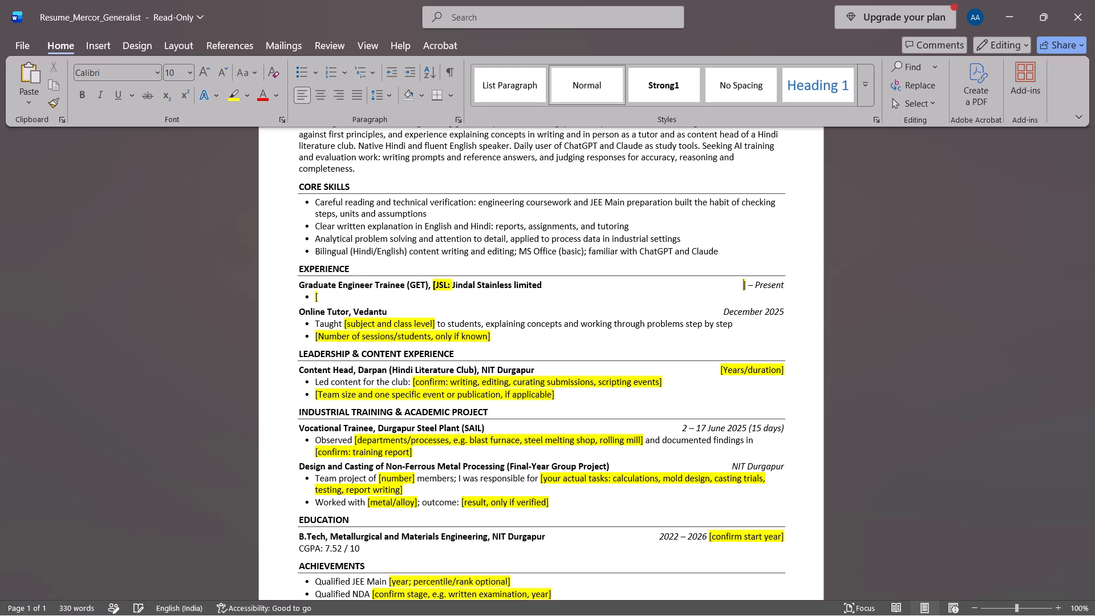
pyautogui.click(749, 283)
pyautogui.press('BackSpace')
pyautogui.press('BackSpace')
pyautogui.write('ct')
pyautogui.write(',2026')
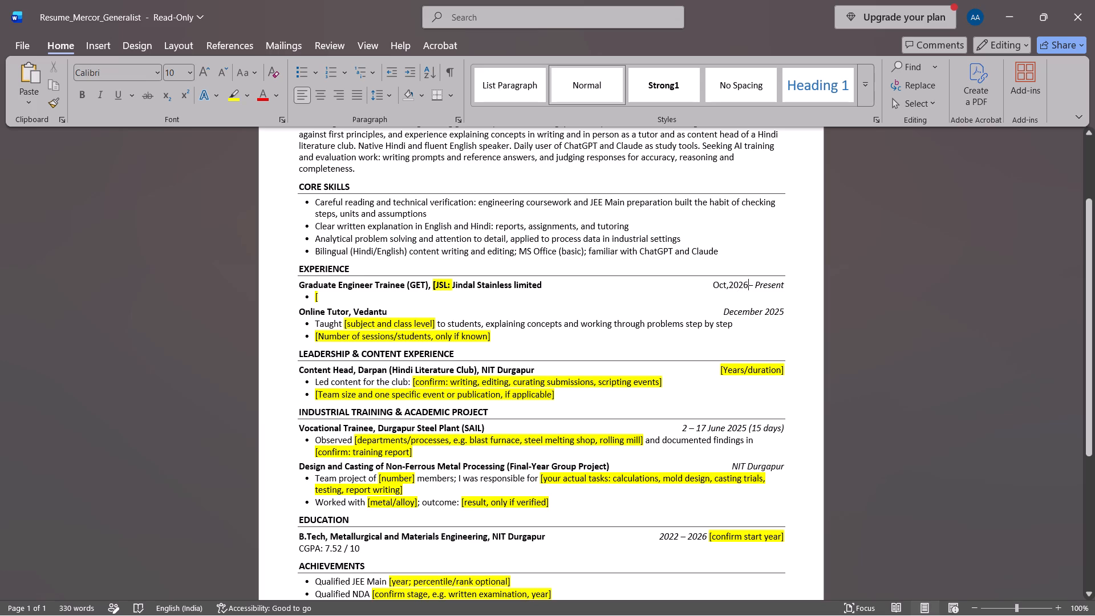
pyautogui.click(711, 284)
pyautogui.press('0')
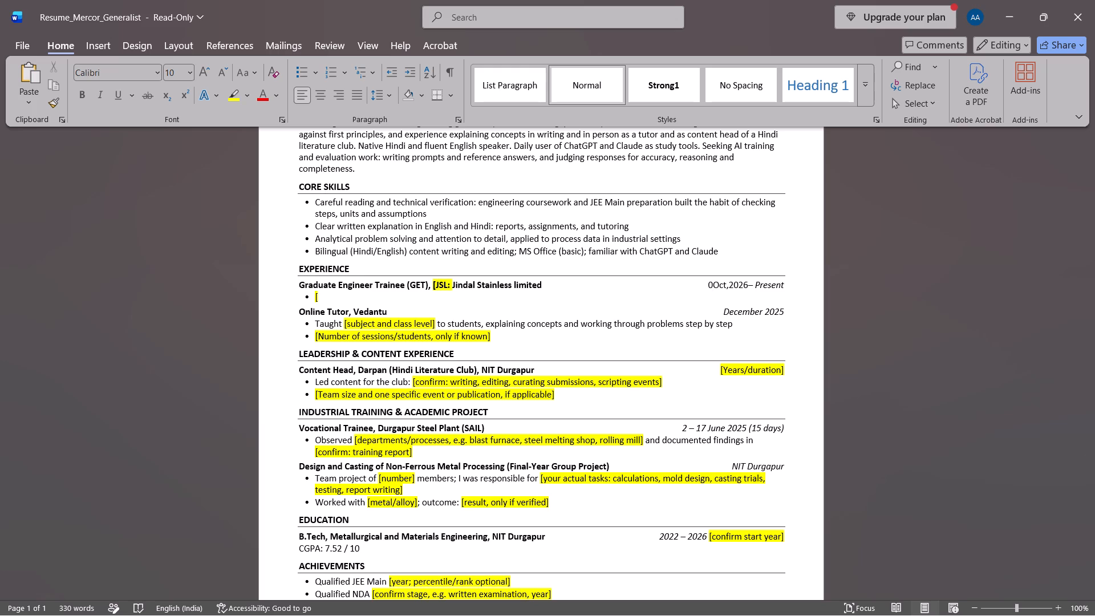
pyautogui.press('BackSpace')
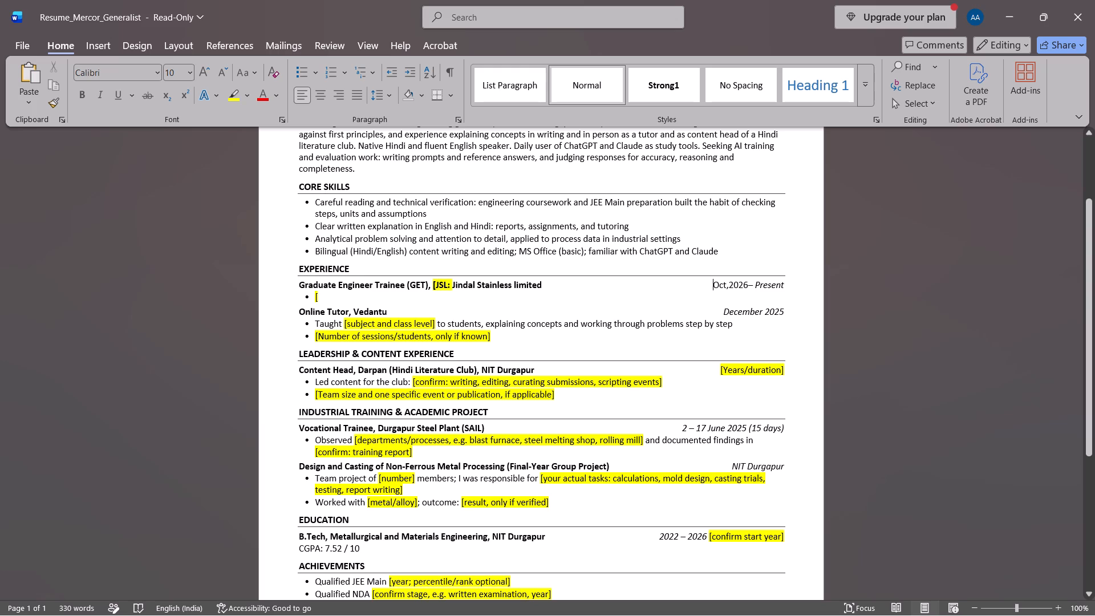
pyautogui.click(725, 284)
# Delete "– Present" from the end of the Graduate Engineer Trainee entry's date.
pyautogui.click(780, 286)
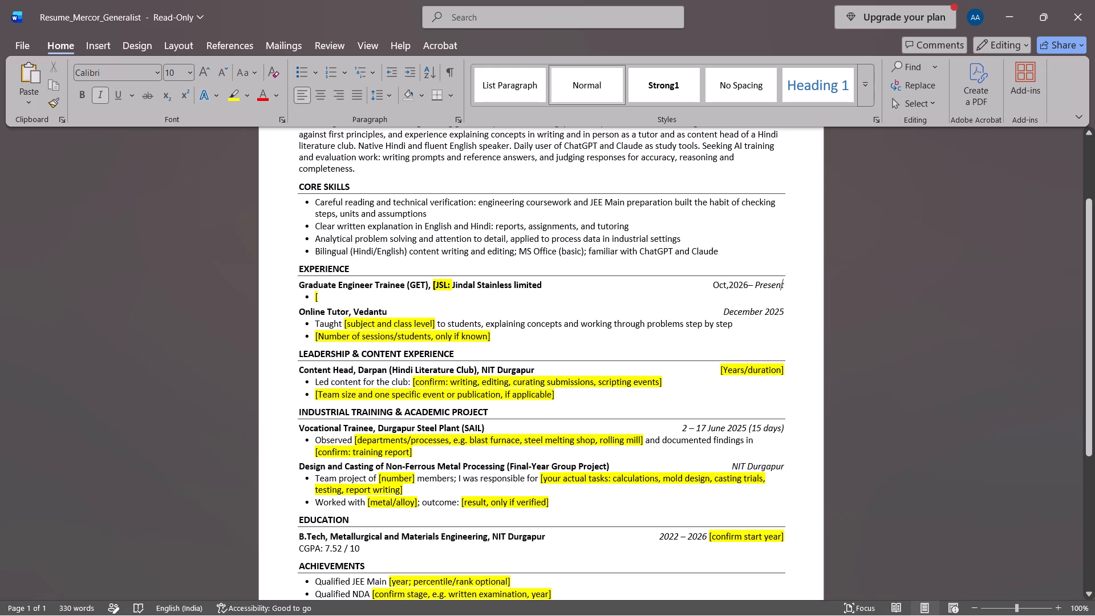
pyautogui.click(785, 286)
pyautogui.press('BackSpace')
pyautogui.press('BackSpace')
pyautogui.press('BackSpace')
pyautogui.press('BackSpace')
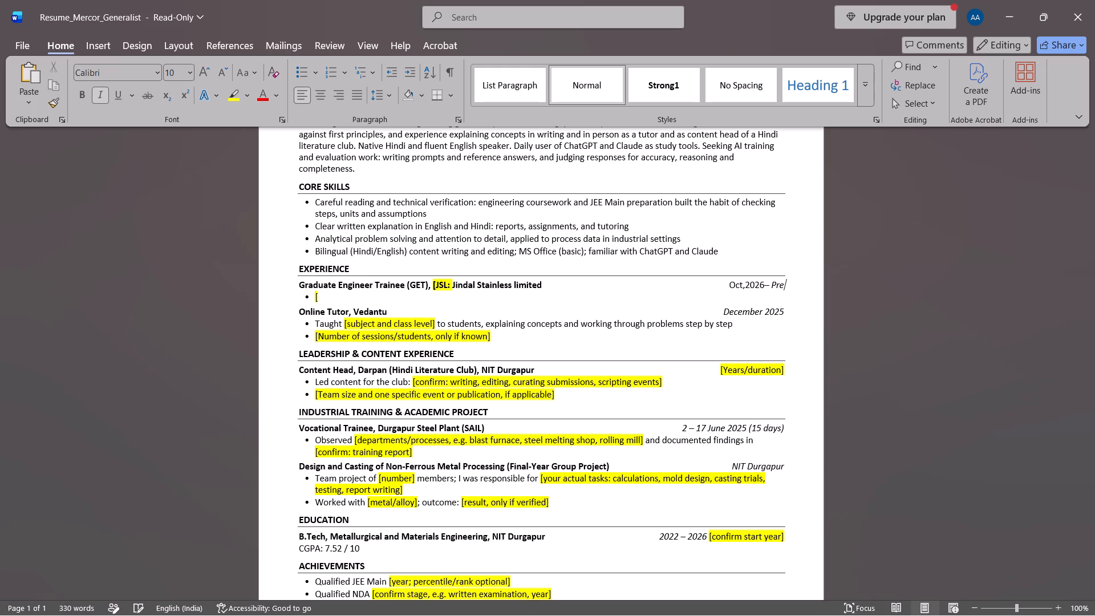
pyautogui.press('BackSpace')
pyautogui.press('BackSpace')
pyautogui.press('BackSpace')
pyautogui.press('BackSpace')
pyautogui.press('BackSpace')
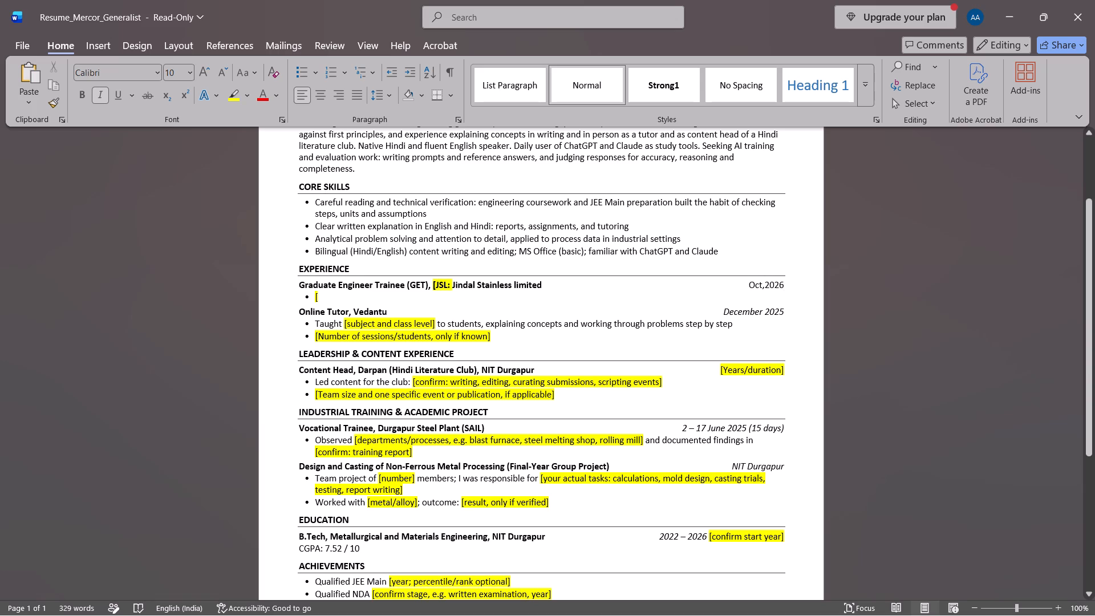
# Add the day "05" before "Oct,2026" in the Graduate Engineer Trainee entry's date.
pyautogui.click(748, 286)
pyautogui.write('05')
pyautogui.press('space')
# Delete the highlighted [subject and class level] placeholder from the first Online Tutor, Vedantu bullet.
pyautogui.click(434, 322)
pyautogui.press('BackSpace')
pyautogui.press('BackSpace')
pyautogui.press('BackSpace')
pyautogui.press('BackSpace')
pyautogui.press('BackSpace')
pyautogui.press('BackSpace')
pyautogui.press('BackSpace')
pyautogui.press('BackSpace')
pyautogui.press('BackSpace')
pyautogui.press('BackSpace')
pyautogui.press('BackSpace')
pyautogui.press('BackSpace')
pyautogui.press('BackSpace')
pyautogui.press('BackSpace')
pyautogui.press('BackSpace')
pyautogui.press('BackSpace')
pyautogui.press('BackSpace')
pyautogui.press('BackSpace')
pyautogui.press('BackSpace')
pyautogui.press('BackSpace')
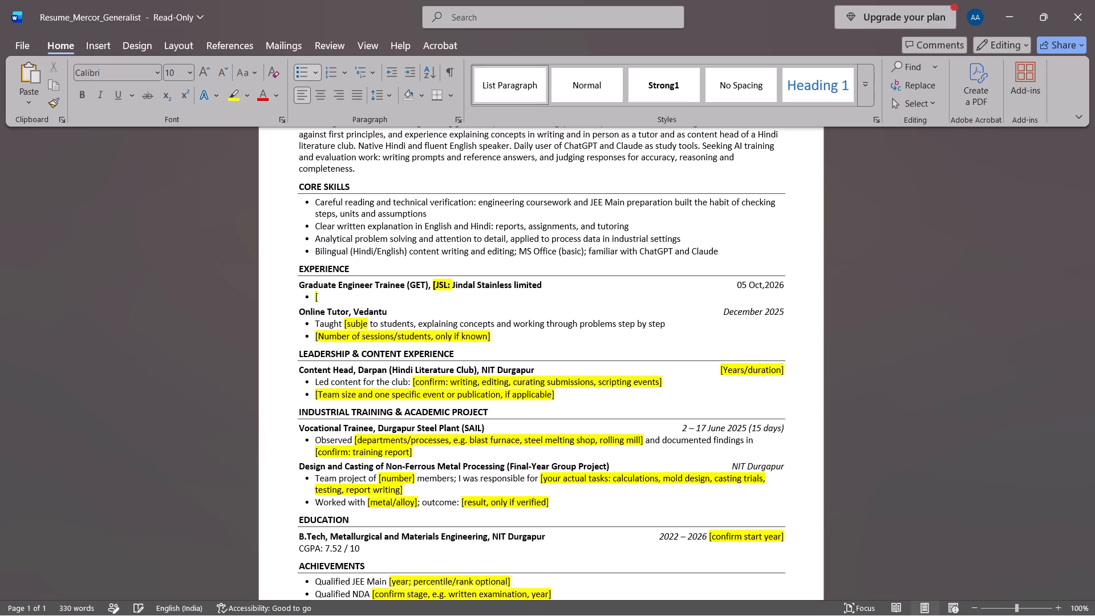
pyautogui.press('BackSpace')
pyautogui.press('BackSpace')
pyautogui.press('BackSpace')
pyautogui.press('BackSpace')
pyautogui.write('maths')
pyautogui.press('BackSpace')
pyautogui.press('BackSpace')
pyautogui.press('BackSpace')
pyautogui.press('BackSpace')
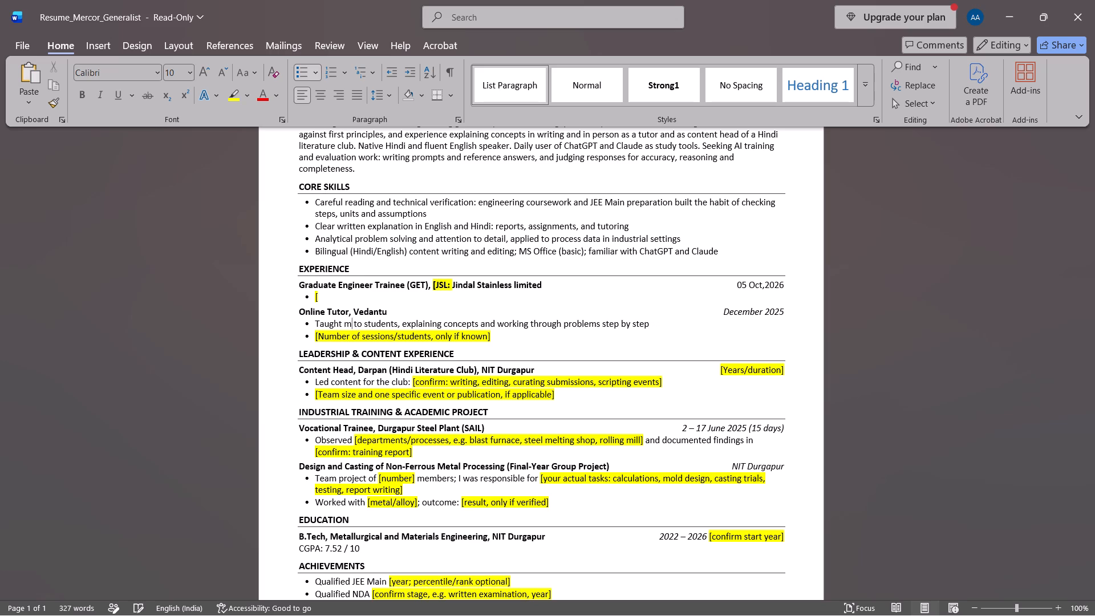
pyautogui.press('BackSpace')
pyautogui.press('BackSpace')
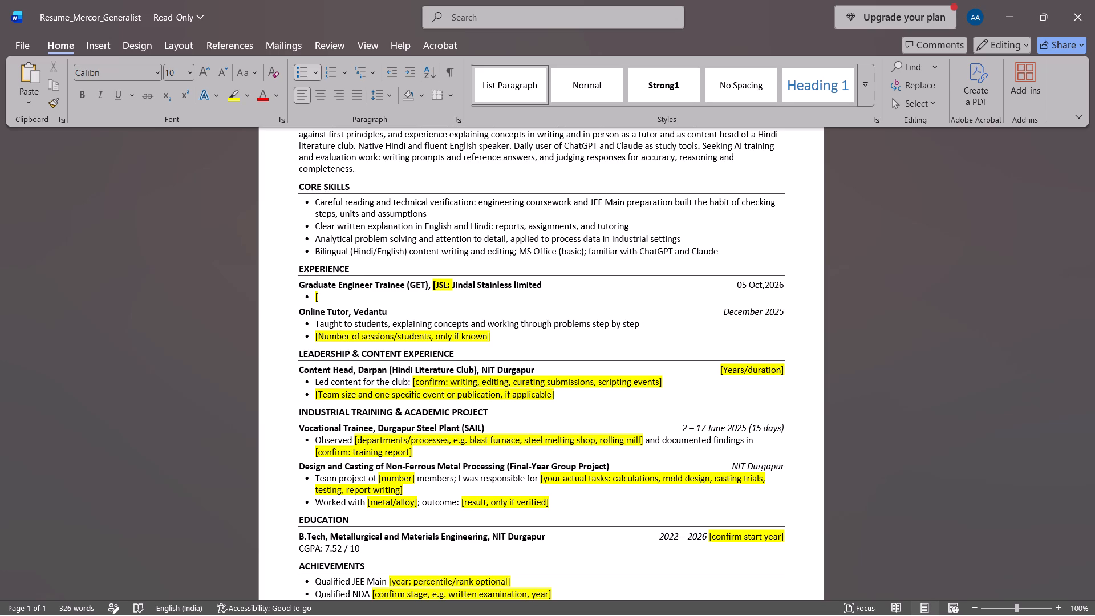
# Delete the [Number of sessions/students, only if known] placeholder and its bullet mark from the Online Tutor entry.
pyautogui.click(498, 338)
pyautogui.press('BackSpace')
pyautogui.press('BackSpace')
pyautogui.press('BackSpace')
pyautogui.press('BackSpace')
pyautogui.press('BackSpace')
pyautogui.press('BackSpace')
pyautogui.press('BackSpace')
pyautogui.press('BackSpace')
pyautogui.press('BackSpace')
pyautogui.press('BackSpace')
pyautogui.press('BackSpace')
pyautogui.press('BackSpace')
pyautogui.press('BackSpace')
pyautogui.press('BackSpace')
pyautogui.press('BackSpace')
pyautogui.press('BackSpace')
pyautogui.press('BackSpace')
pyautogui.press('BackSpace')
pyautogui.press('BackSpace')
pyautogui.press('BackSpace')
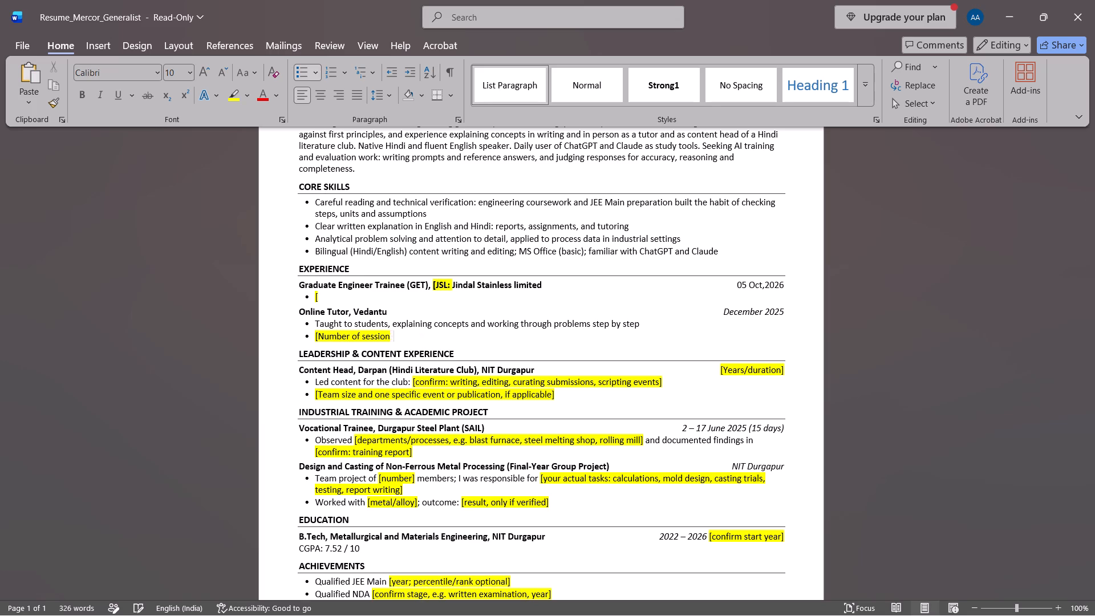
pyautogui.press('BackSpace')
pyautogui.press('BackSpace')
pyautogui.press('BackSpace')
pyautogui.press('BackSpace')
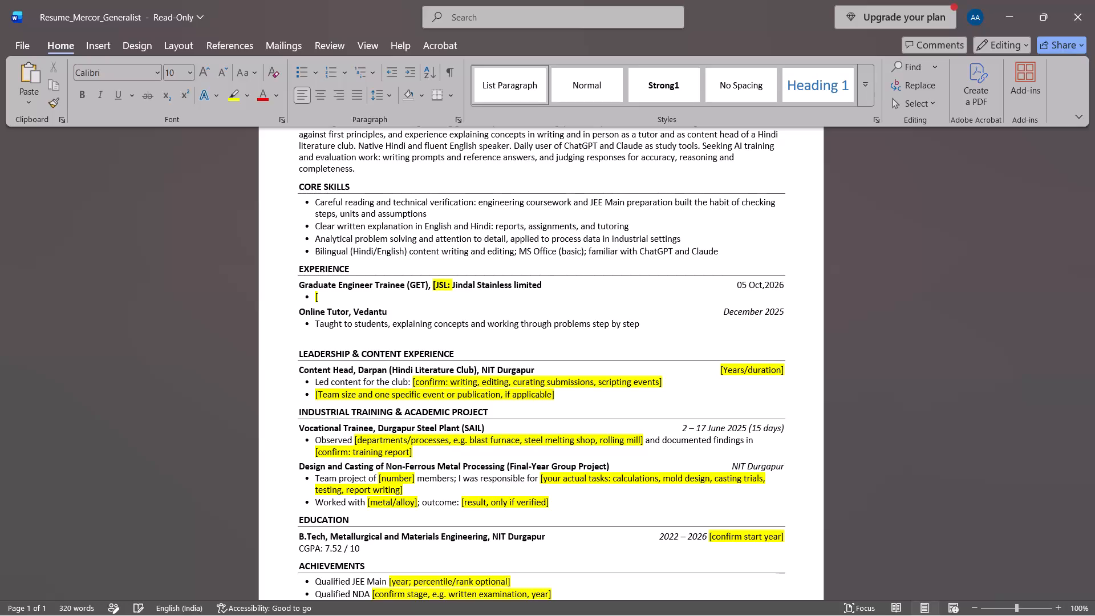
# Remove the leftover opening bracket and its empty bullet line under the Graduate Engineer Trainee entry.
pyautogui.click(356, 297)
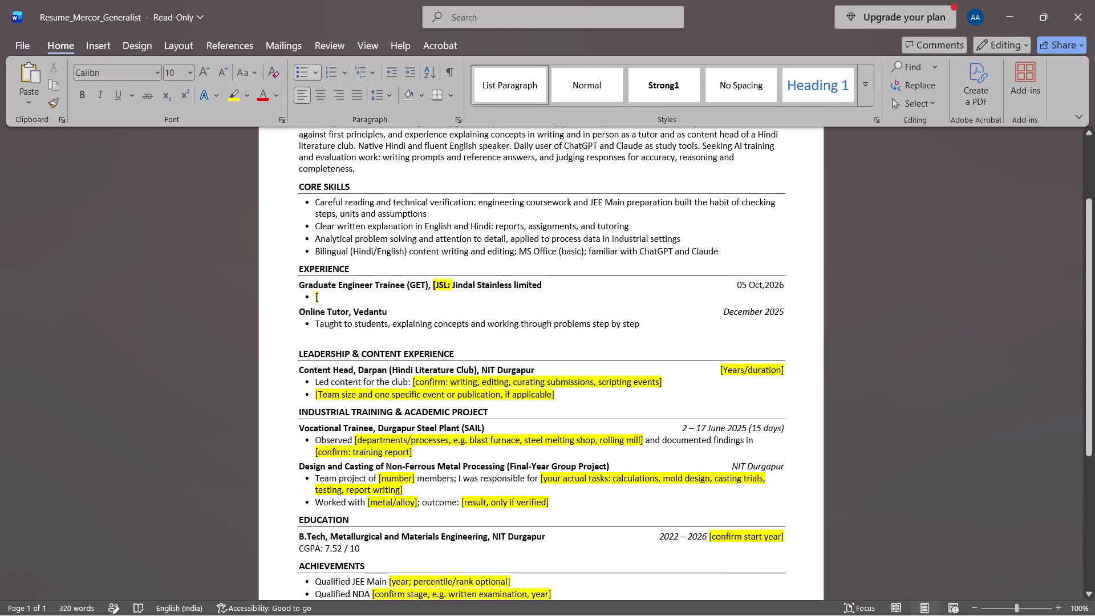
pyautogui.press('BackSpace')
pyautogui.press('BackSpace')
pyautogui.press('BackSpace')
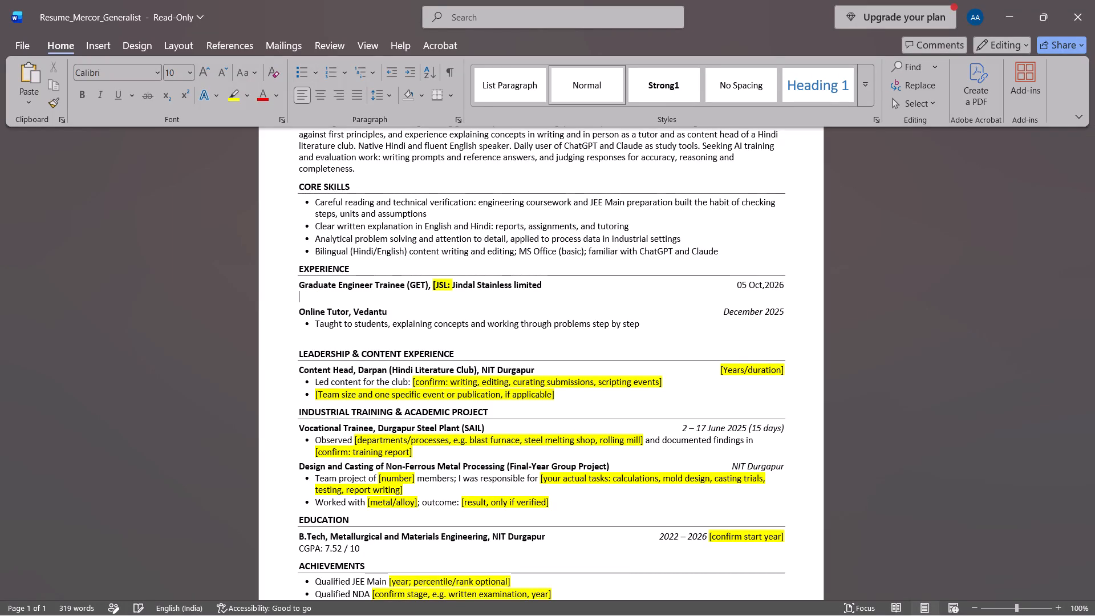
pyautogui.press('BackSpace')
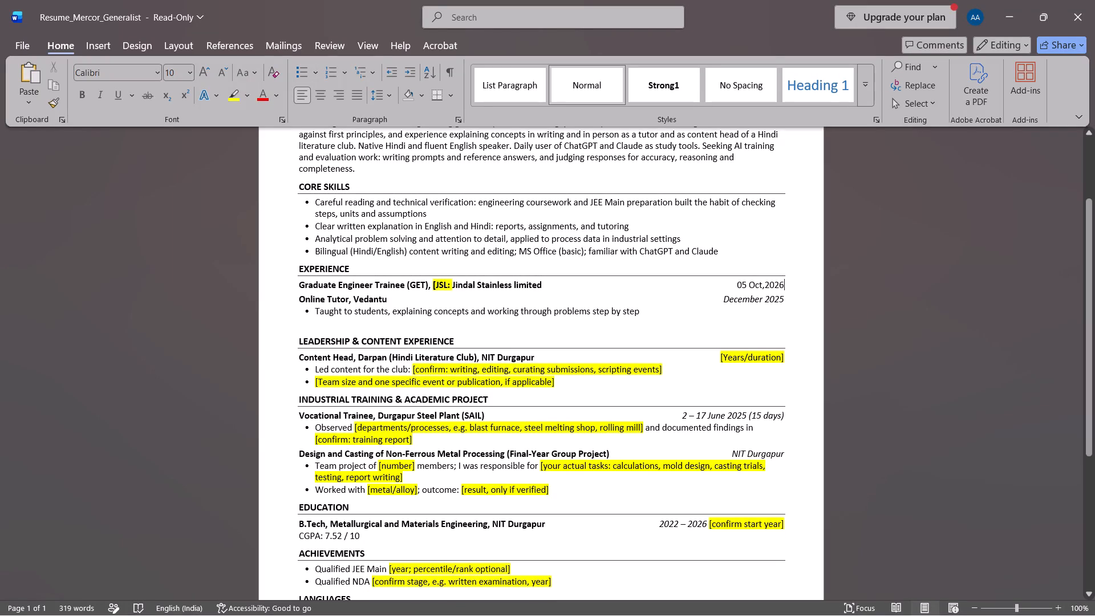
# Remove the blank line below the remaining Online Tutor bullet and end that bullet with a period.
pyautogui.click(318, 330)
pyautogui.press('BackSpace')
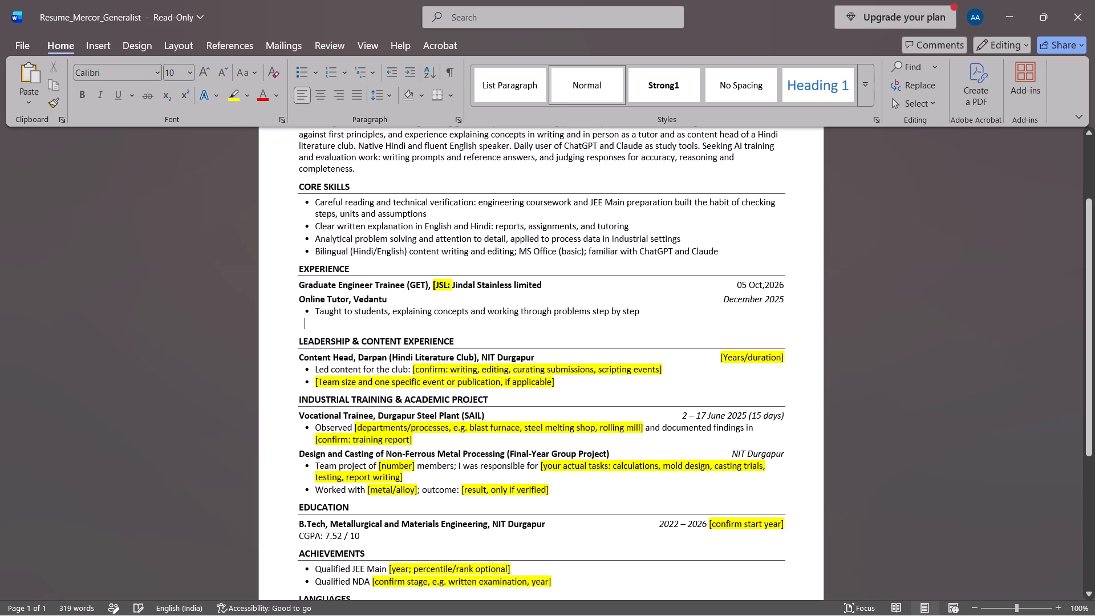
pyautogui.press('BackSpace')
pyautogui.press('BackSpace')
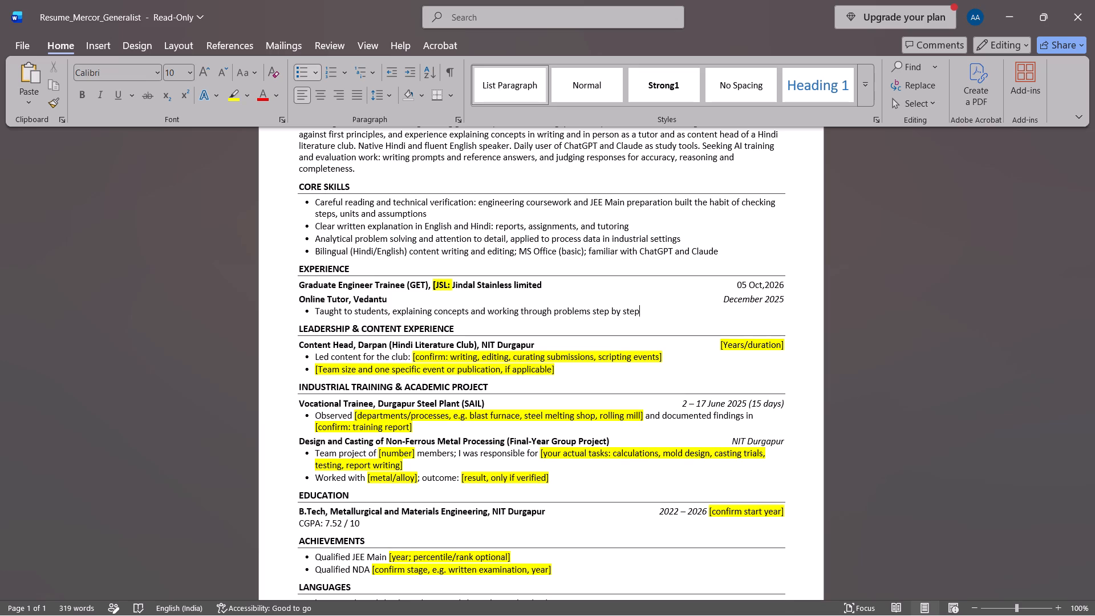
pyautogui.press('.')
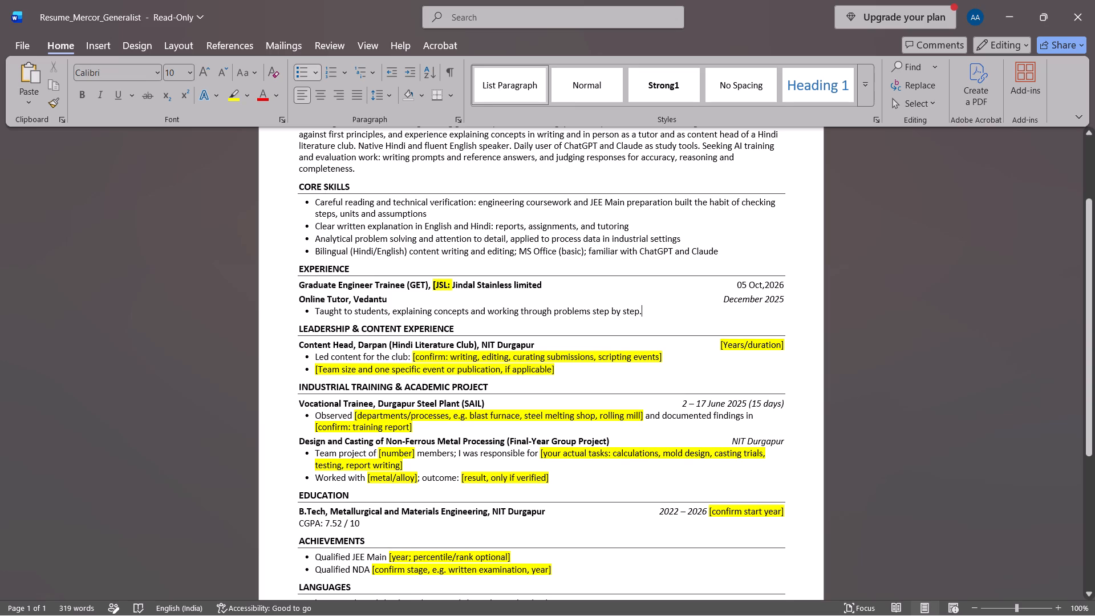
# Extend the Online Tutor, Vedantu entry's date to read "December 2025-Feb,2026".
pyautogui.click(782, 298)
pyautogui.click(788, 299)
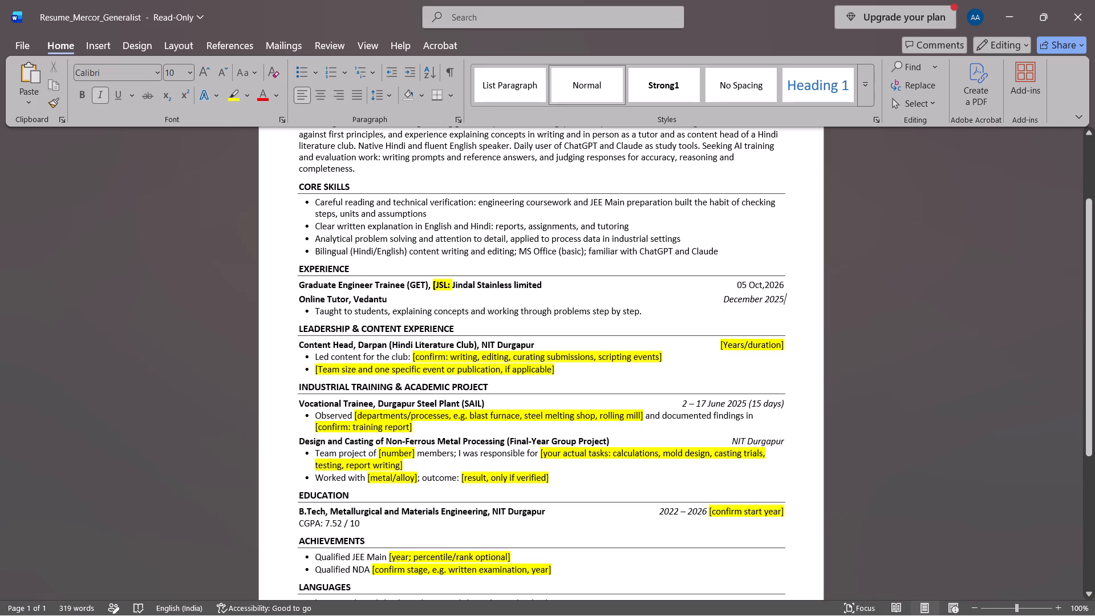
pyautogui.press('-')
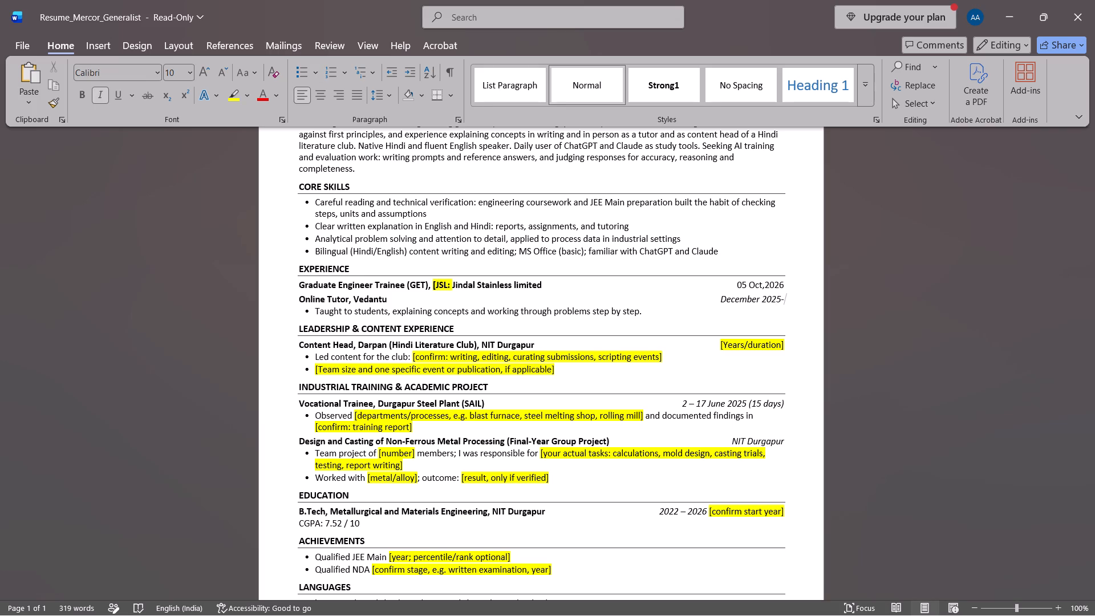
pyautogui.write('feb')
pyautogui.press('BackSpace')
pyautogui.press('BackSpace')
pyautogui.press('BackSpace')
pyautogui.write('eb')
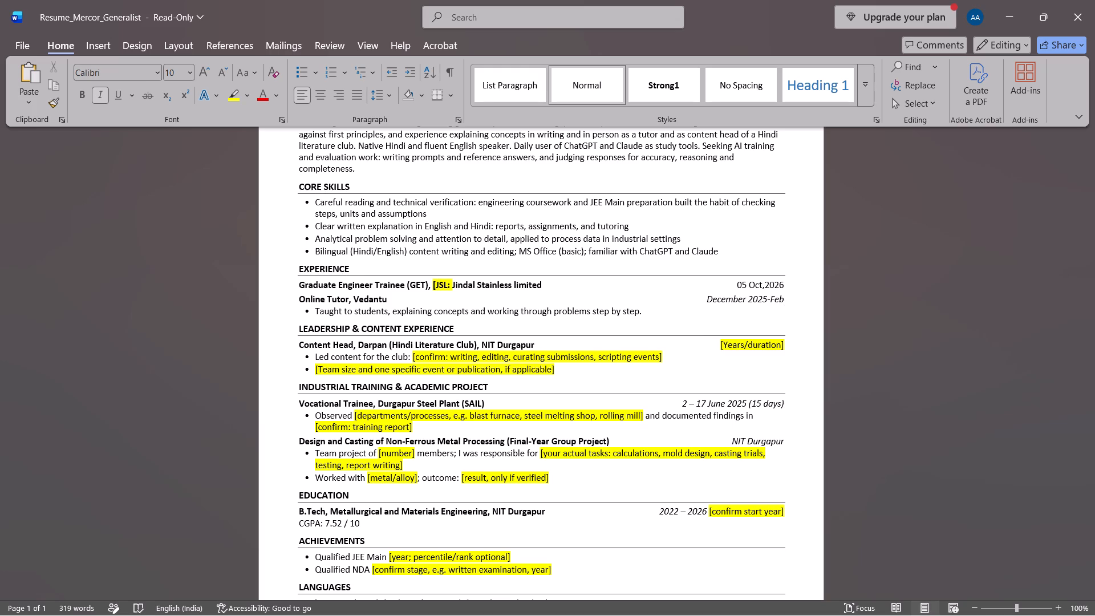
pyautogui.write(',2026')
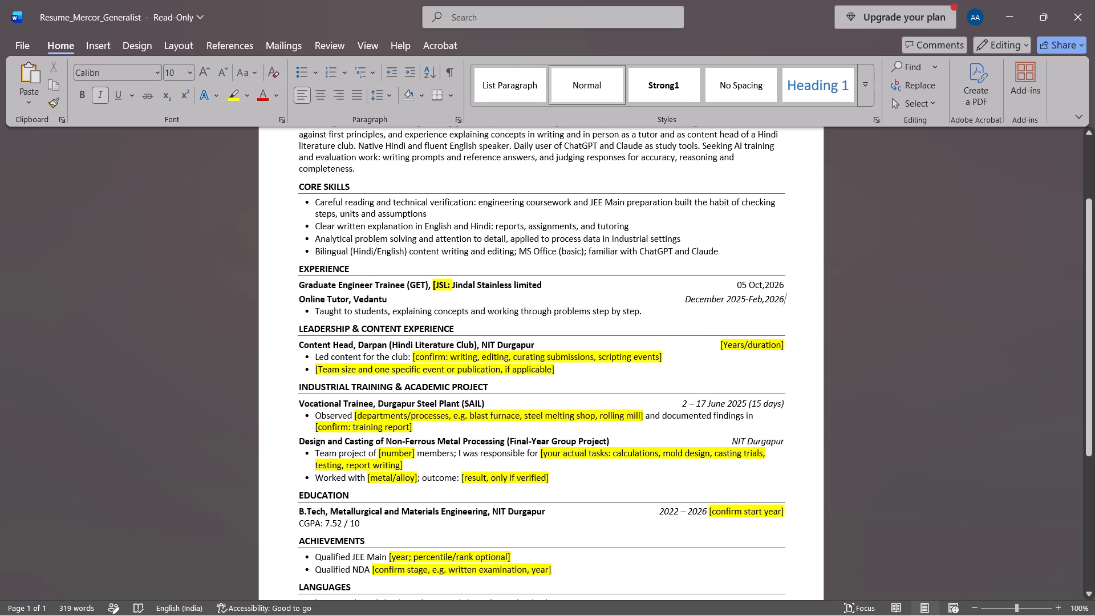
# Replace the [Years/duration] placeholder of the Content Head, Darpan entry with "Nov 2022- June 2026".
pyautogui.click(784, 345)
pyautogui.press('BackSpace')
pyautogui.press('BackSpace')
pyautogui.press('BackSpace')
pyautogui.press('BackSpace')
pyautogui.press('BackSpace')
pyautogui.press('BackSpace')
pyautogui.press('BackSpace')
pyautogui.press('BackSpace')
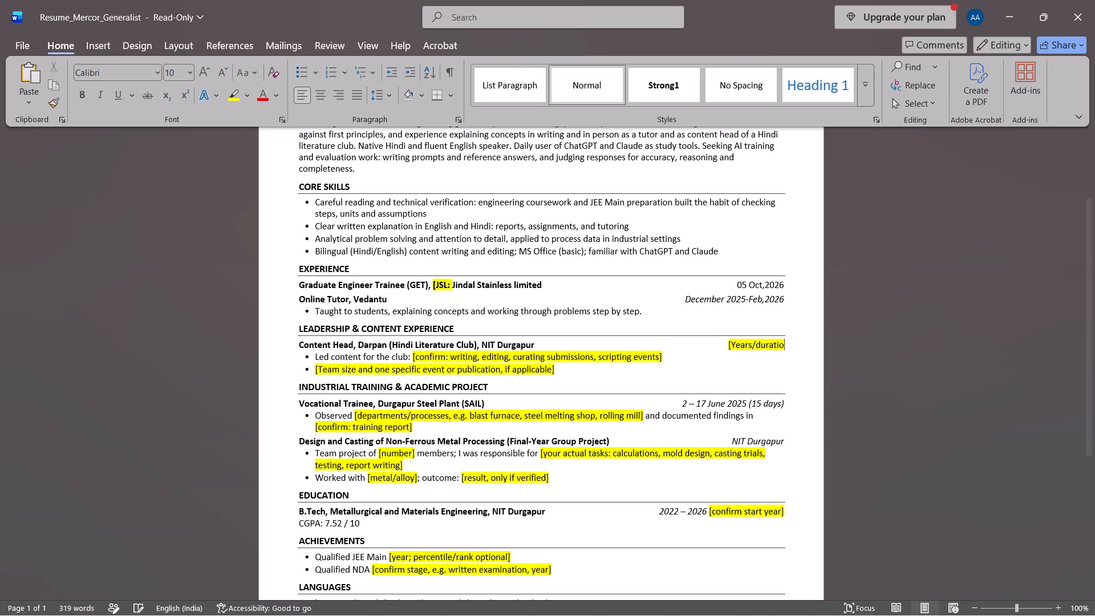
pyautogui.press('BackSpace')
pyautogui.press('BackSpace')
pyautogui.press('BackSpace')
pyautogui.press('BackSpace')
pyautogui.press('BackSpace')
pyautogui.press('BackSpace')
pyautogui.press('BackSpace')
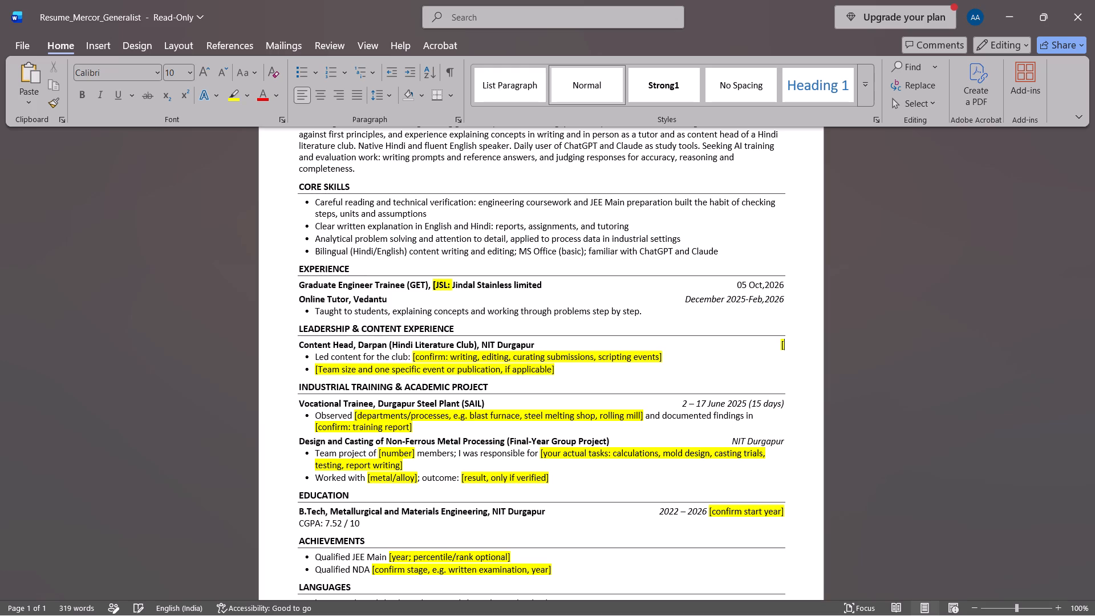
pyautogui.press('BackSpace')
pyautogui.write(',')
pyautogui.press('space')
pyautogui.write('june')
pyautogui.press('BackSpace')
pyautogui.press('BackSpace')
pyautogui.press('BackSpace')
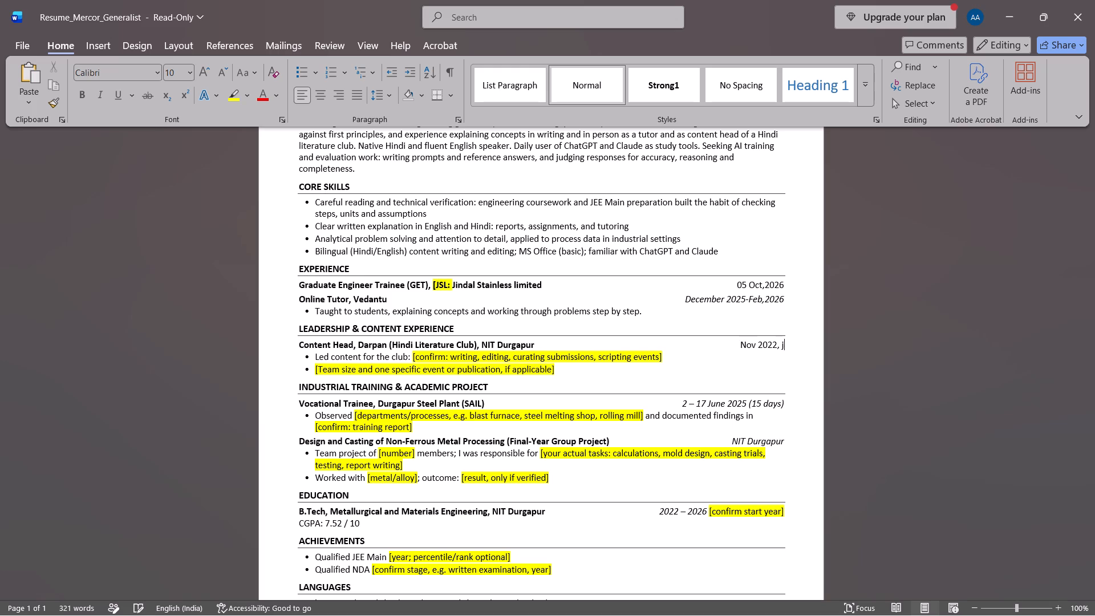
pyautogui.press('BackSpace')
pyautogui.press('BackSpace')
pyautogui.press('BackSpace')
pyautogui.write('- june')
pyautogui.press('BackSpace')
pyautogui.press('BackSpace')
pyautogui.press('BackSpace')
pyautogui.press('BackSpace')
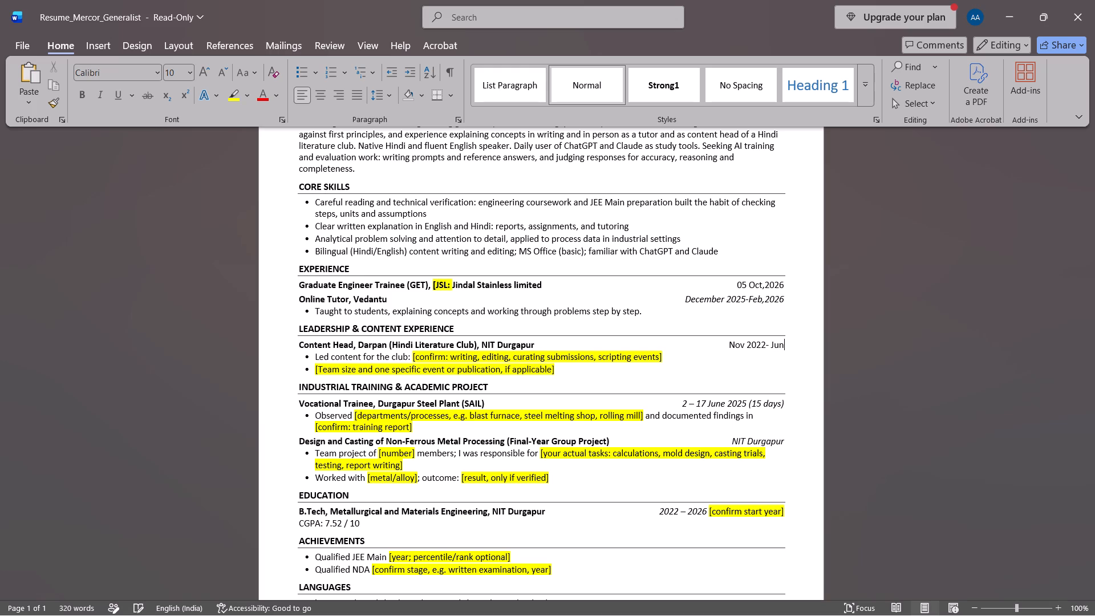
pyautogui.press('BackSpace')
pyautogui.write(',2')
pyautogui.press('6')
pyautogui.press('BackSpace')
pyautogui.press('BackSpace')
pyautogui.press('BackSpace')
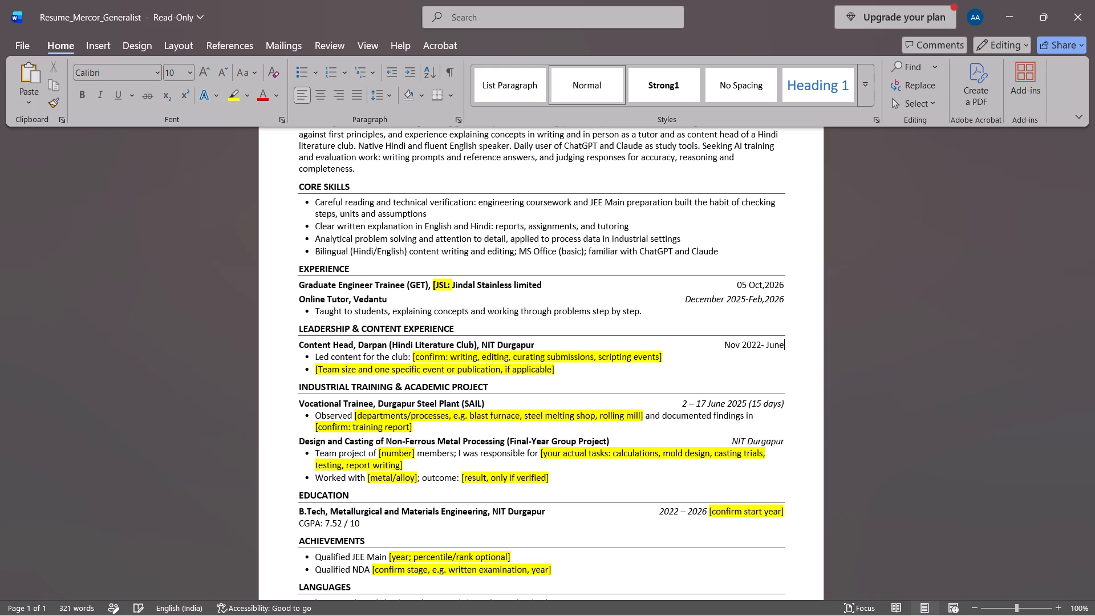
pyautogui.press('space')
pyautogui.write('2026')
# Replace the team size and event placeholder bullet under Content Head, Darpan with "Team Size : 50".
pyautogui.click(566, 372)
pyautogui.press('BackSpace')
pyautogui.press('BackSpace')
pyautogui.press('BackSpace')
pyautogui.press('BackSpace')
pyautogui.press('BackSpace')
pyautogui.press('BackSpace')
pyautogui.press('BackSpace')
pyautogui.press('BackSpace')
pyautogui.press('BackSpace')
pyautogui.press('BackSpace')
pyautogui.press('BackSpace')
pyautogui.press('BackSpace')
pyautogui.press('BackSpace')
pyautogui.press('BackSpace')
pyautogui.press('BackSpace')
pyautogui.press('BackSpace')
pyautogui.press('BackSpace')
pyautogui.press('BackSpace')
pyautogui.press('BackSpace')
pyautogui.press('BackSpace')
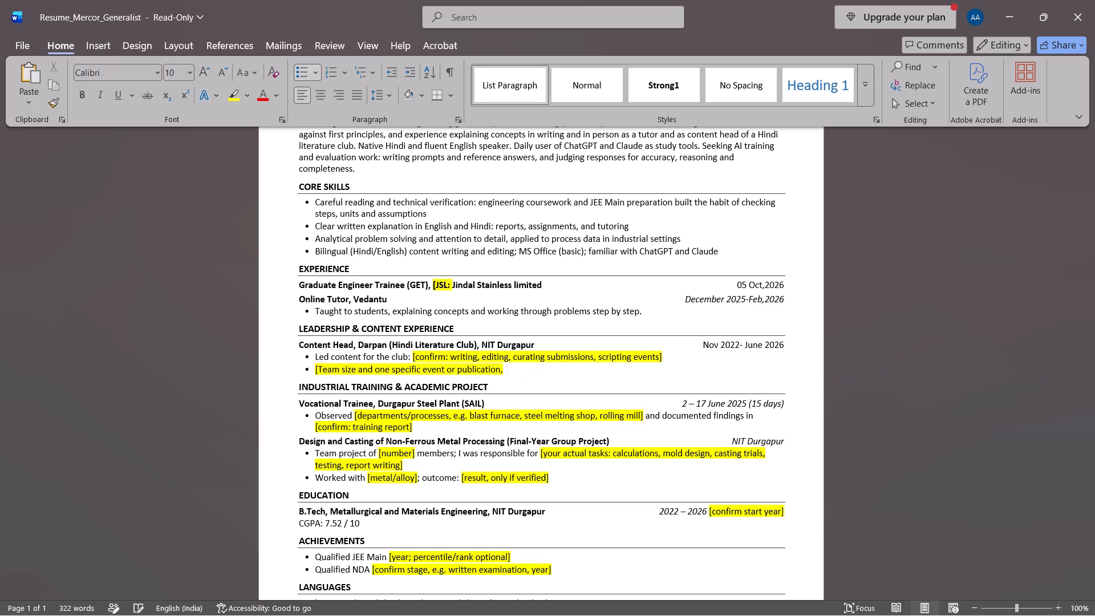
pyautogui.press('BackSpace')
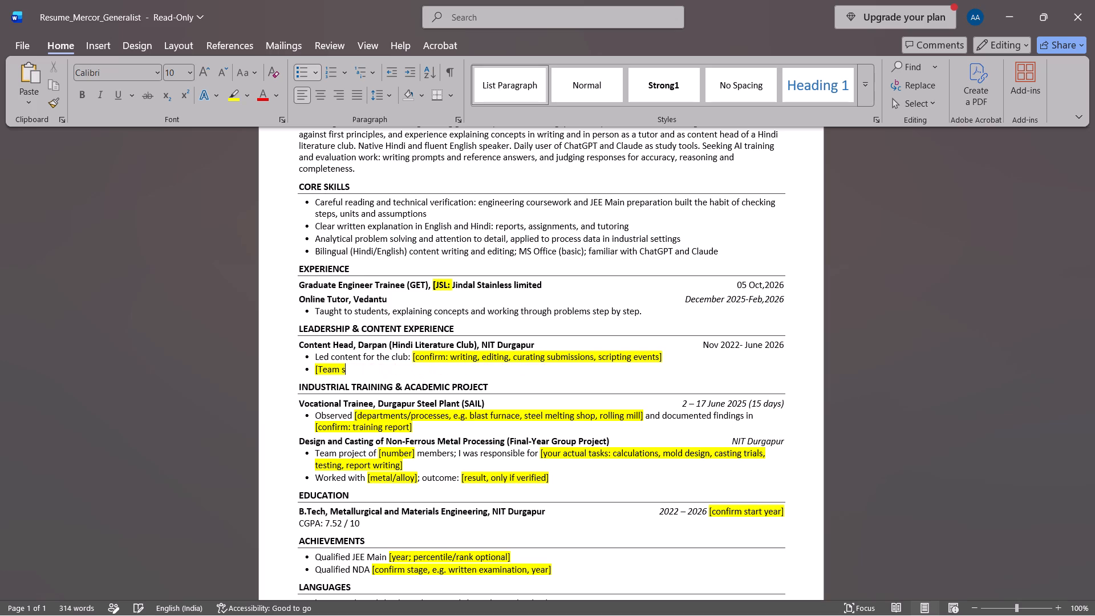
pyautogui.press('BackSpace')
pyautogui.press('BackSpace')
pyautogui.press('BackSpace')
pyautogui.press('BackSpace')
pyautogui.press('BackSpace')
pyautogui.press('BackSpace')
pyautogui.press('BackSpace')
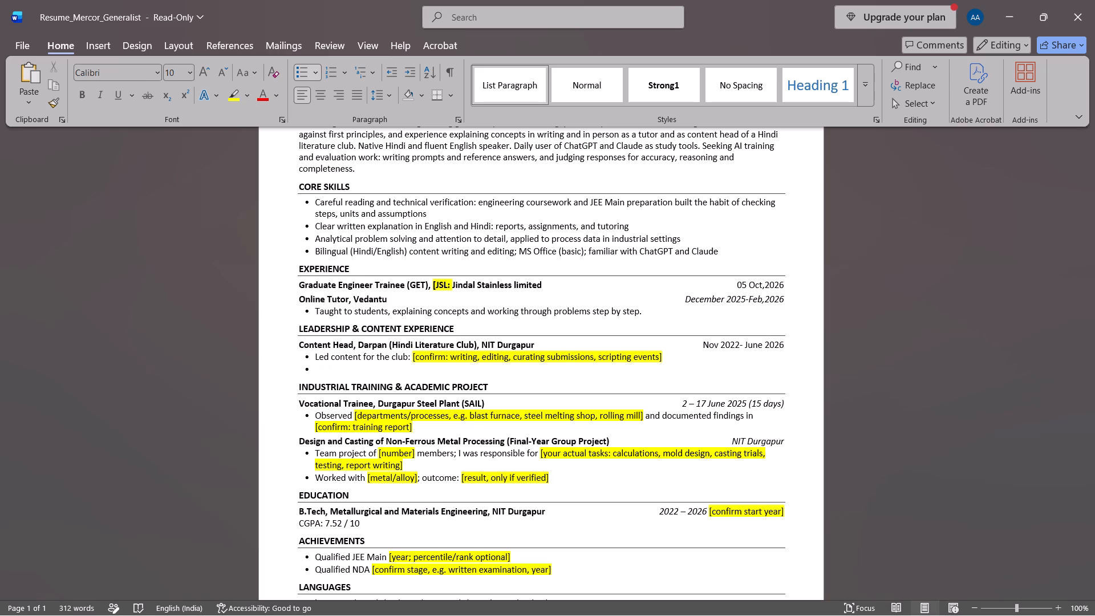
pyautogui.write('te')
pyautogui.press('BackSpace')
pyautogui.write('ix')
pyautogui.press('BackSpace')
pyautogui.write('ze')
pyautogui.press('space')
pyautogui.write(':')
pyautogui.press('space')
pyautogui.write('50')
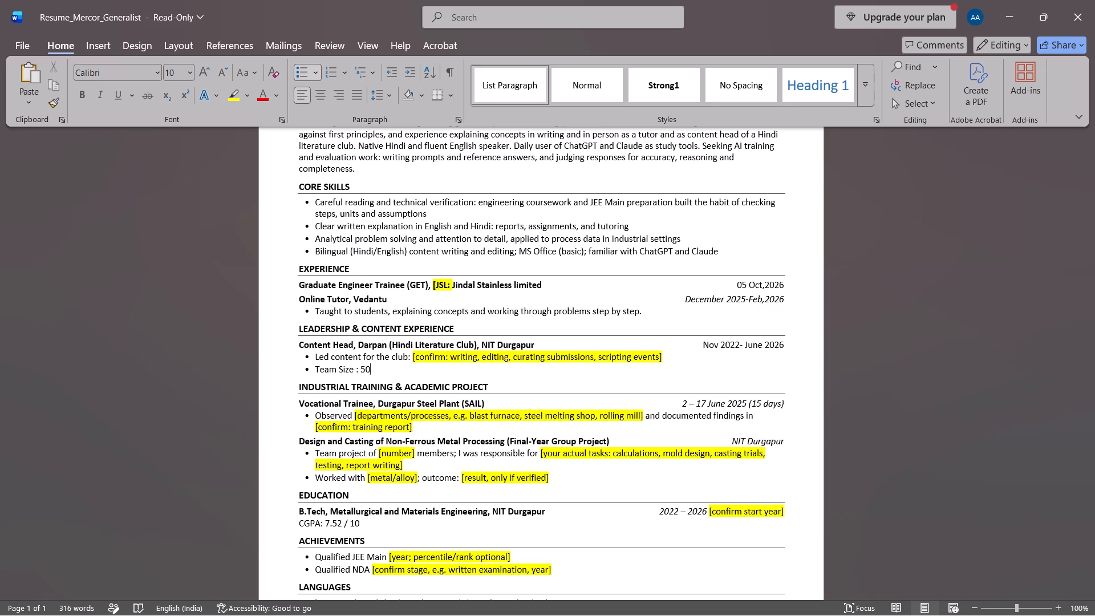
# Replace the highlighted placeholder after "Led content for the club:" with "Writing content, prose, poetry.".
pyautogui.click(666, 355)
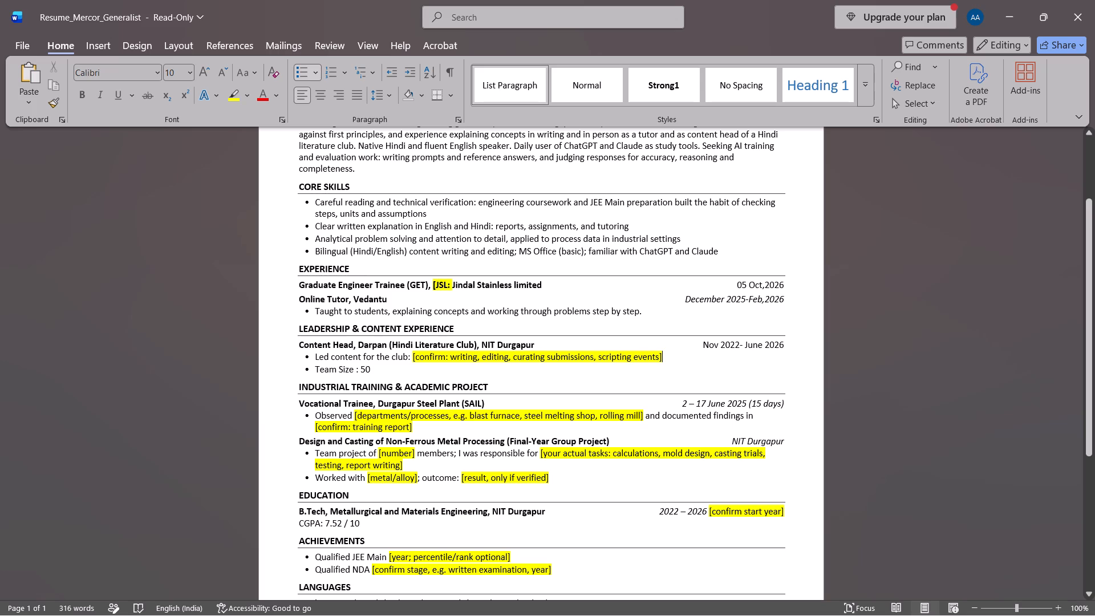
pyautogui.press('BackSpace')
pyautogui.press('BackSpace')
pyautogui.press('BackSpace')
pyautogui.press('BackSpace')
pyautogui.press('BackSpace')
pyautogui.press('BackSpace')
pyautogui.press('BackSpace')
pyautogui.press('BackSpace')
pyautogui.press('BackSpace')
pyautogui.press('BackSpace')
pyautogui.press('BackSpace')
pyautogui.press('BackSpace')
pyautogui.press('BackSpace')
pyautogui.press('BackSpace')
pyautogui.press('BackSpace')
pyautogui.press('BackSpace')
pyautogui.press('BackSpace')
pyautogui.press('BackSpace')
pyautogui.press('BackSpace')
pyautogui.press('BackSpace')
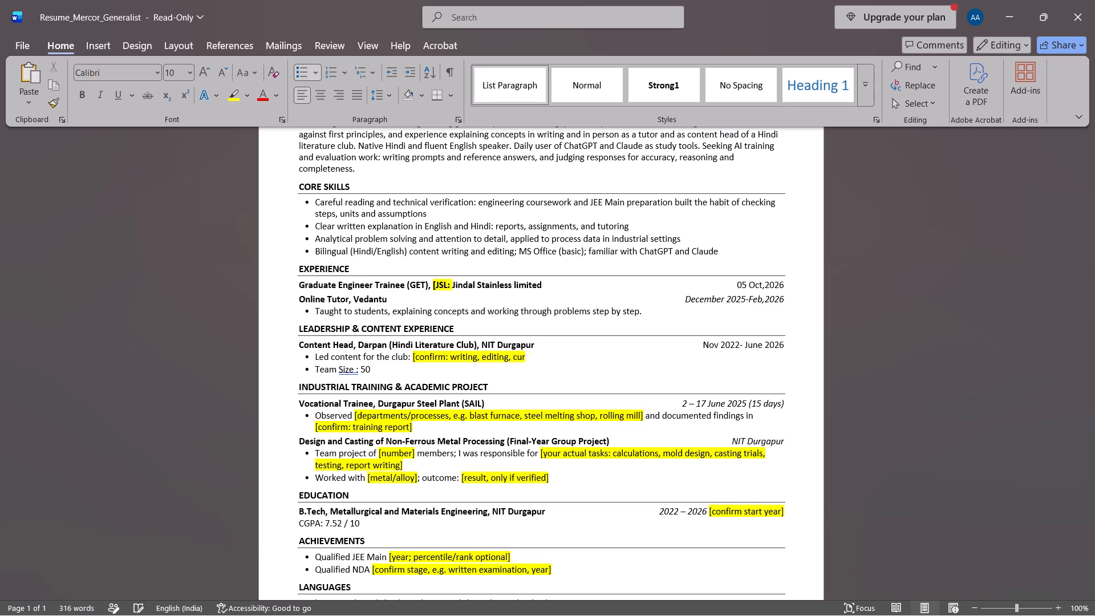
pyautogui.press('BackSpace')
pyautogui.press('BackSpace')
pyautogui.press('BackSpace')
pyautogui.press('BackSpace')
pyautogui.press('BackSpace')
pyautogui.press('BackSpace')
pyautogui.press('BackSpace')
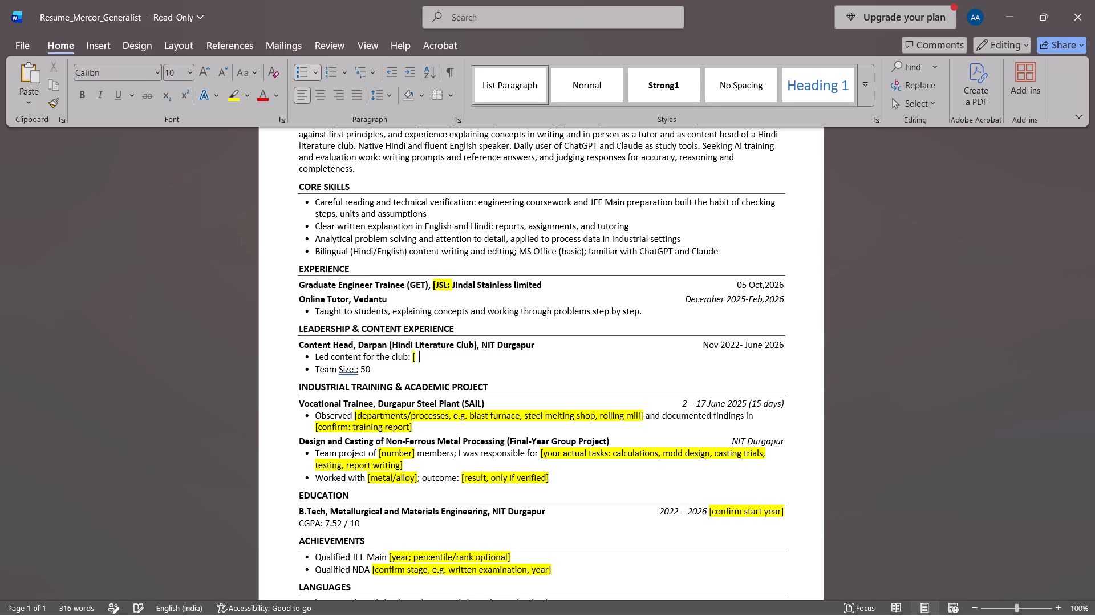
pyautogui.press('BackSpace')
pyautogui.write('riting')
pyautogui.press('space')
pyautogui.write('co')
pyautogui.write('ntent,')
pyautogui.press('space')
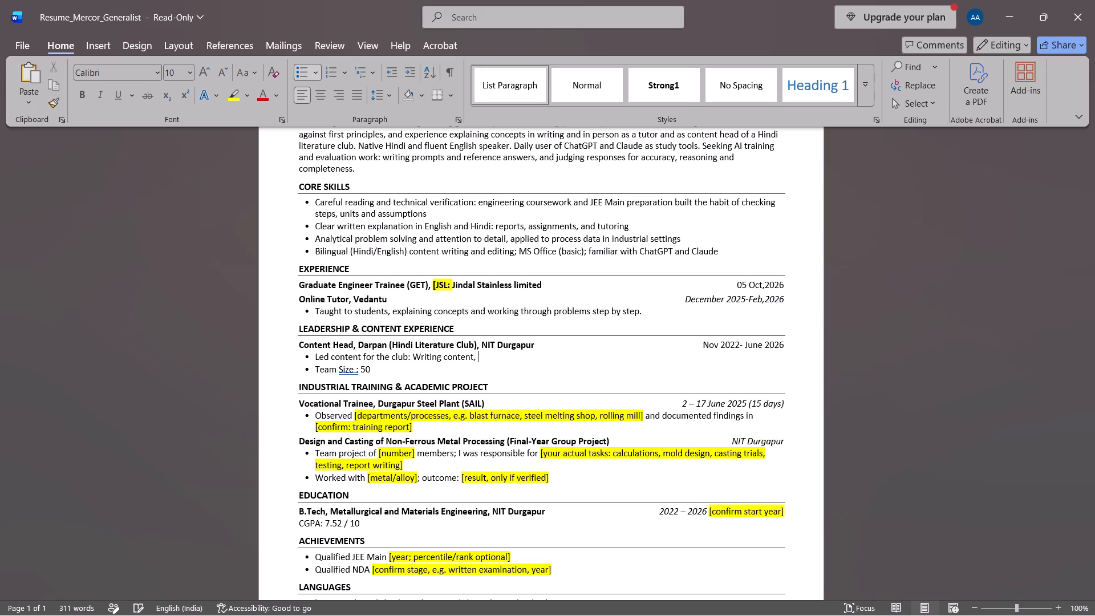
pyautogui.write('prose')
pyautogui.write(', poetry')
pyautogui.press('.')
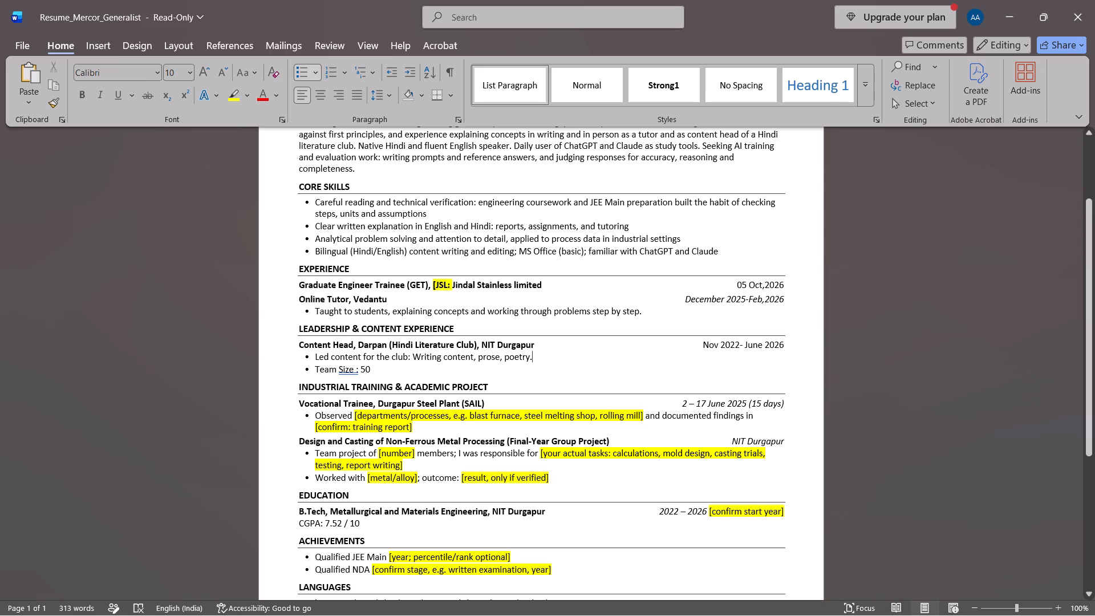
# Remove the space before the colon in the team size bullet so it reads "Team Size: 50".
pyautogui.click(354, 369)
pyautogui.press('BackSpace')
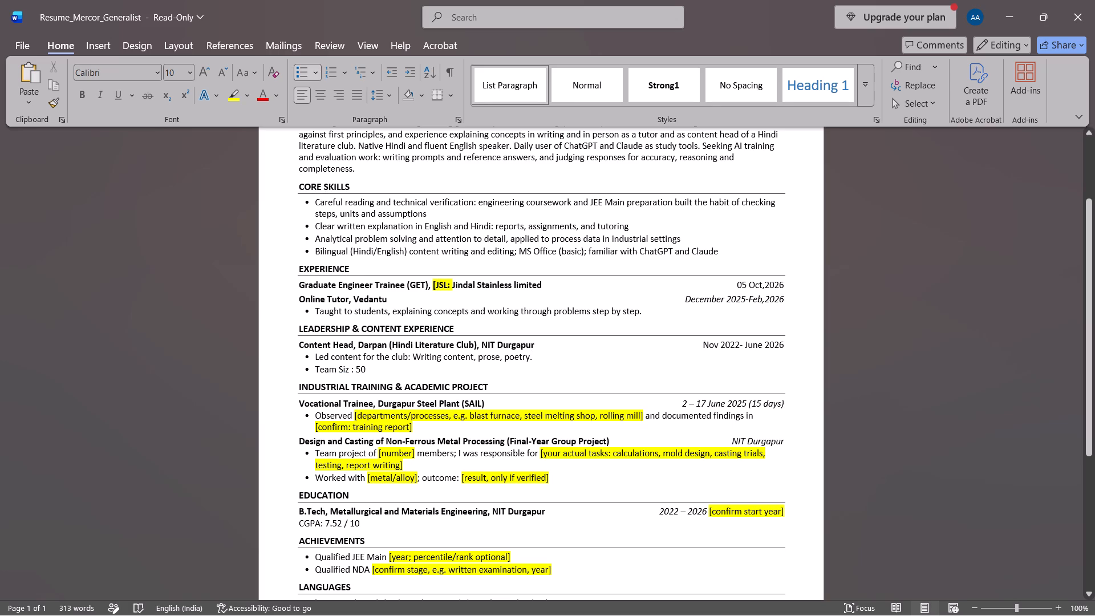
pyautogui.click(351, 370)
pyautogui.press('BackSpace')
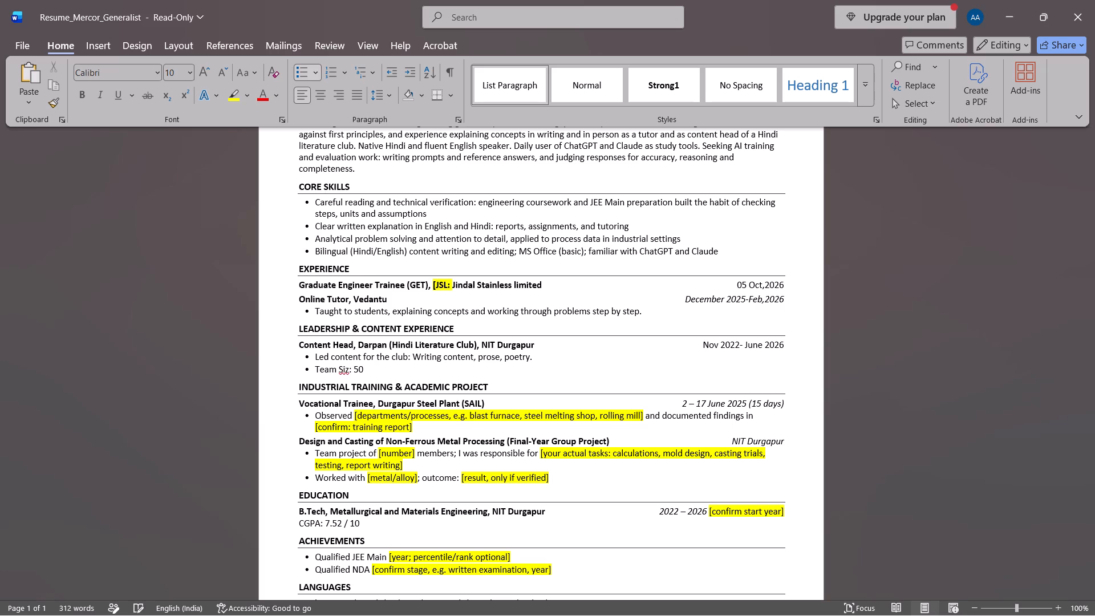
pyautogui.press('e')
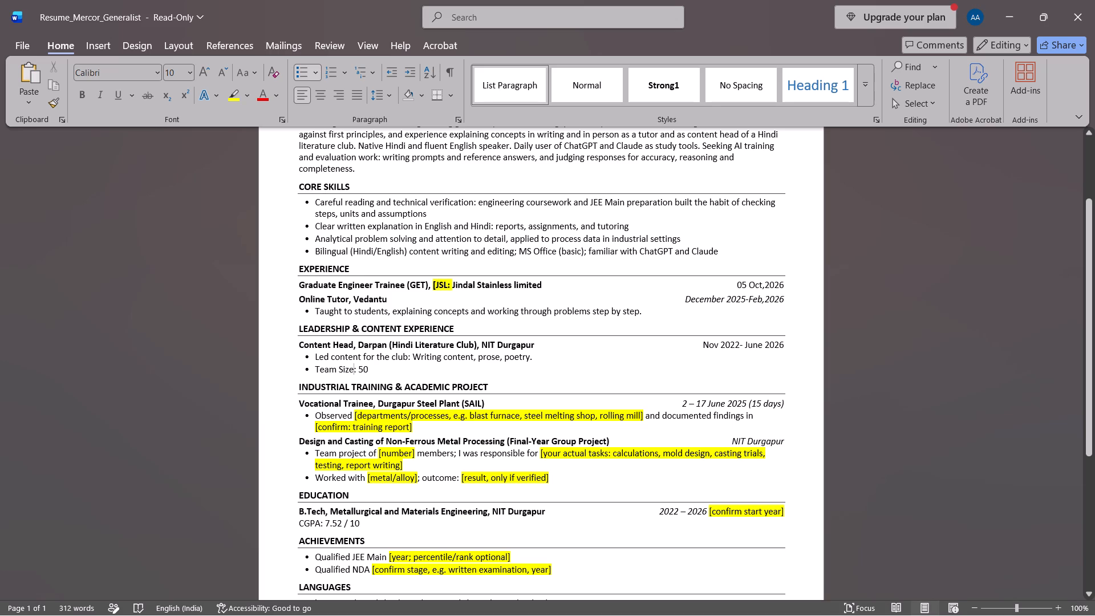
# Delete "in [confirm: training report]" from the Vocational Trainee bullet and end it with a period after "documented findings".
pyautogui.click(421, 427)
pyautogui.press('BackSpace')
pyautogui.press('BackSpace')
pyautogui.press('BackSpace')
pyautogui.press('BackSpace')
pyautogui.press('BackSpace')
pyautogui.press('BackSpace')
pyautogui.press('BackSpace')
pyautogui.press('BackSpace')
pyautogui.press('BackSpace')
pyautogui.press('BackSpace')
pyautogui.press('BackSpace')
pyautogui.press('BackSpace')
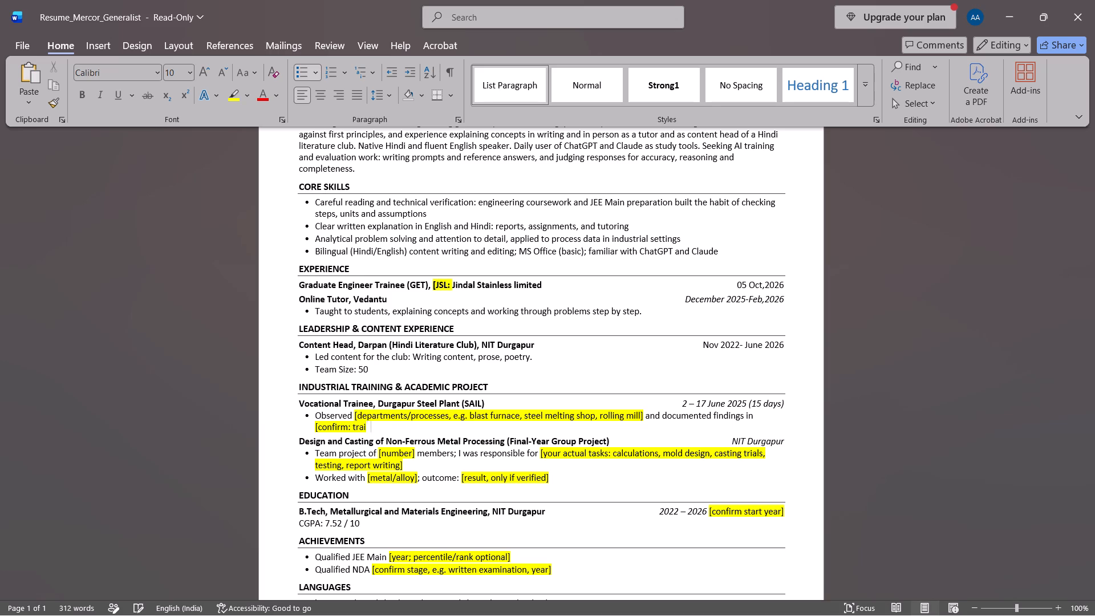
pyautogui.press('BackSpace')
pyautogui.press('BackSpace')
pyautogui.press('BackSpace')
pyautogui.press('BackSpace')
pyautogui.press('BackSpace')
pyautogui.press('BackSpace')
pyautogui.press('BackSpace')
pyautogui.press('BackSpace')
pyautogui.press('BackSpace')
pyautogui.press('BackSpace')
pyautogui.press('BackSpace')
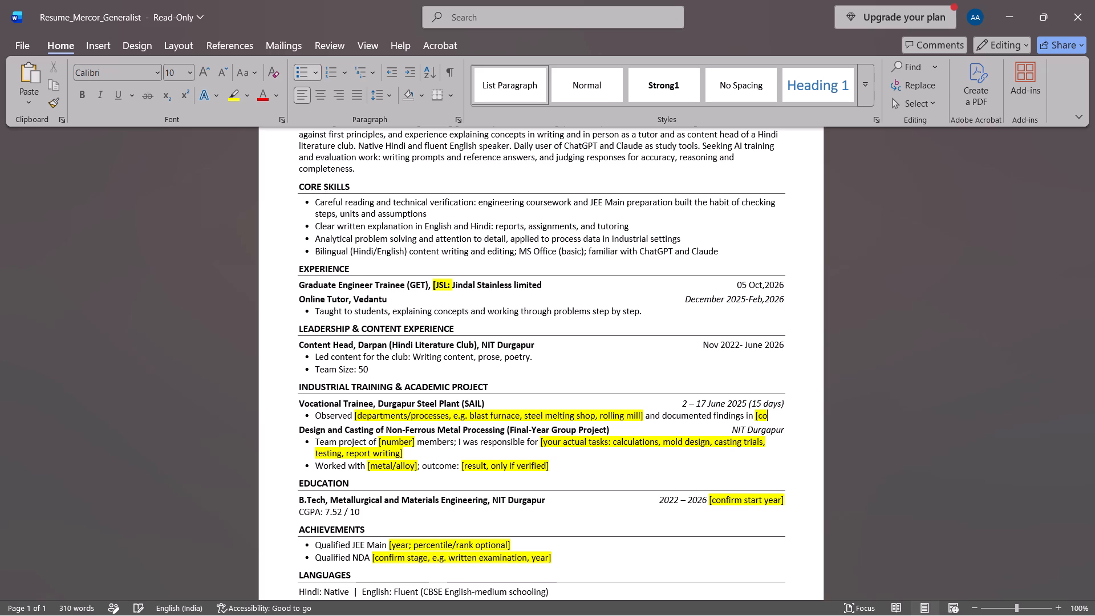
pyautogui.press('BackSpace')
pyautogui.press('BackSpace')
pyautogui.press('BackSpace')
pyautogui.press('BackSpace')
pyautogui.press('BackSpace')
pyautogui.press('BackSpace')
pyautogui.press('BackSpace')
pyautogui.press('.')
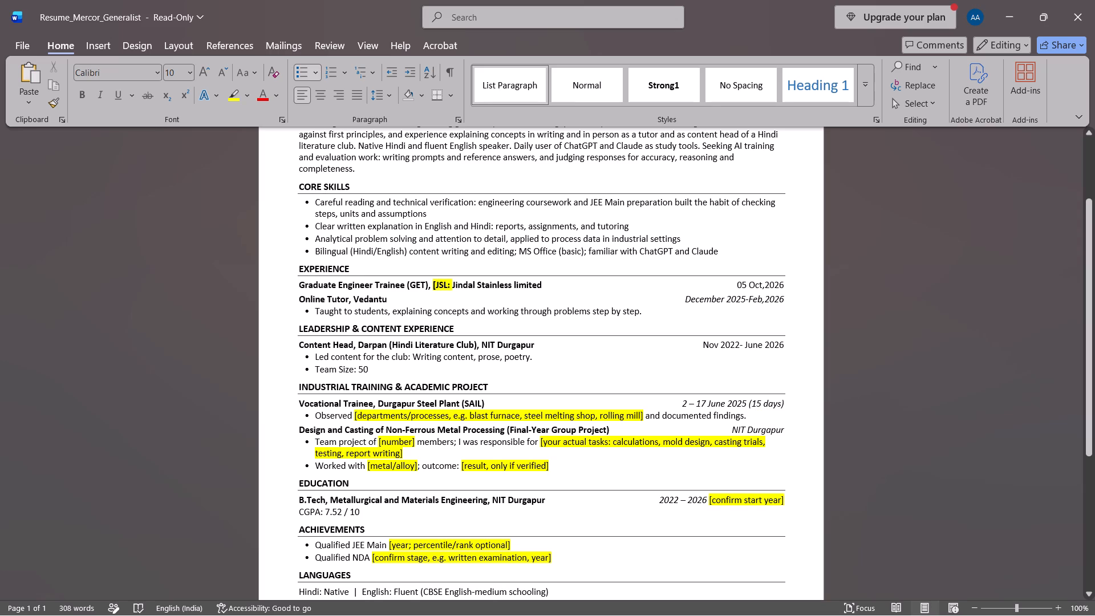
# Replace the highlighted departments/processes placeholder in the Vocational Trainee bullet with "various departments ex:".
pyautogui.click(642, 418)
pyautogui.press('BackSpace')
pyautogui.press('BackSpace')
pyautogui.press('BackSpace')
pyautogui.press('BackSpace')
pyautogui.press('BackSpace')
pyautogui.press('BackSpace')
pyautogui.press('BackSpace')
pyautogui.press('BackSpace')
pyautogui.press('BackSpace')
pyautogui.press('BackSpace')
pyautogui.press('BackSpace')
pyautogui.press('BackSpace')
pyautogui.press('BackSpace')
pyautogui.press('BackSpace')
pyautogui.press('BackSpace')
pyautogui.press('BackSpace')
pyautogui.press('BackSpace')
pyautogui.press('BackSpace')
pyautogui.press('BackSpace')
pyautogui.press('BackSpace')
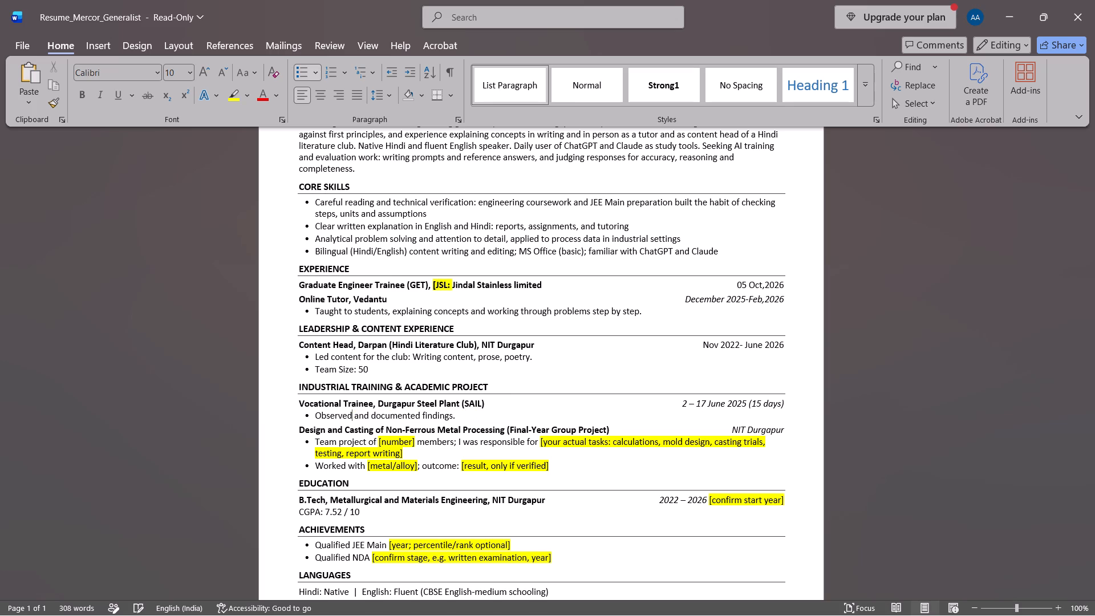
pyautogui.press('space')
pyautogui.write('varioy')
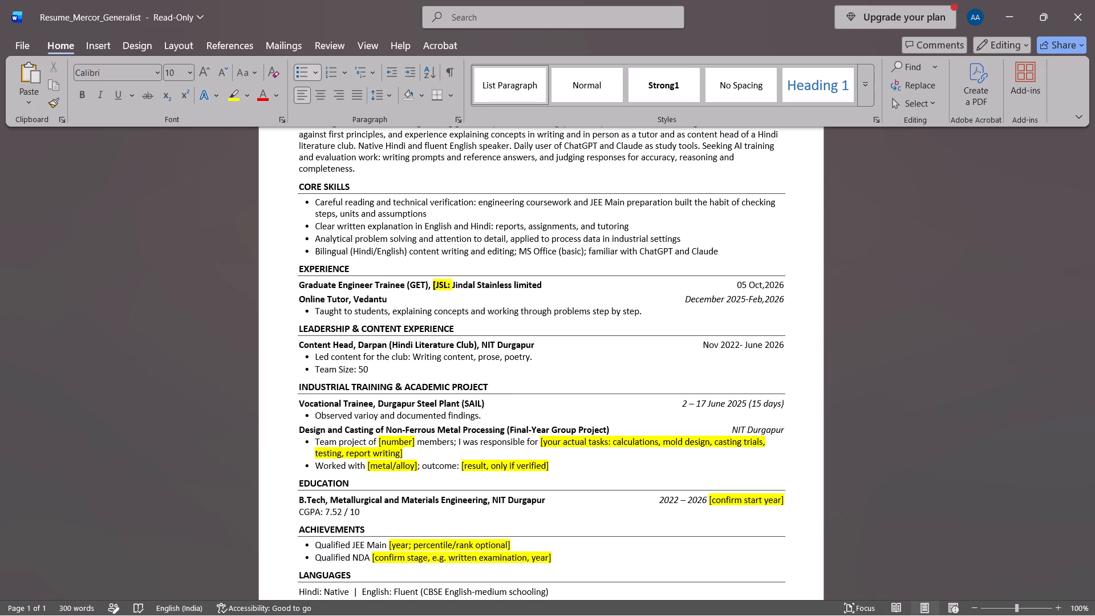
pyautogui.press('BackSpace')
pyautogui.write('us departments e')
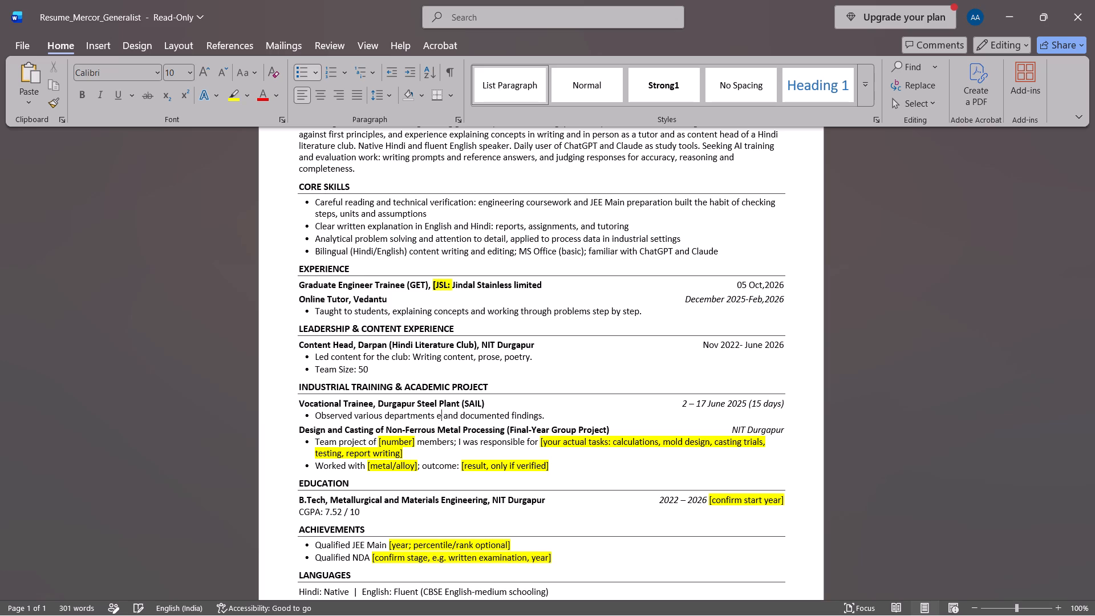
pyautogui.press('x')
pyautogui.hotkey('shift', ':')
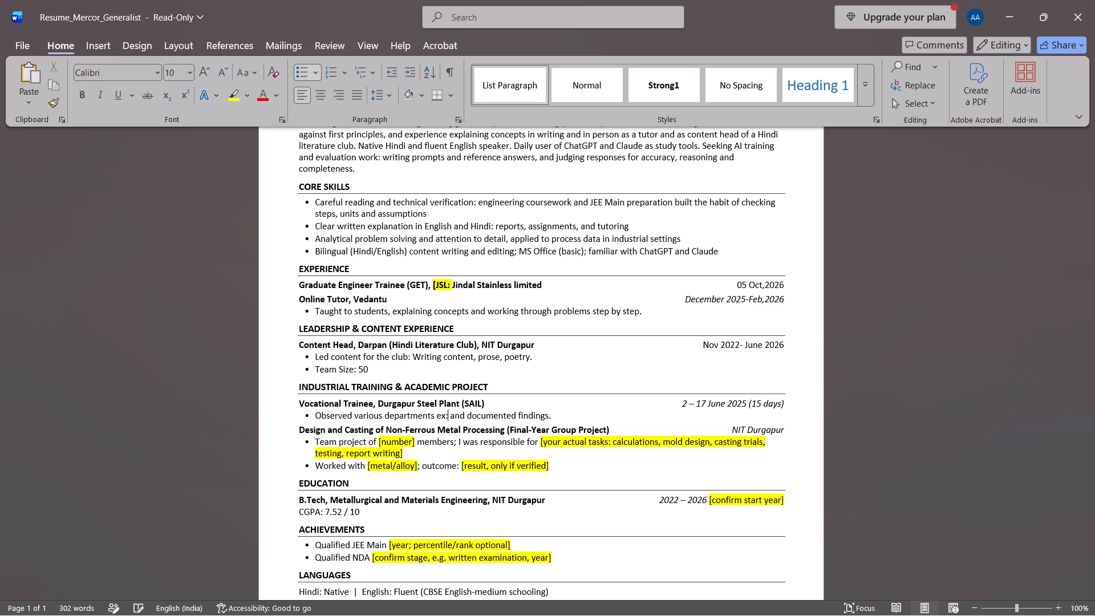
pyautogui.press('space')
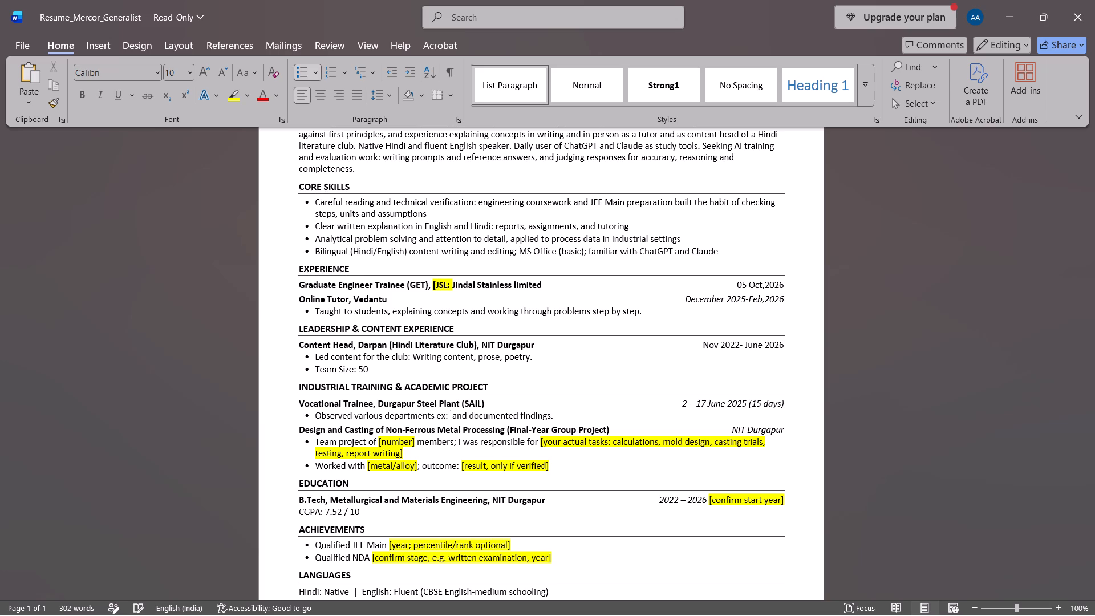
# List "Blast furnace, SMS, RMHP, Coke Oven etc" after "ex:" in the Vocational Trainee bullet, before "and documented findings".
pyautogui.press('b')
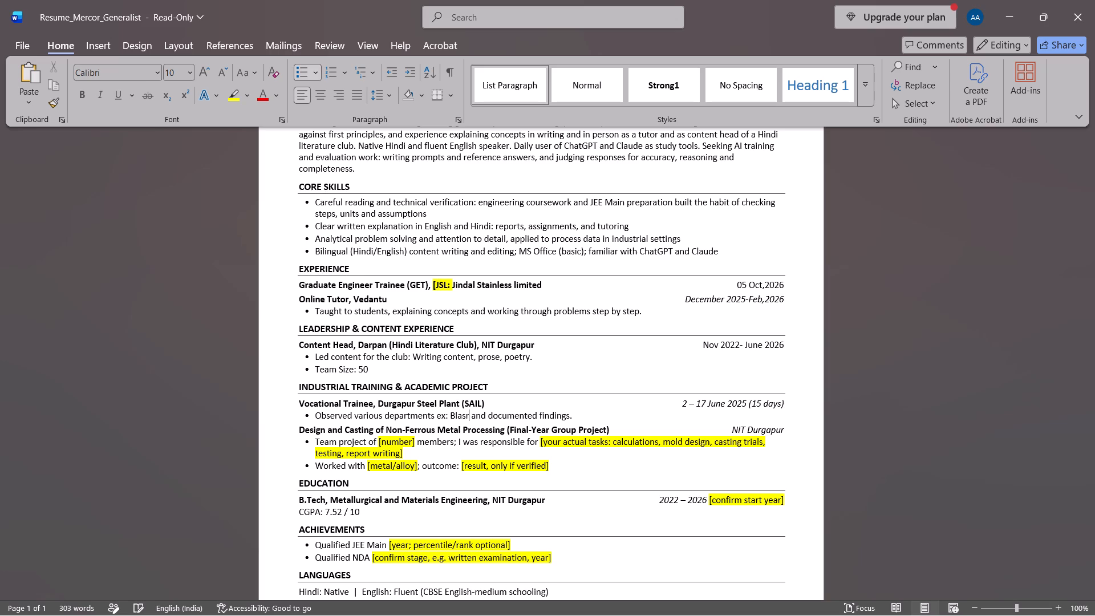
pyautogui.press('BackSpace')
pyautogui.write('t fura')
pyautogui.press('BackSpace')
pyautogui.write('nace')
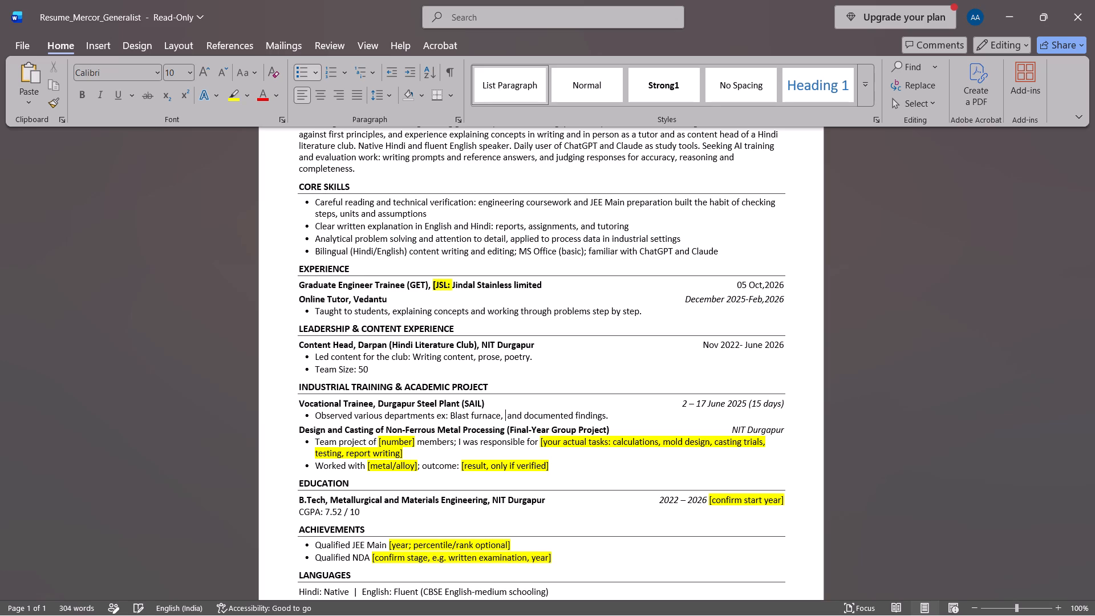
pyautogui.write('SMS')
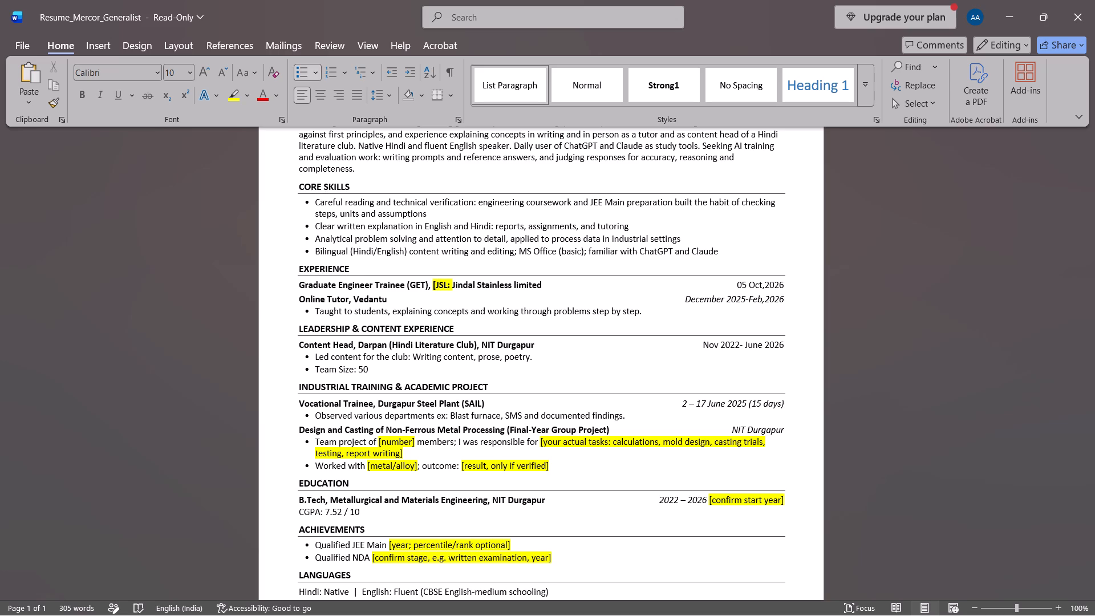
pyautogui.write(',')
pyautogui.press('space')
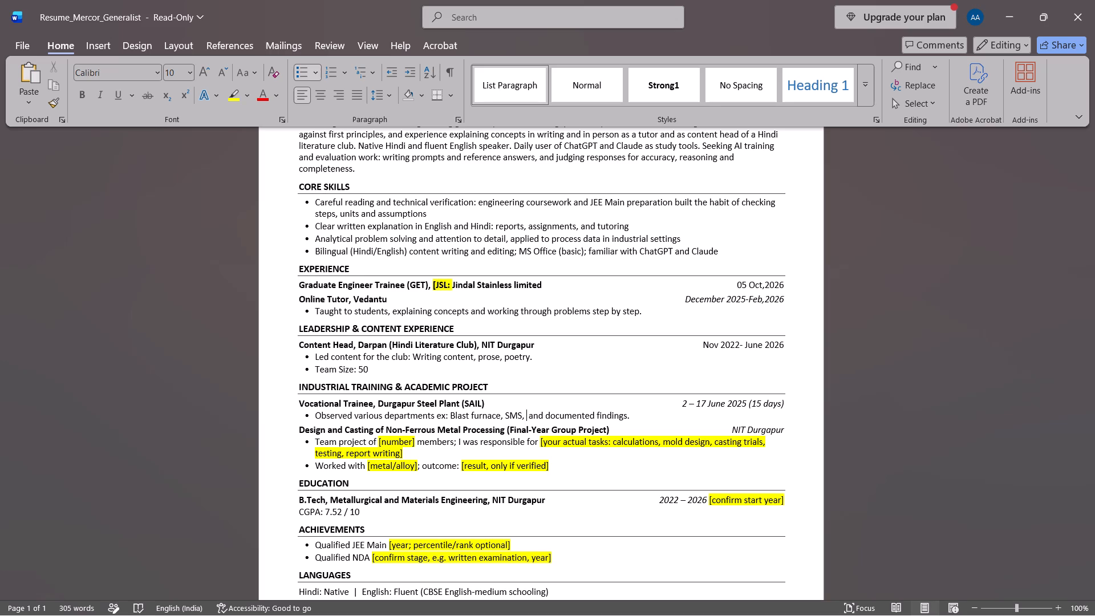
pyautogui.press('m')
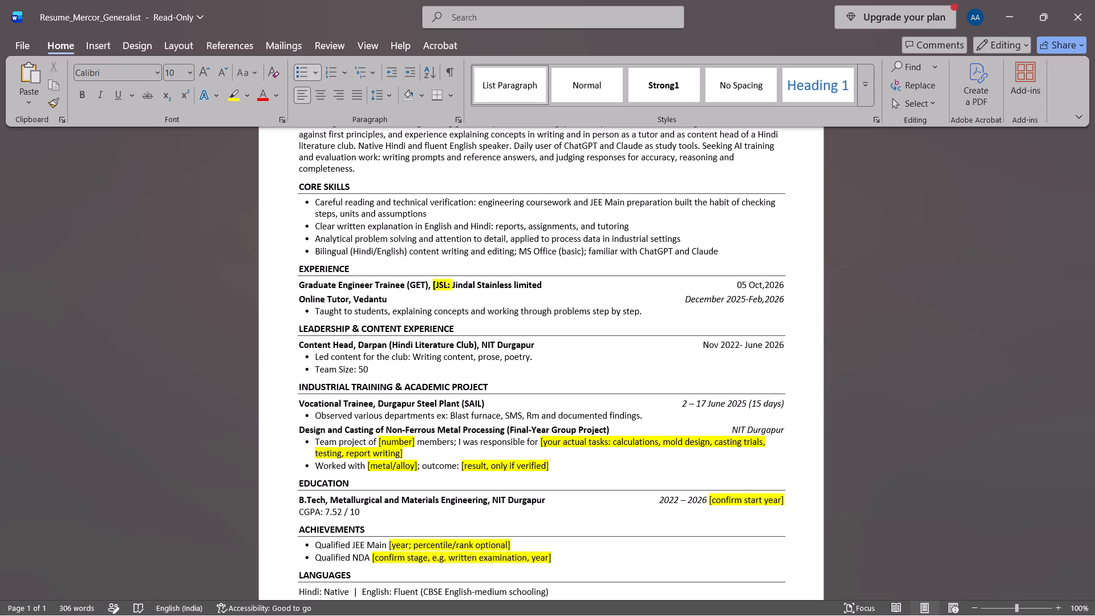
pyautogui.press('h')
pyautogui.press('BackSpace')
pyautogui.press('BackSpace')
pyautogui.press('BackSpace')
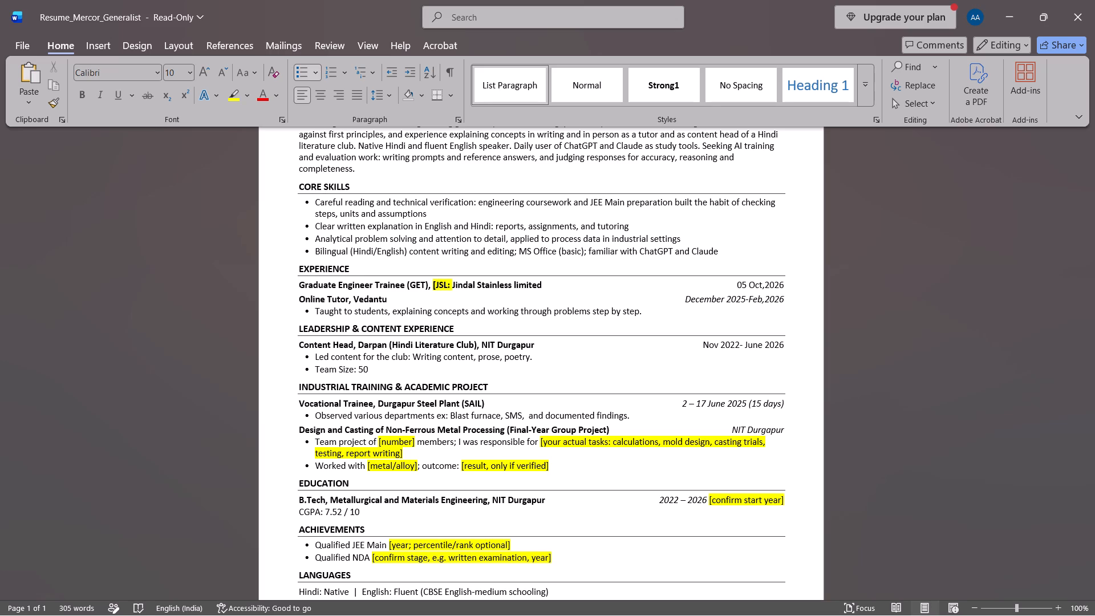
pyautogui.press('r')
pyautogui.write('MH')
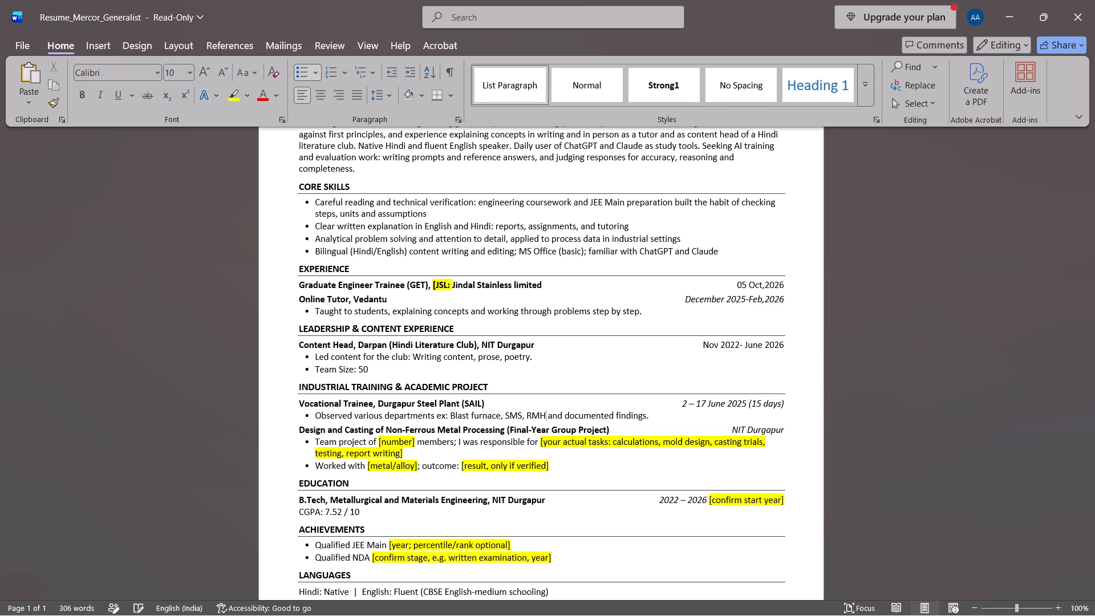
pyautogui.press('p')
pyautogui.press(',')
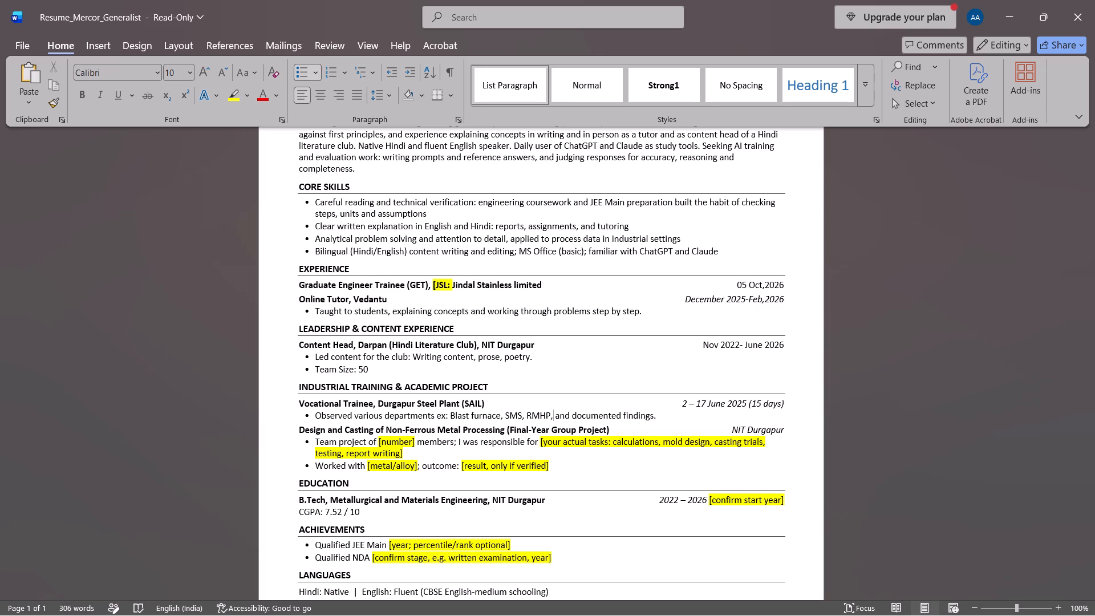
pyautogui.write('coke')
pyautogui.press('space')
pyautogui.press('BackSpace')
pyautogui.press('BackSpace')
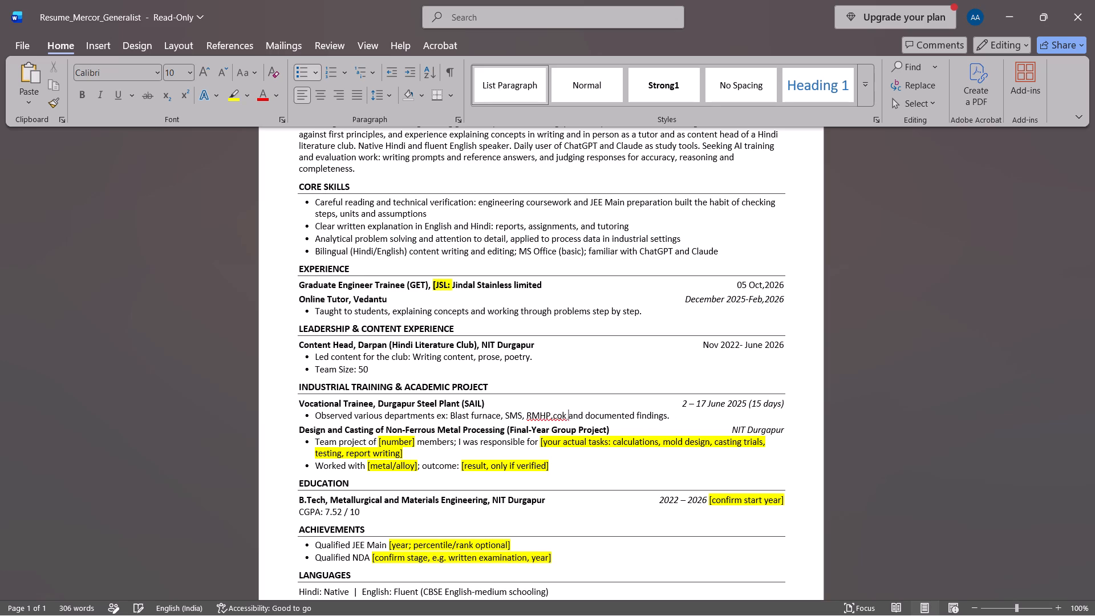
pyautogui.press('BackSpace')
pyautogui.press('BackSpace')
pyautogui.press('BackSpace')
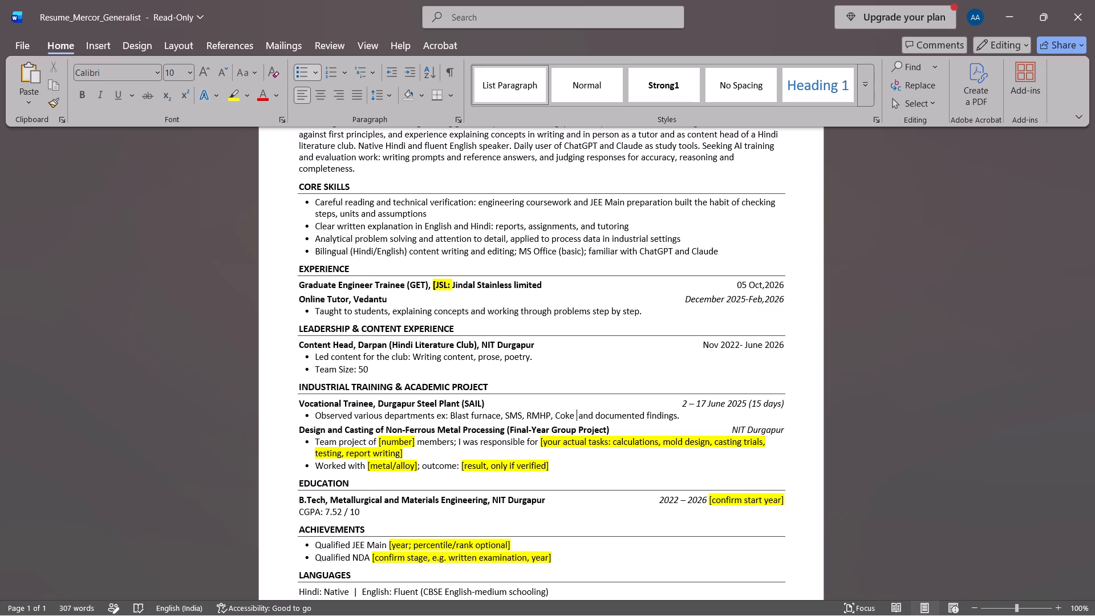
pyautogui.write('ven')
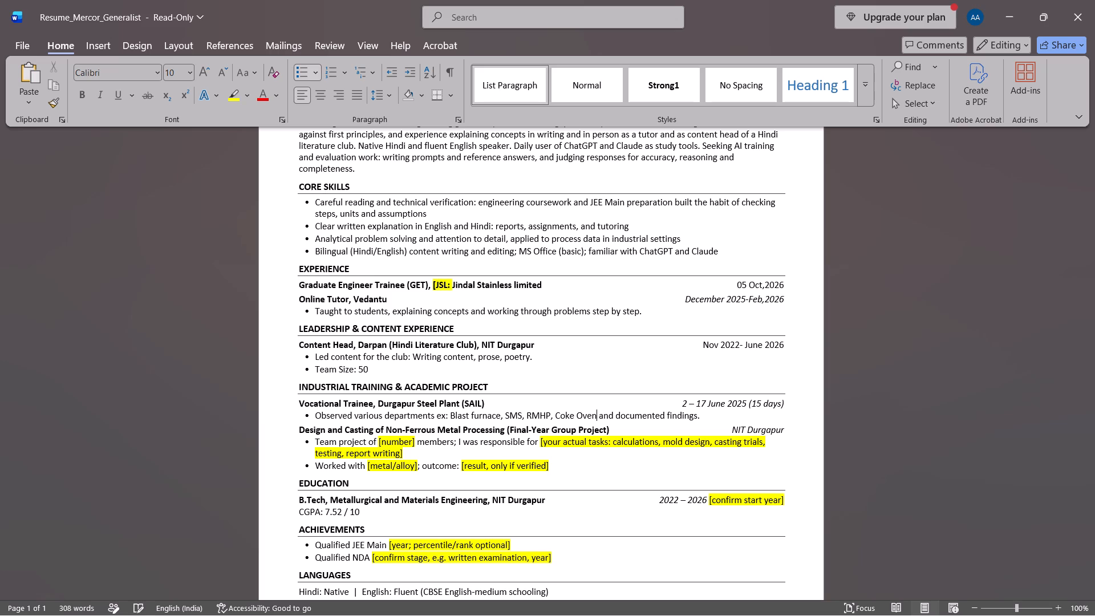
pyautogui.press('space')
pyautogui.write('ey')
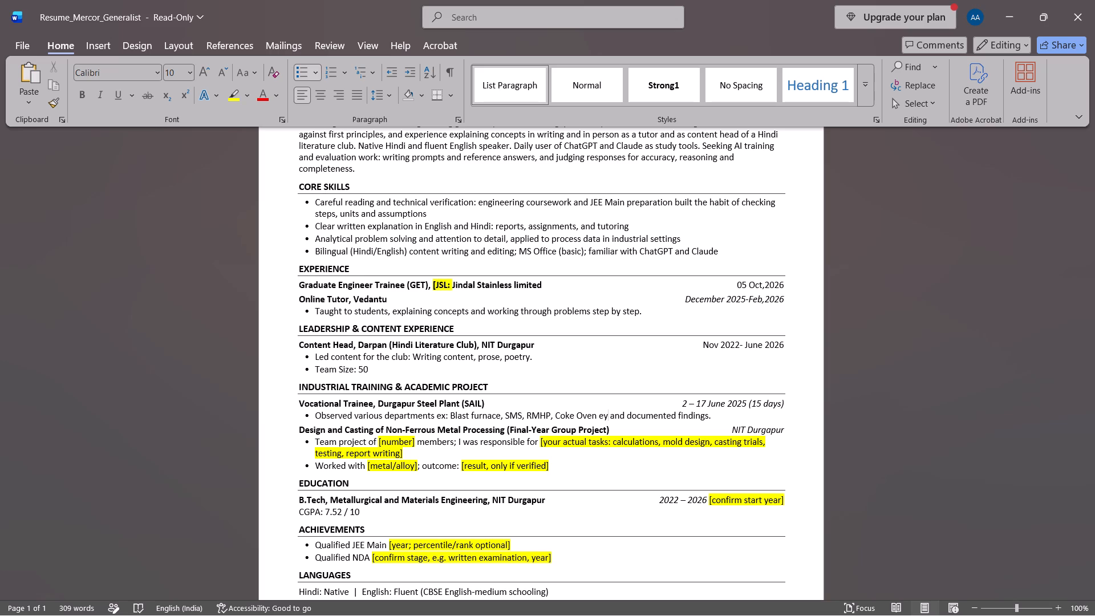
pyautogui.press('BackSpace')
pyautogui.write('tc')
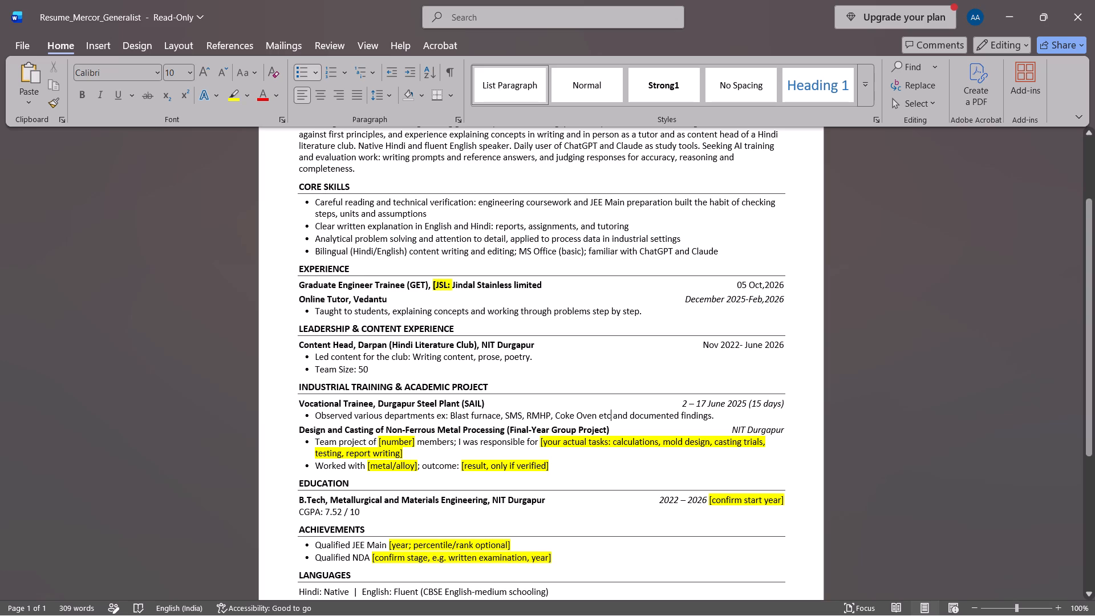
# Delete the text of both bullets under Design and Casting of Non-Ferrous Metal Processing, leaving one empty bullet.
pyautogui.click(414, 454)
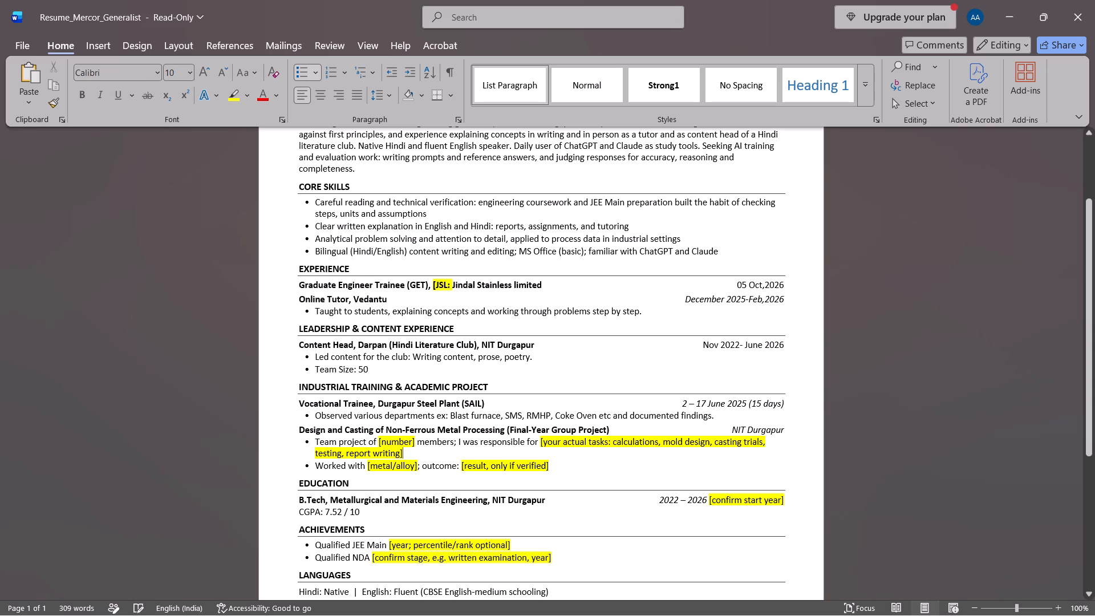
pyautogui.click(555, 467)
pyautogui.press('BackSpace')
pyautogui.press('BackSpace')
pyautogui.press('BackSpace')
pyautogui.press('BackSpace')
pyautogui.press('BackSpace')
pyautogui.press('BackSpace')
pyautogui.press('BackSpace')
pyautogui.press('BackSpace')
pyautogui.press('BackSpace')
pyautogui.press('BackSpace')
pyautogui.press('BackSpace')
pyautogui.press('BackSpace')
pyautogui.press('BackSpace')
pyautogui.press('BackSpace')
pyautogui.press('BackSpace')
pyautogui.press('BackSpace')
pyautogui.press('BackSpace')
pyautogui.press('BackSpace')
pyautogui.press('BackSpace')
pyautogui.press('BackSpace')
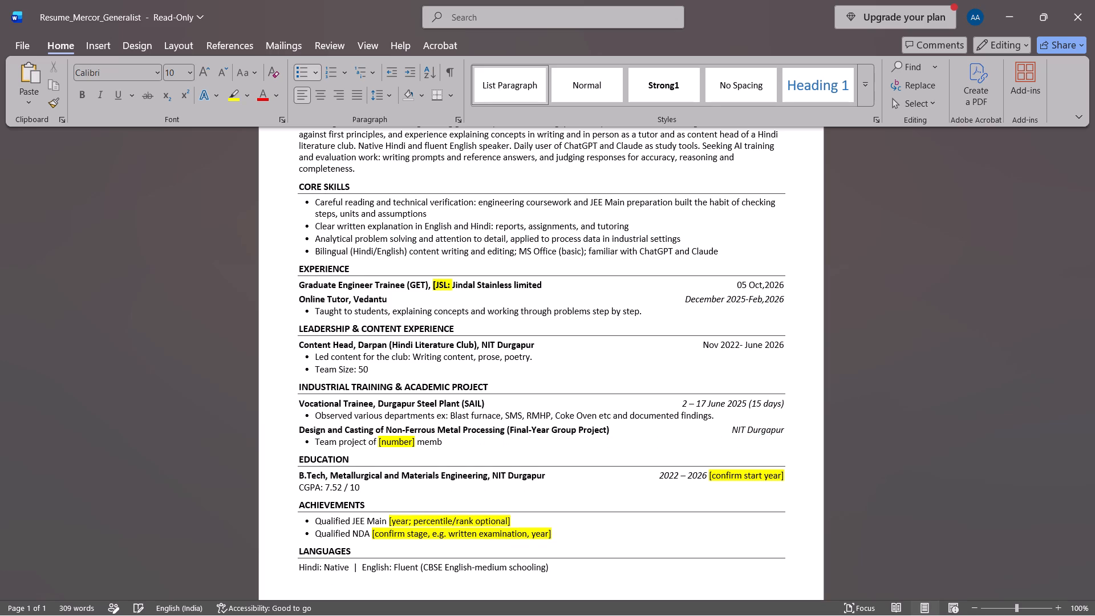
pyautogui.press('BackSpace')
pyautogui.press('BackSpace')
pyautogui.press('BackSpace')
pyautogui.press('BackSpace')
pyautogui.press('BackSpace')
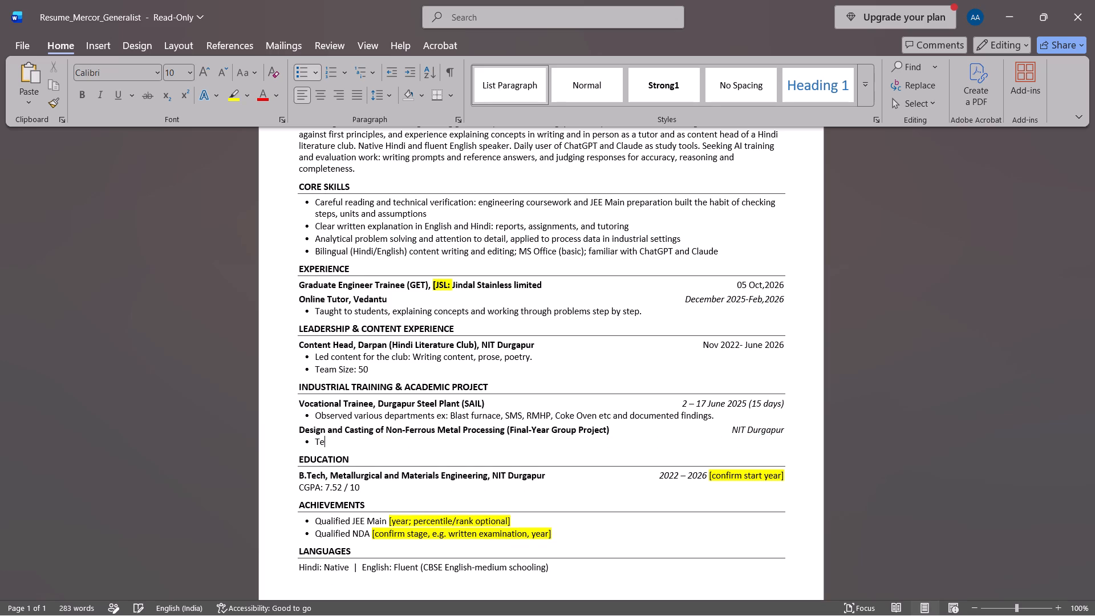
pyautogui.press('BackSpace')
pyautogui.press('BackSpace')
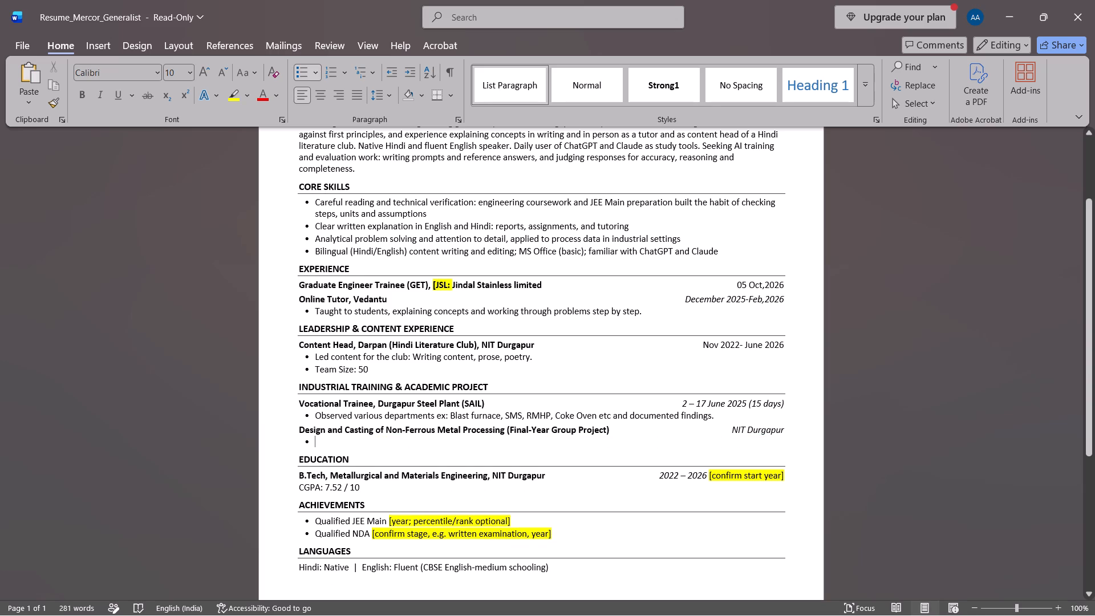
# Delete the highlighted "[confirm start year]" placeholder after "2022 – 2026" in the B.Tech entry.
pyautogui.click(782, 476)
pyautogui.press('BackSpace')
pyautogui.press('BackSpace')
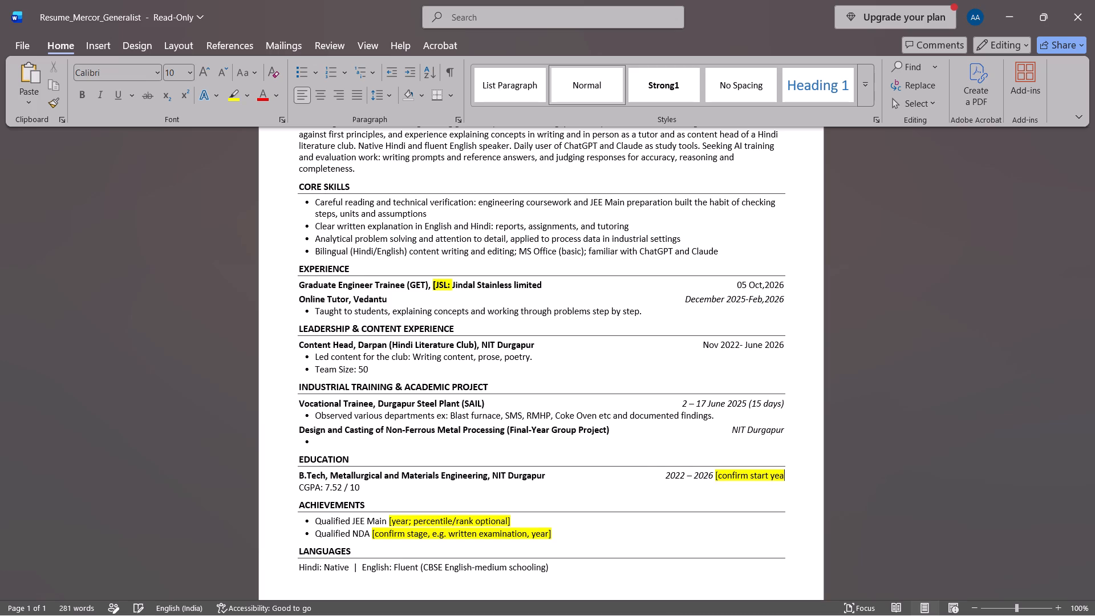
pyautogui.press('BackSpace')
pyautogui.press('BackSpace')
pyautogui.press('BackSpace')
pyautogui.press('BackSpace')
pyautogui.press('BackSpace')
pyautogui.press('BackSpace')
pyautogui.press('BackSpace')
pyautogui.press('BackSpace')
pyautogui.press('BackSpace')
pyautogui.press('BackSpace')
pyautogui.press('BackSpace')
pyautogui.press('BackSpace')
pyautogui.press('BackSpace')
pyautogui.press('BackSpace')
pyautogui.press('BackSpace')
pyautogui.press('BackSpace')
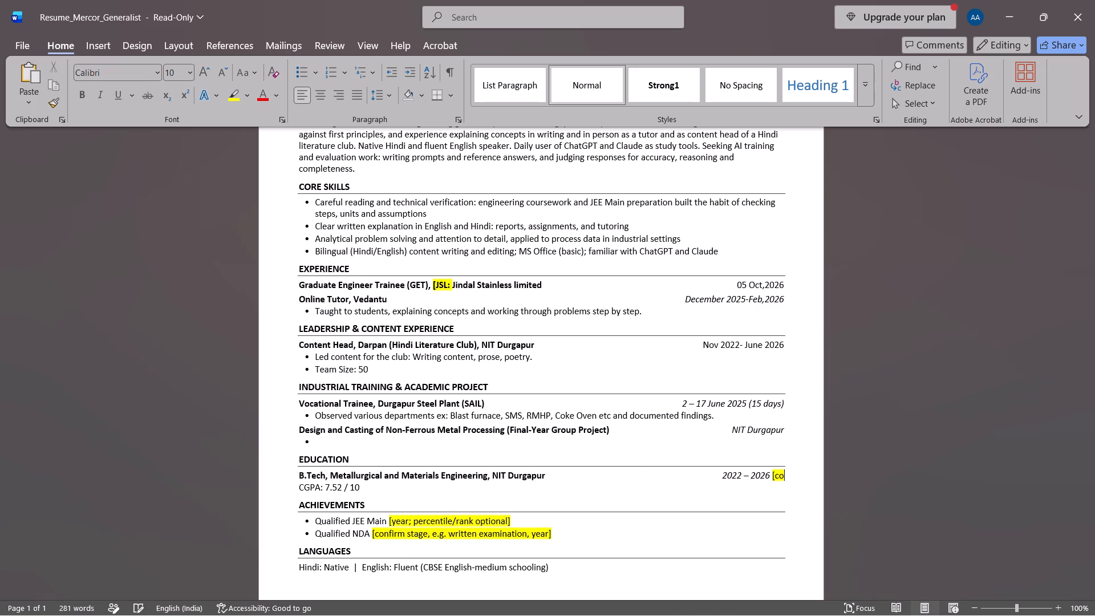
pyautogui.press('BackSpace')
pyautogui.press('BackSpace')
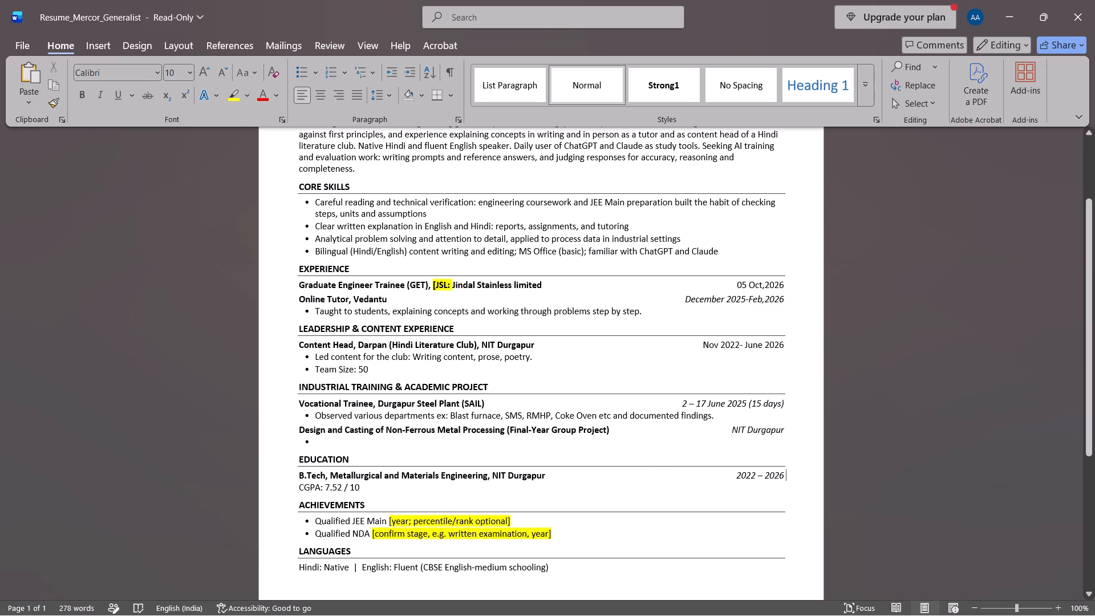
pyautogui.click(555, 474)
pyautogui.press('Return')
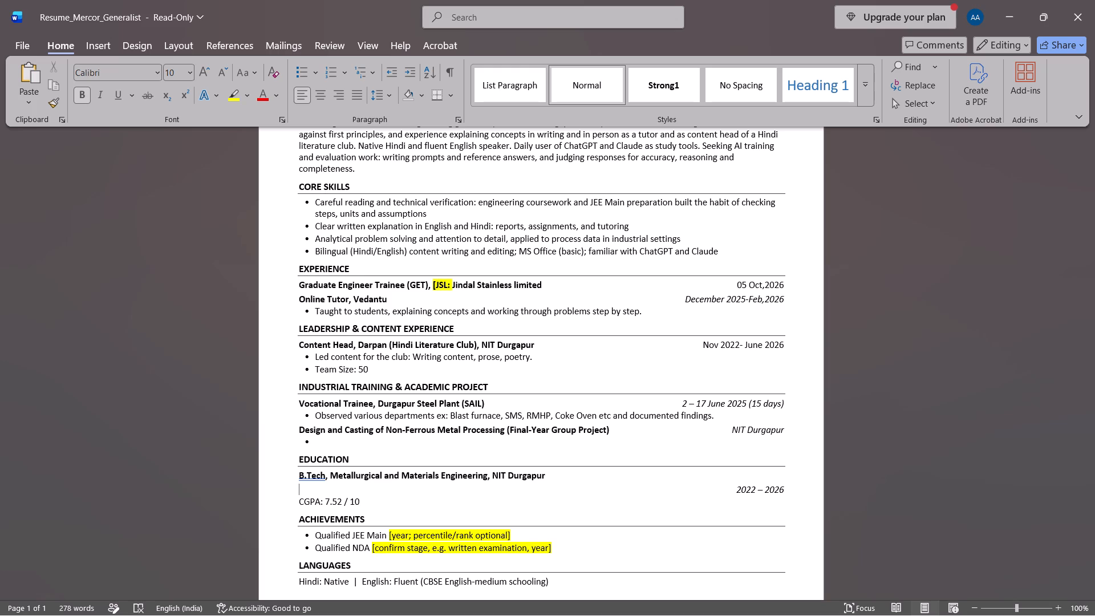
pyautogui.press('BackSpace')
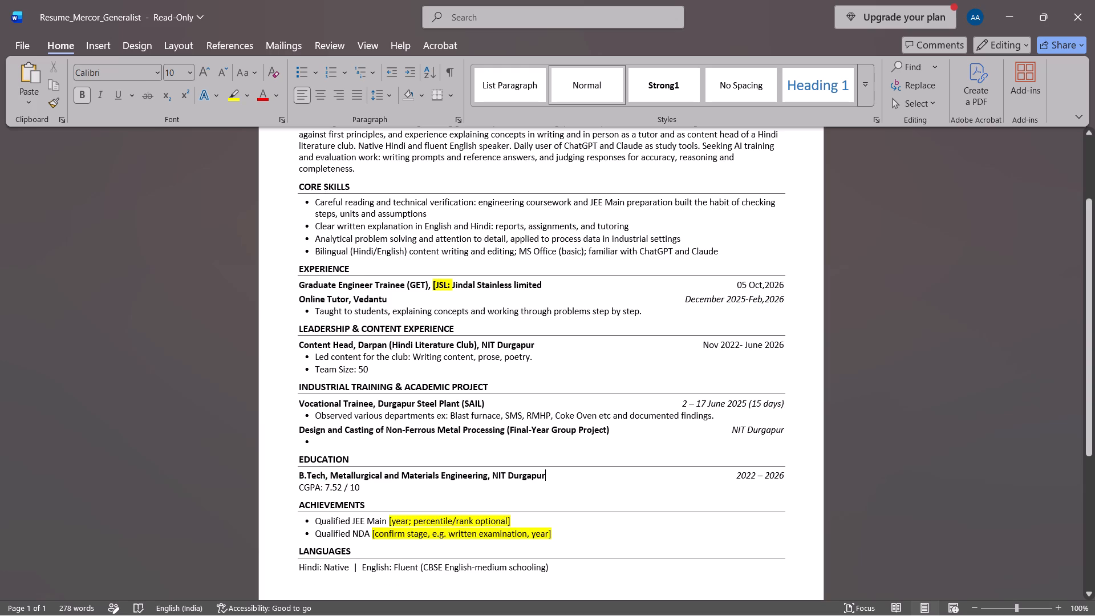
# Add an empty line below the CGPA line in the Education section.
pyautogui.click(374, 488)
pyautogui.press('BackSpace')
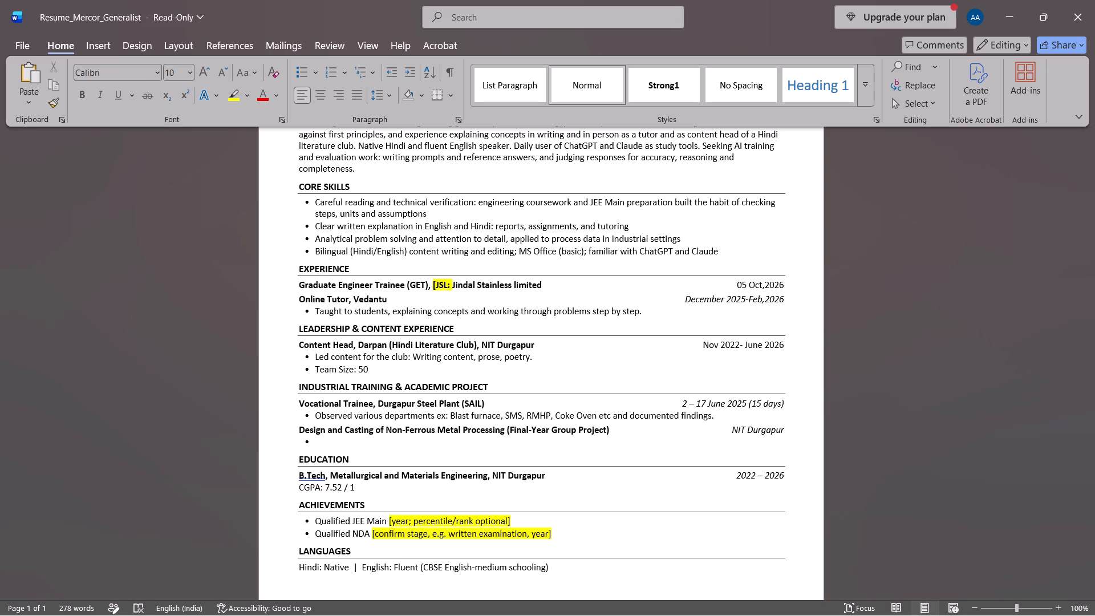
pyautogui.press('0')
pyautogui.press('Return')
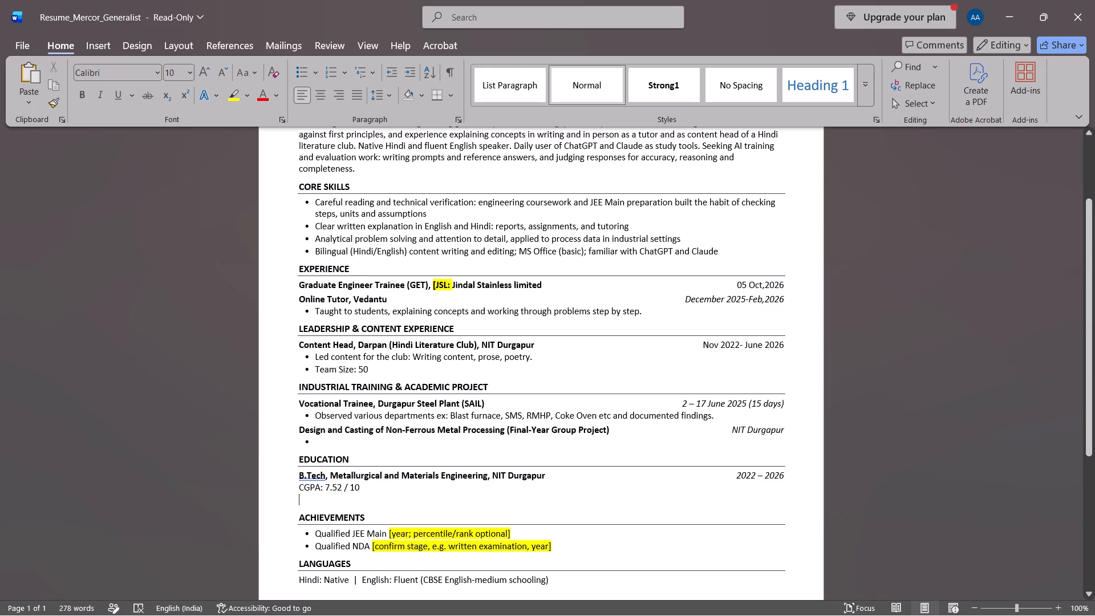
# Enter "12th" on the empty line below the CGPA, with "Percentage: 82.8" on a new line beneath it.
pyautogui.doubleClick(300, 476)
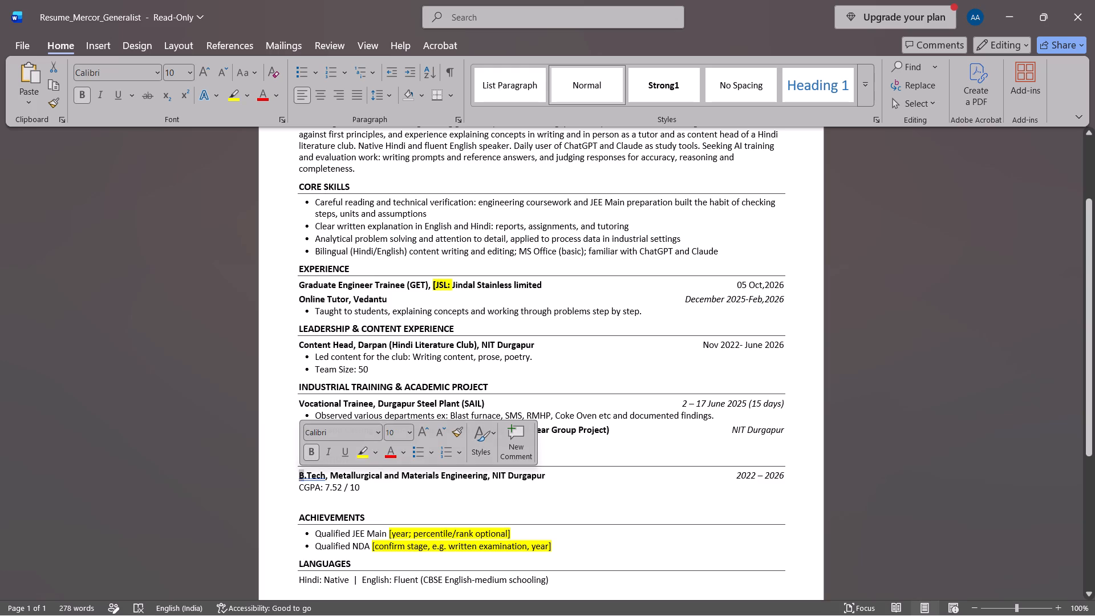
pyautogui.click(315, 497)
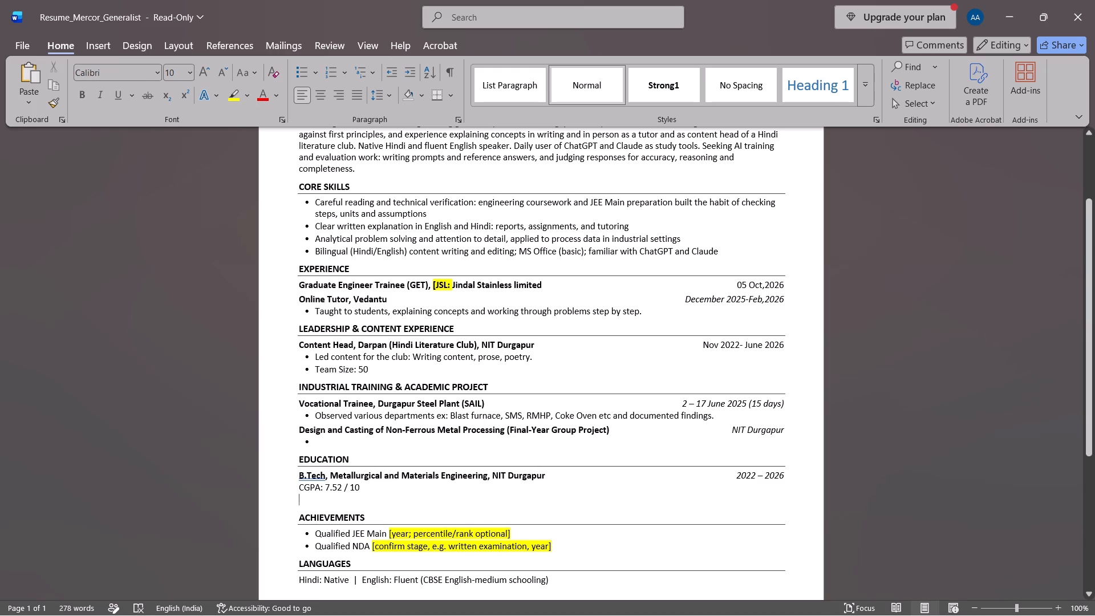
pyautogui.write('12')
pyautogui.write('th')
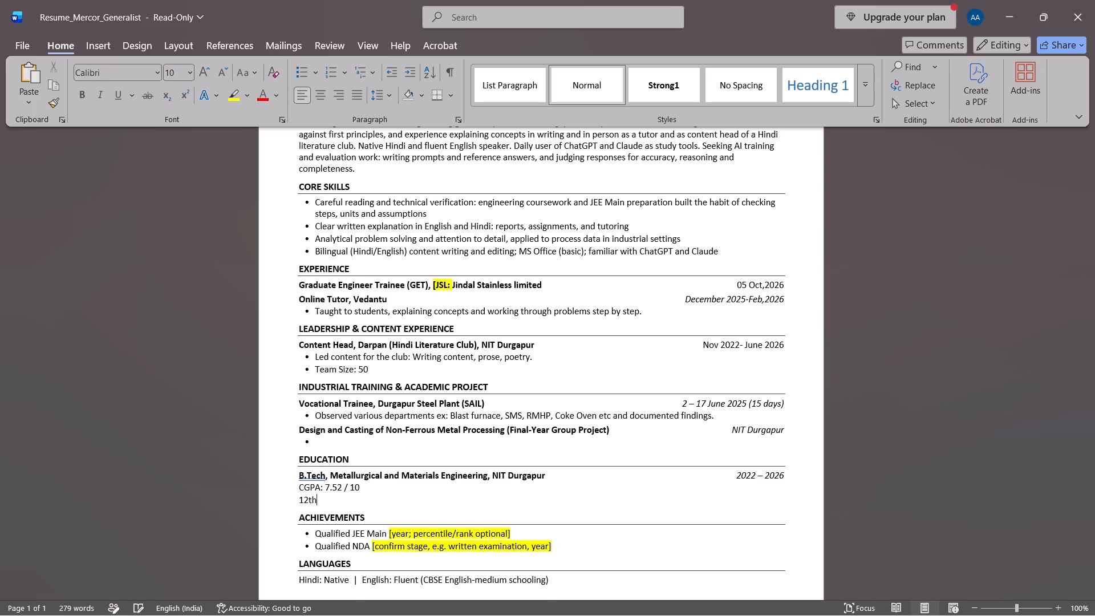
pyautogui.press('Return')
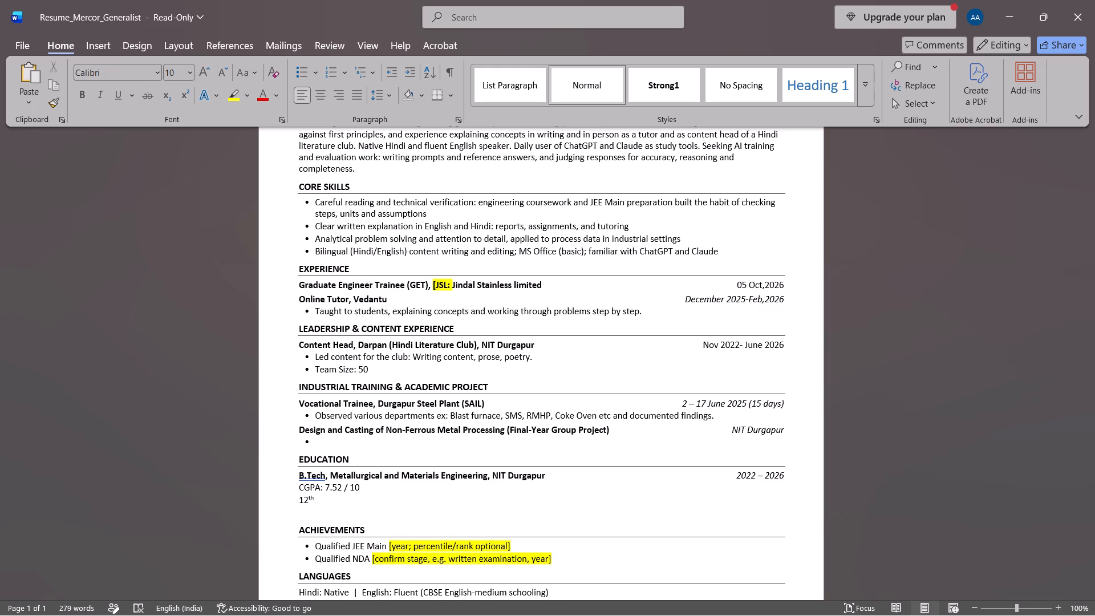
pyautogui.write('perce')
pyautogui.write('ntage')
pyautogui.hotkey('shift', ':')
pyautogui.press('space')
pyautogui.write('82.')
pyautogui.press('8')
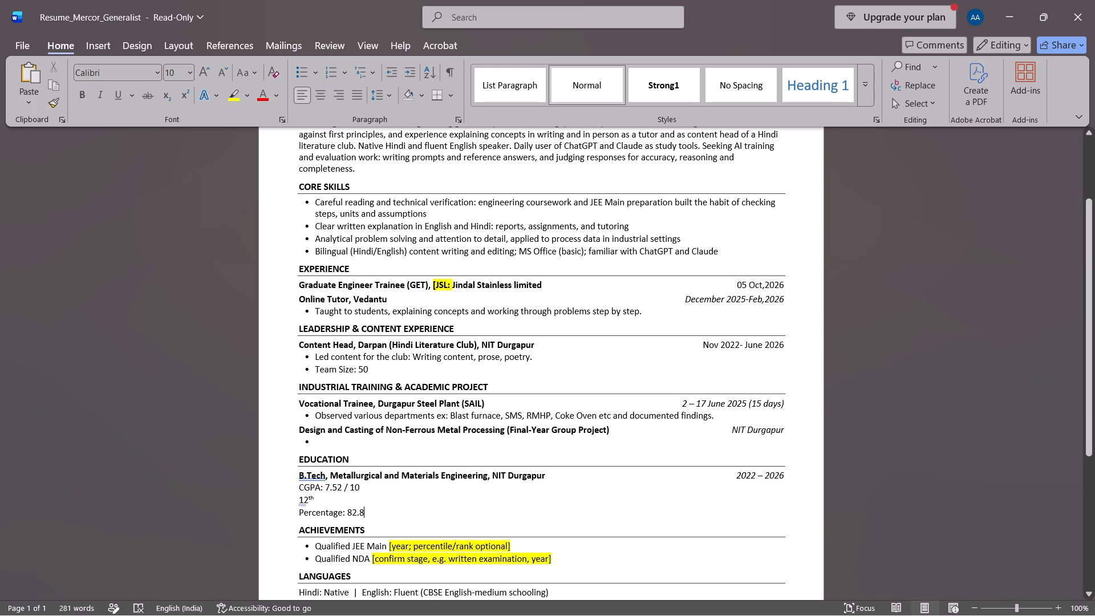
# Make the "12th" line in the Education section bold.
pyautogui.moveTo(317, 499); pyautogui.dragTo(297, 500)
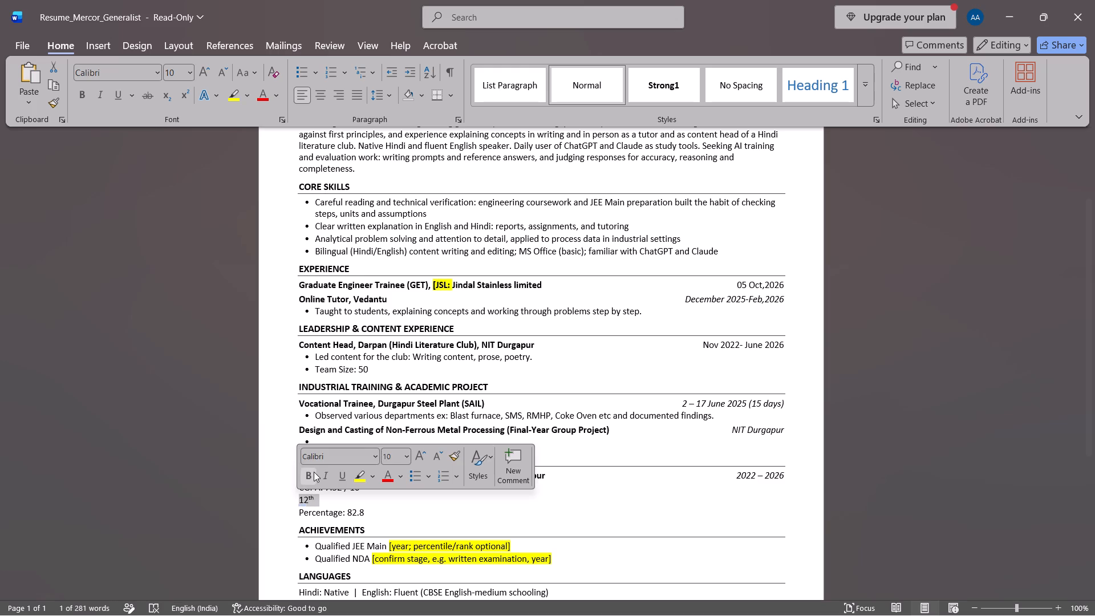
pyautogui.click(314, 472)
pyautogui.click(326, 503)
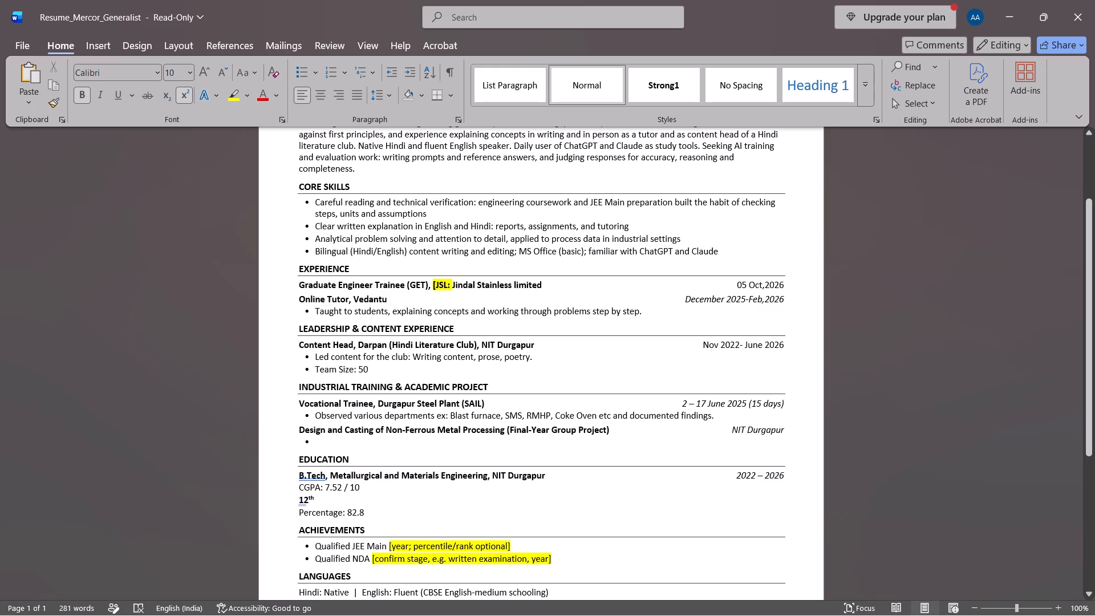
# Replace the bold "12th" text with "Senior Secondary".
pyautogui.press('BackSpace')
pyautogui.press('BackSpace')
pyautogui.press('BackSpace')
pyautogui.press('BackSpace')
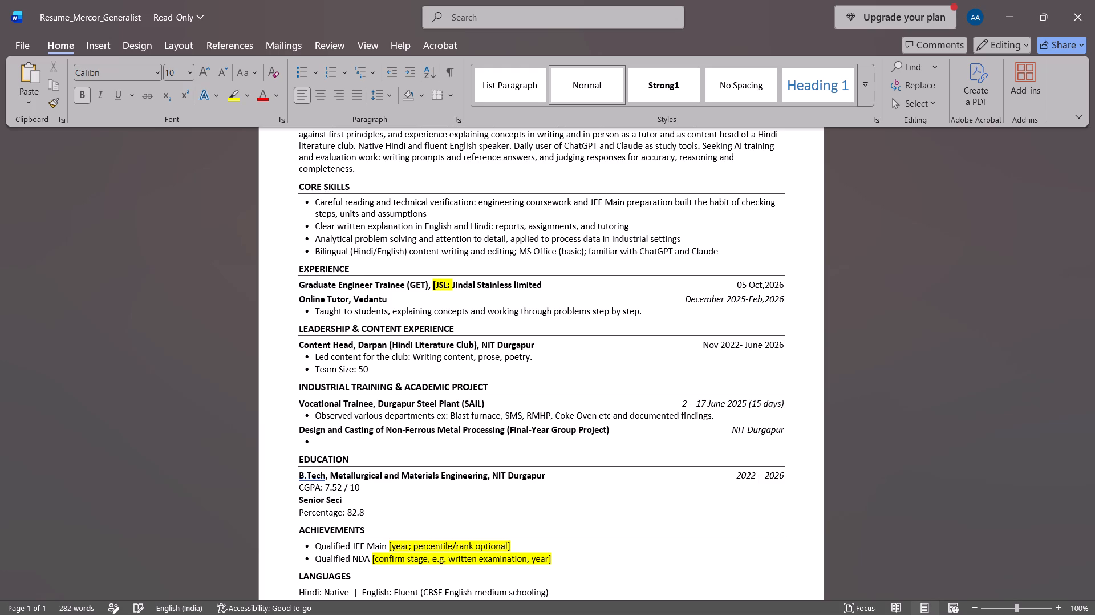
pyautogui.press('BackSpace')
pyautogui.write('ondar')
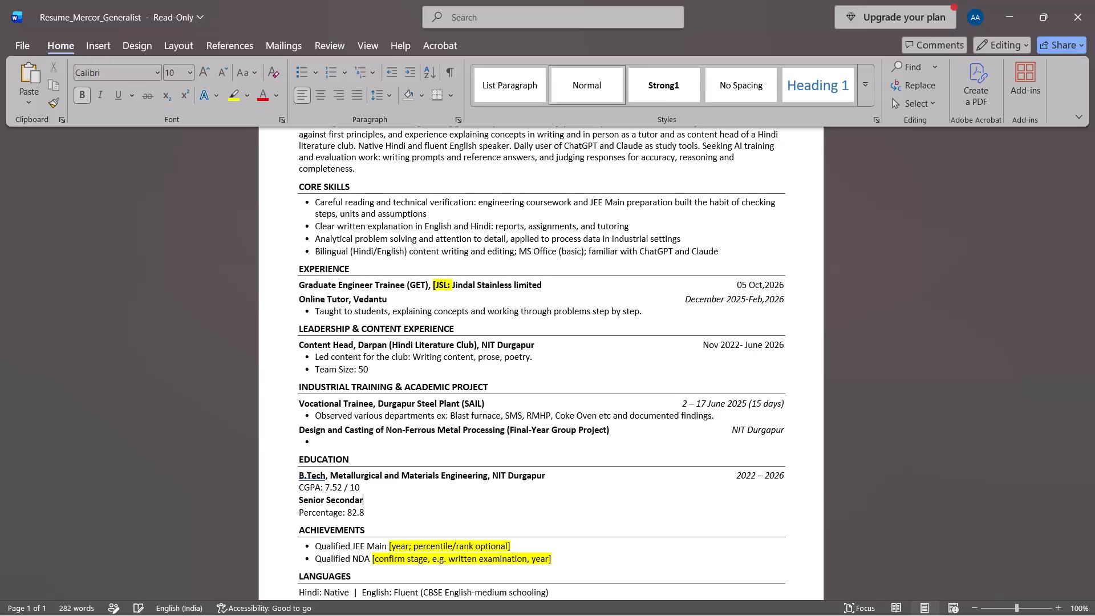
pyautogui.press('y')
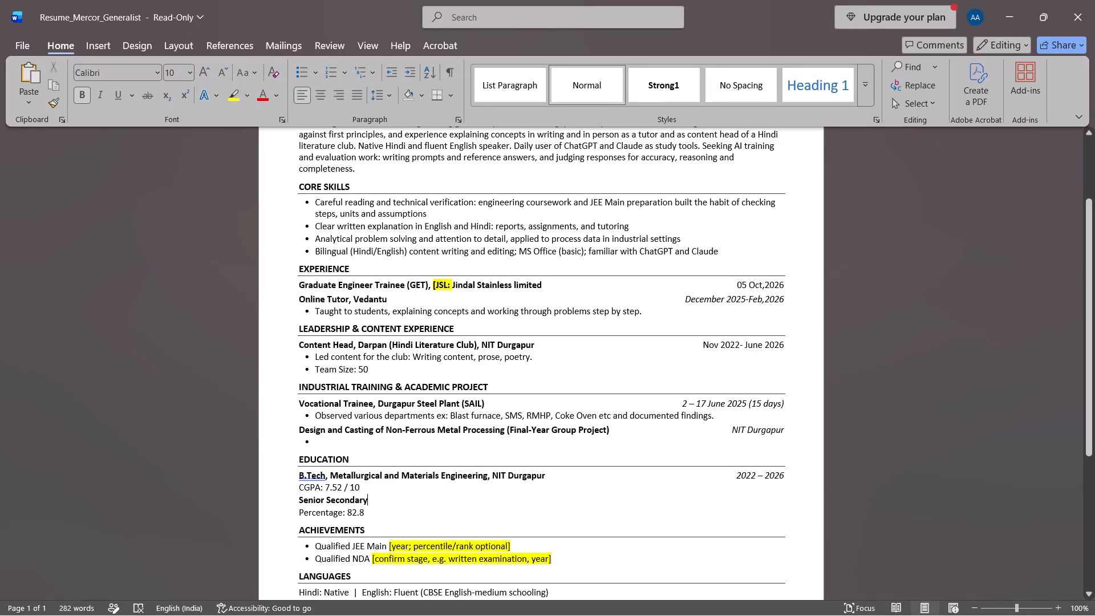
# Append "(12th)" to the Senior Secondary heading, with one space before the bracket and none inside it.
pyautogui.press('BackSpace')
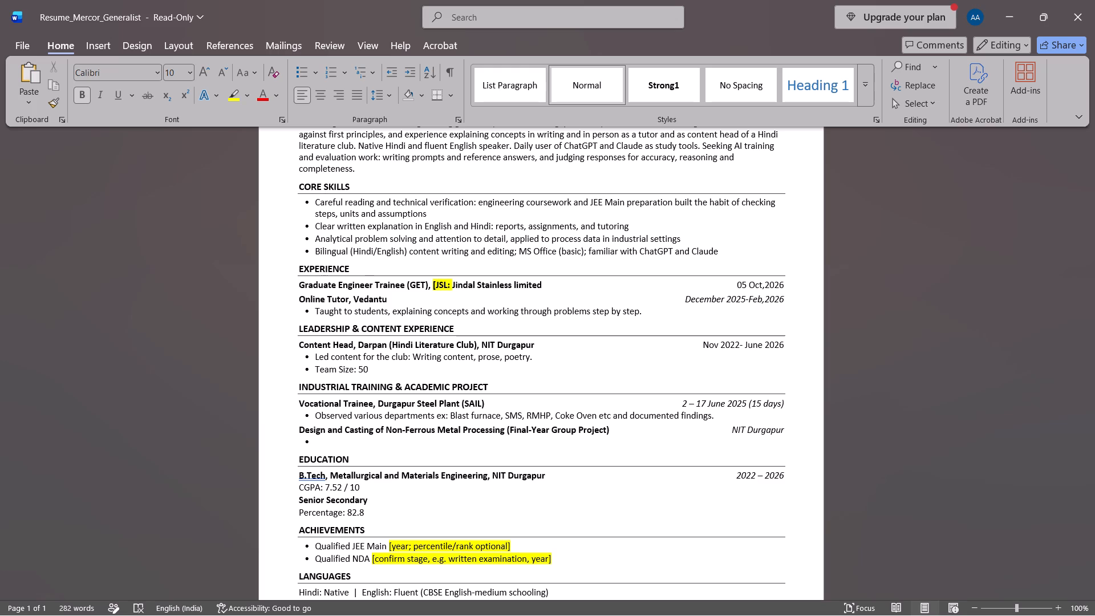
pyautogui.write('(')
pyautogui.press('space')
pyautogui.write('12th')
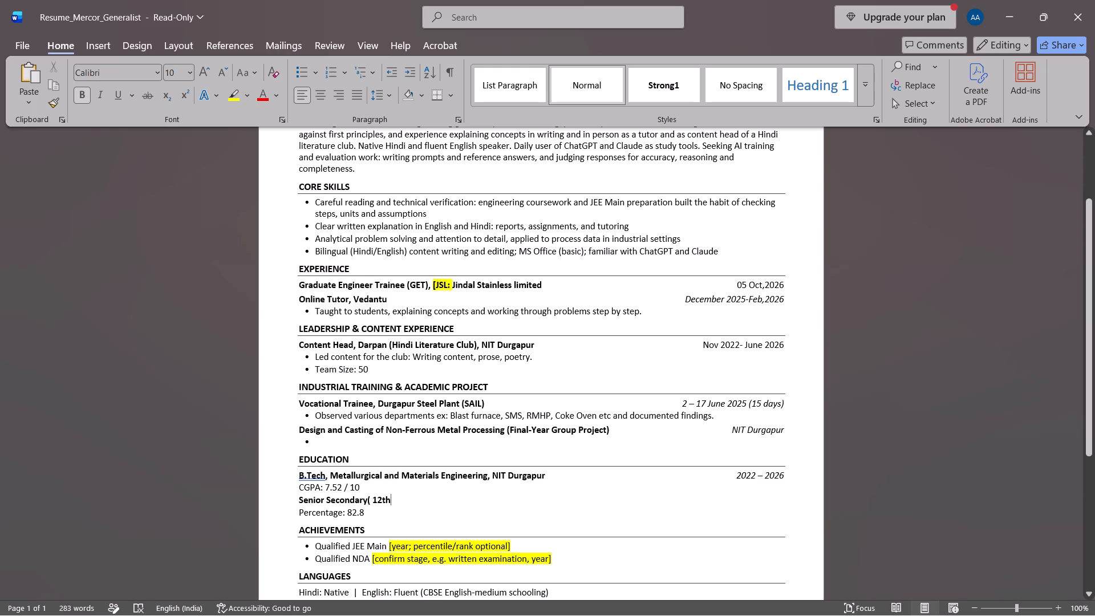
pyautogui.click(368, 500)
pyautogui.press('space')
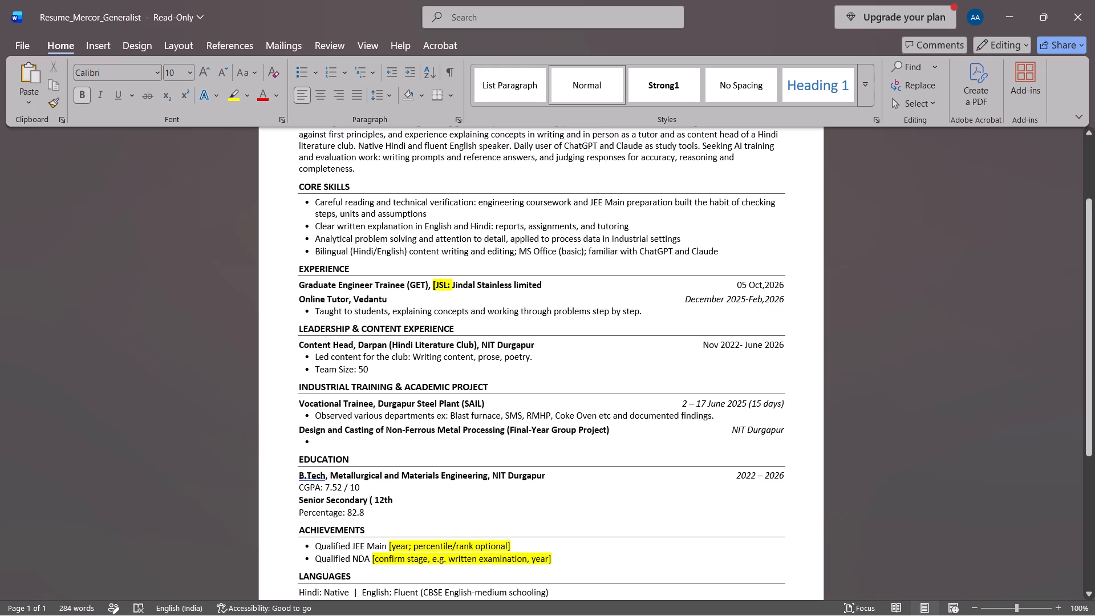
pyautogui.click(397, 499)
pyautogui.click(375, 500)
pyautogui.press('BackSpace')
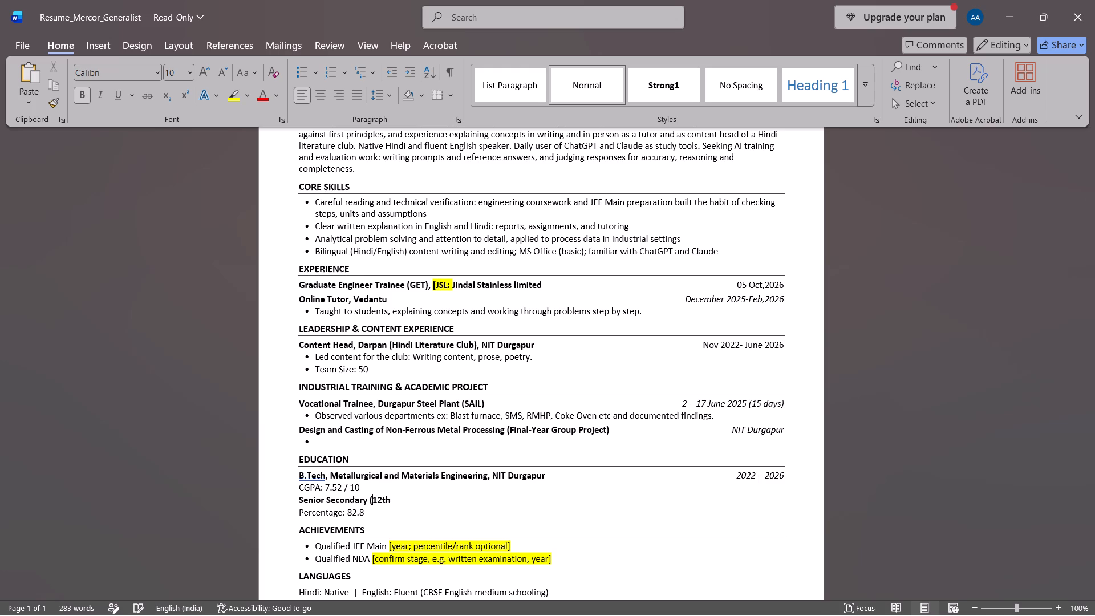
pyautogui.click(390, 499)
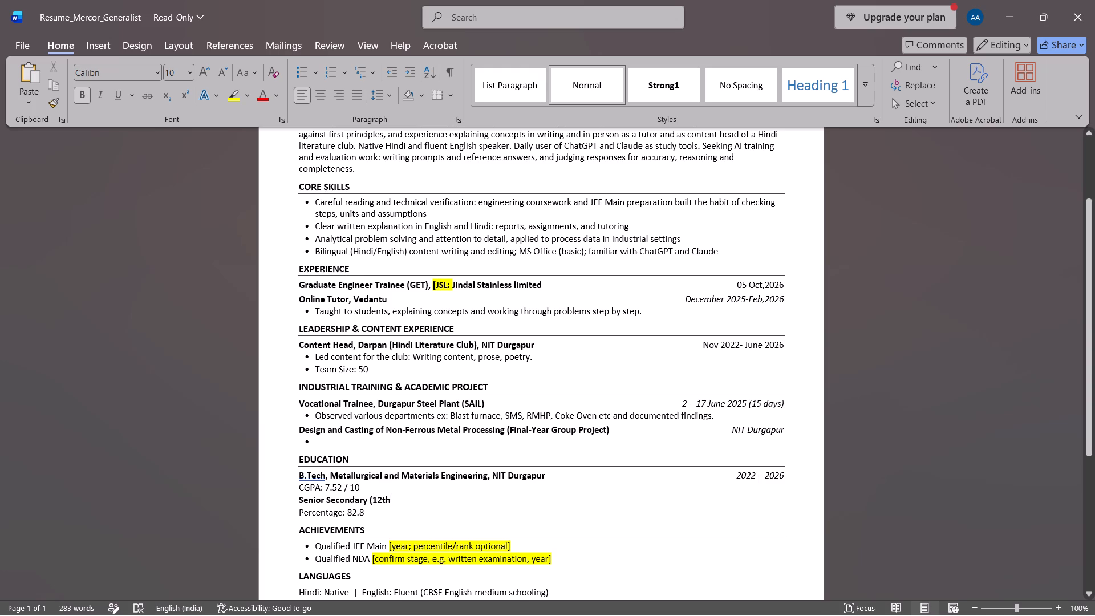
pyautogui.hotkey('shift', ')')
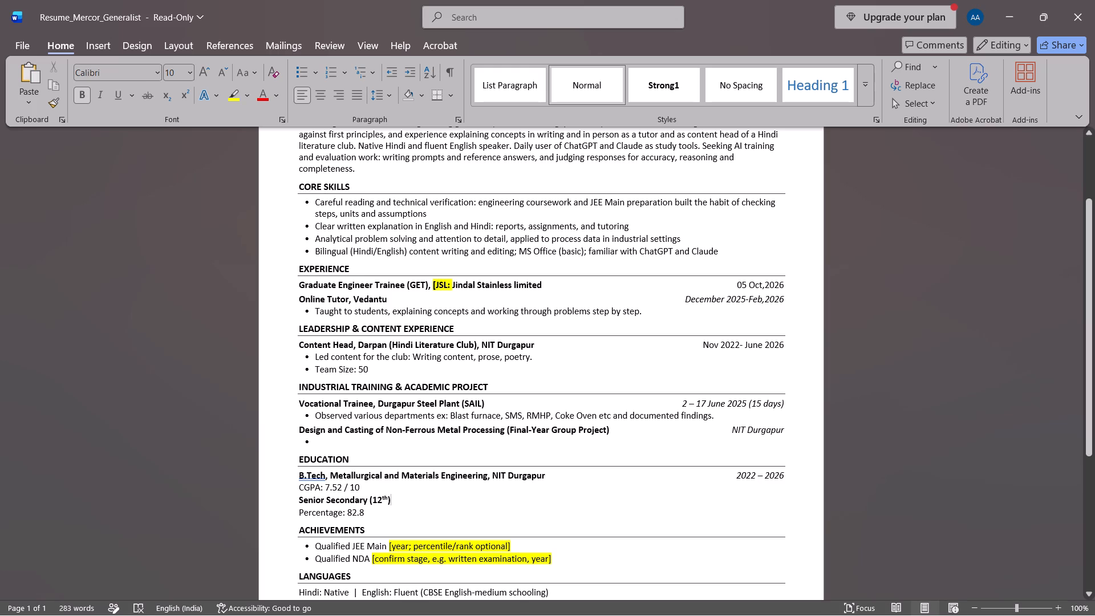
# Add a bold "Higher Secondary (10th)" heading on a new line below the 12th percentage.
pyautogui.click(370, 513)
pyautogui.press('Return')
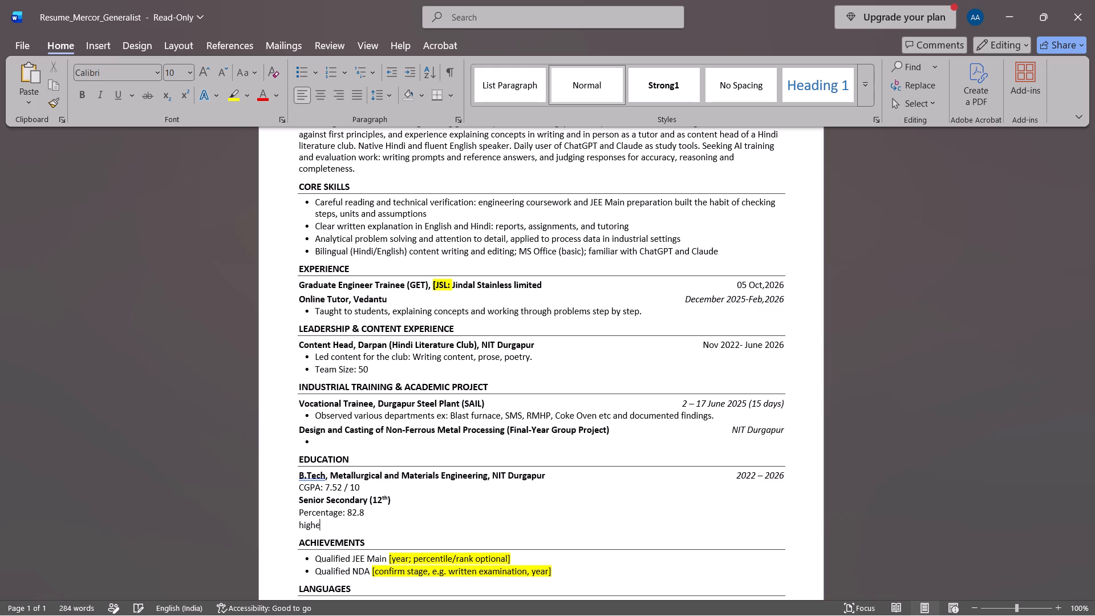
pyautogui.write('r')
pyautogui.press('space')
pyautogui.write('condary')
pyautogui.moveTo(368, 522); pyautogui.dragTo(302, 524)
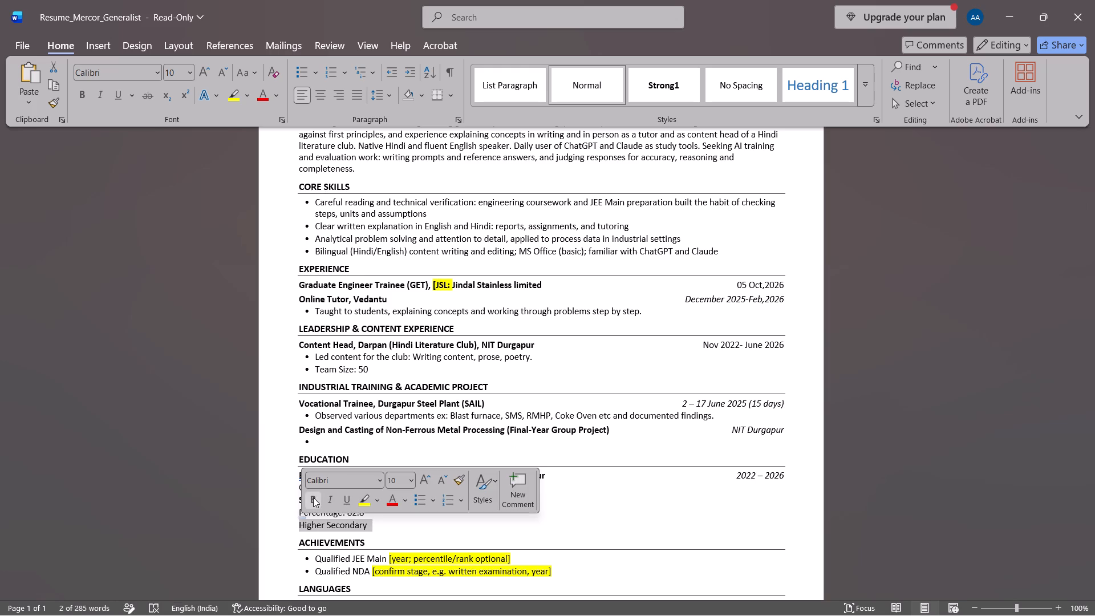
pyautogui.click(314, 497)
pyautogui.click(382, 526)
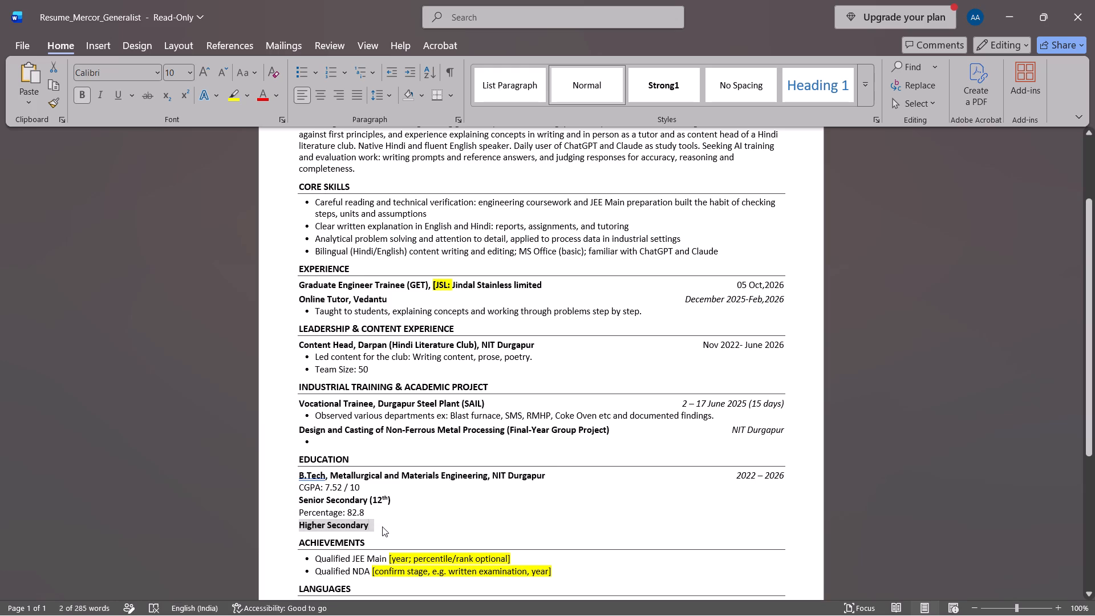
pyautogui.press('space')
pyautogui.write('(')
pyautogui.write('10th')
pyautogui.hotkey('shift', ')')
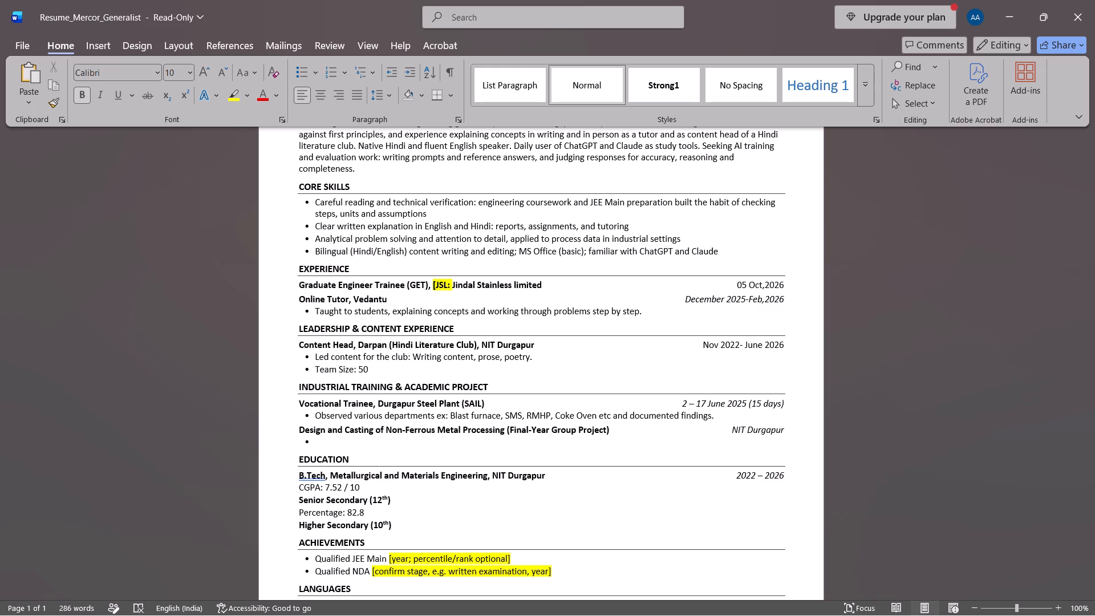
# Add the line "Percentage: 93.4%" below the Higher Secondary (10th) heading.
pyautogui.press('Return')
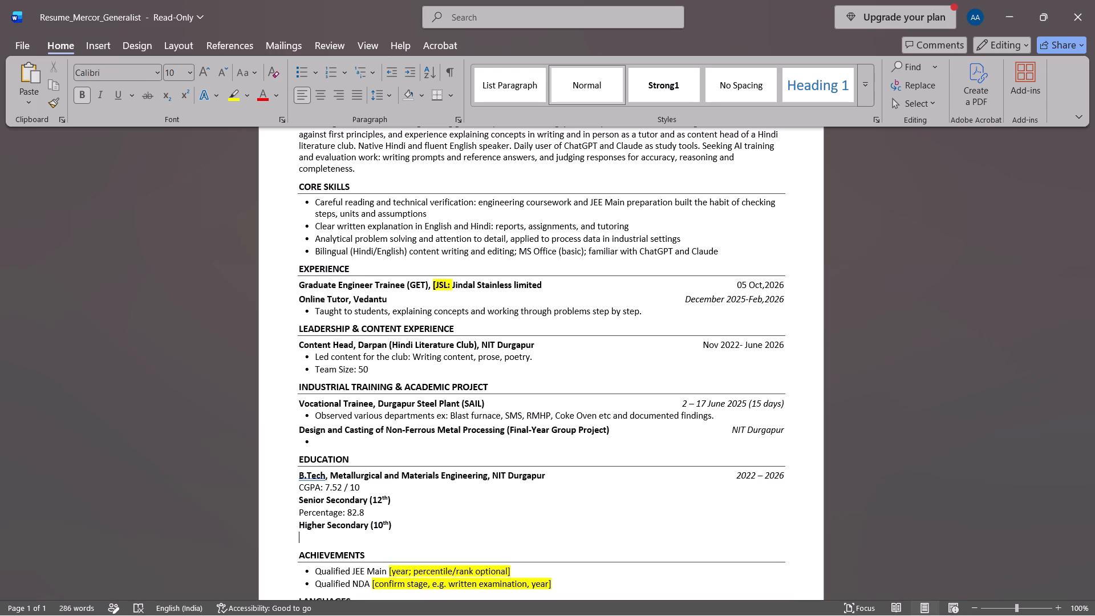
pyautogui.write('ercentage')
pyautogui.write(':')
pyautogui.press('space')
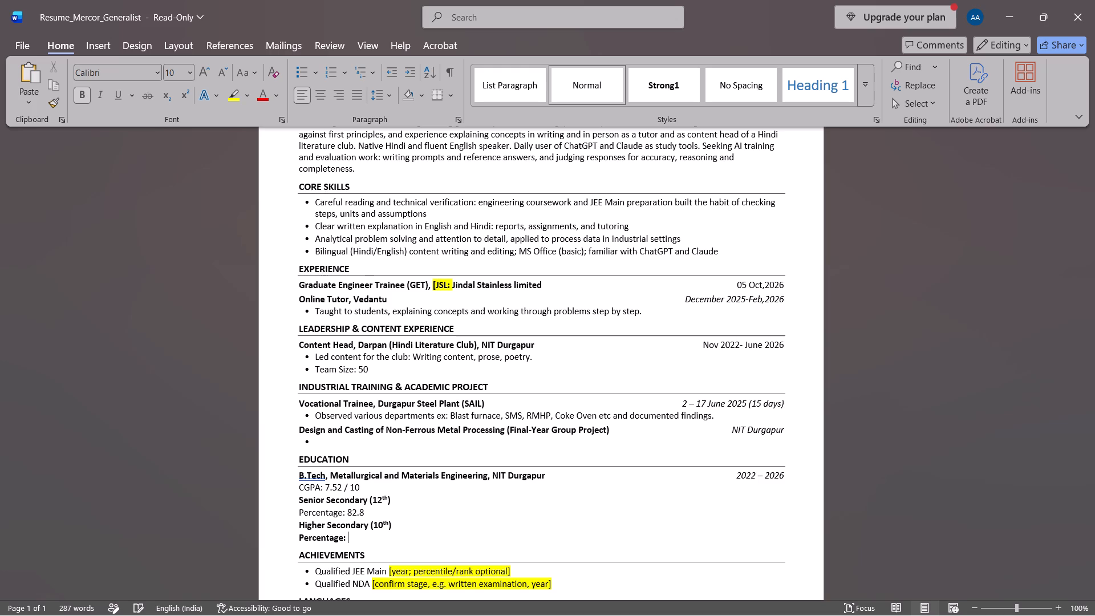
pyautogui.write('93')
pyautogui.write('.4')
pyautogui.hotkey('shift', '%')
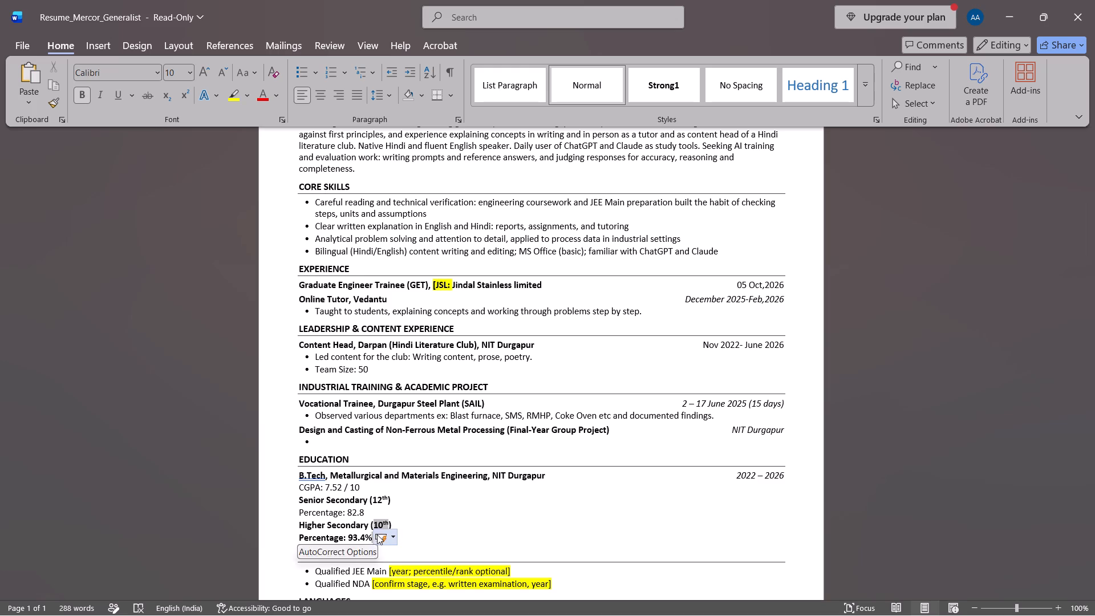
# Remove the bold formatting from the "Percentage: 93.4%" line.
pyautogui.moveTo(408, 537); pyautogui.dragTo(373, 541)
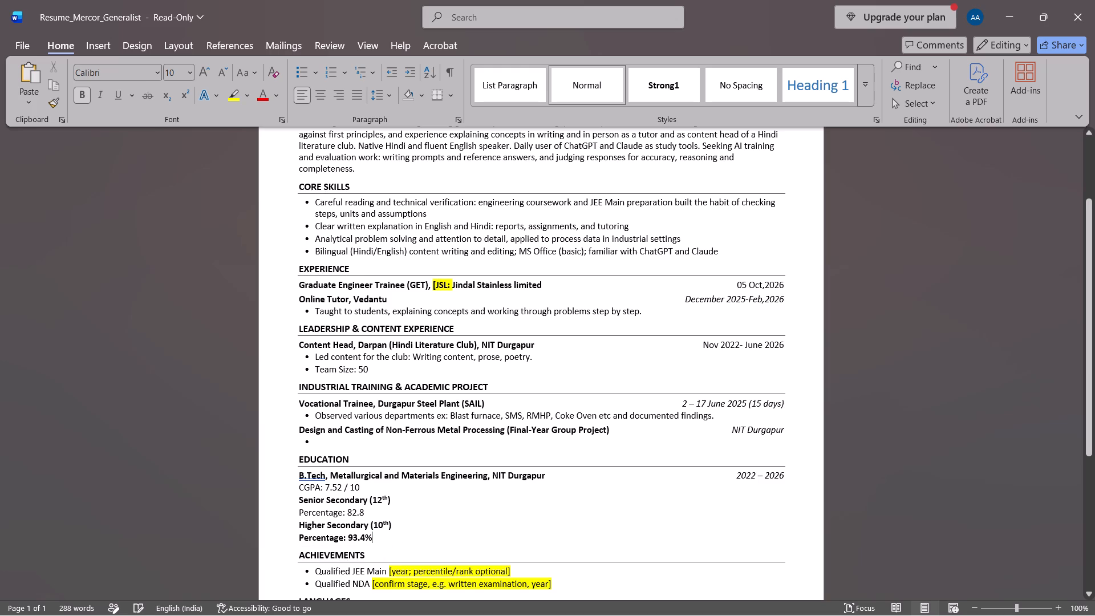
pyautogui.moveTo(373, 541); pyautogui.dragTo(310, 544)
pyautogui.click(319, 517)
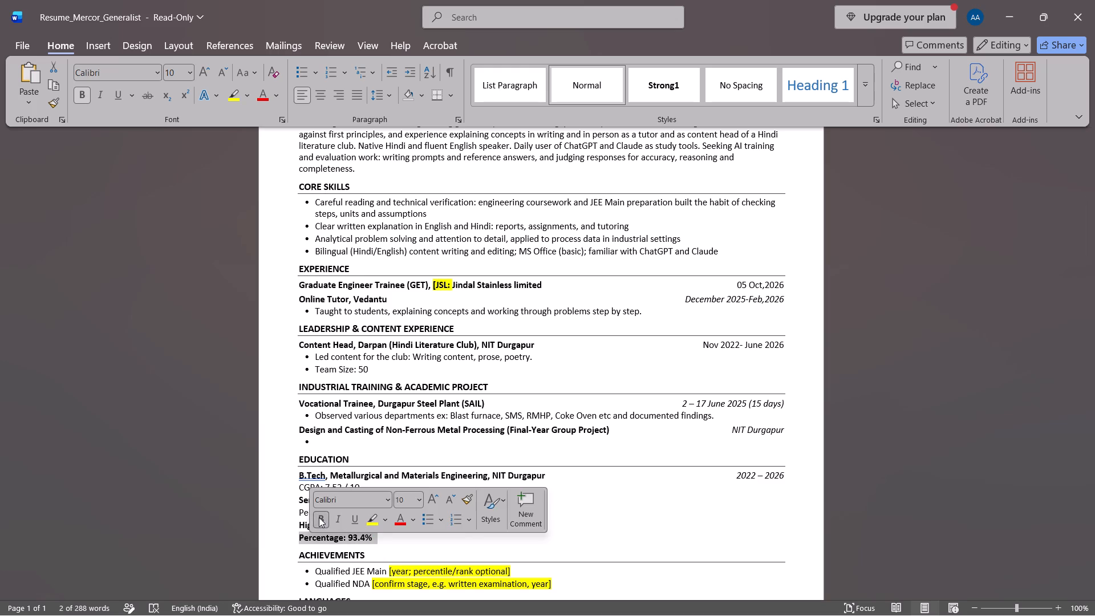
pyautogui.click(617, 493)
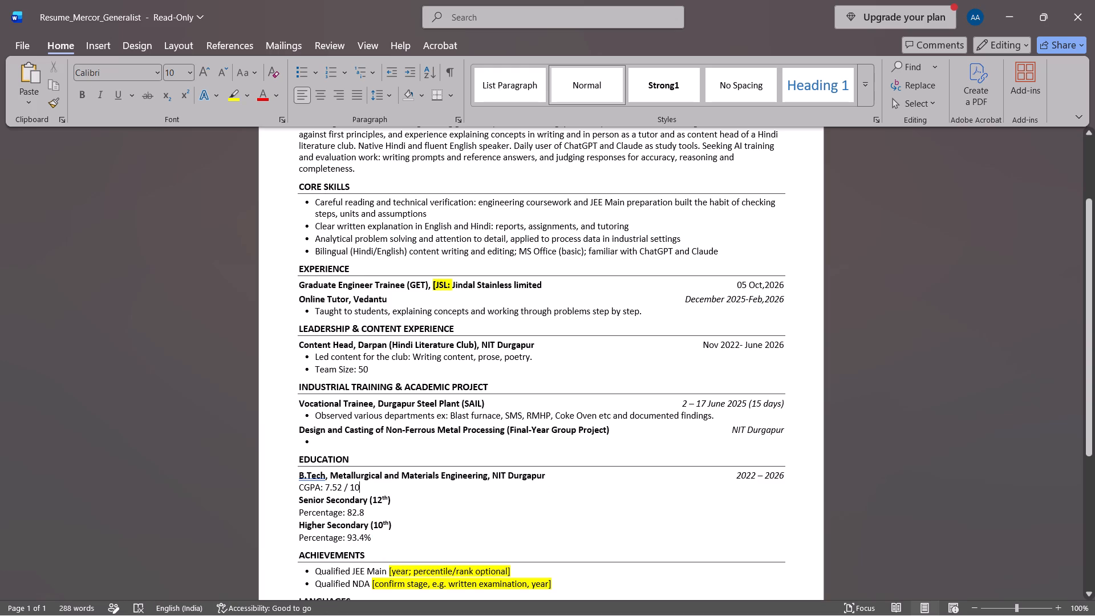
# Delete the bracketed CBSE English-medium schooling note after "English: Fluent" in the Languages section.
pyautogui.scroll(-1, 394, 516)
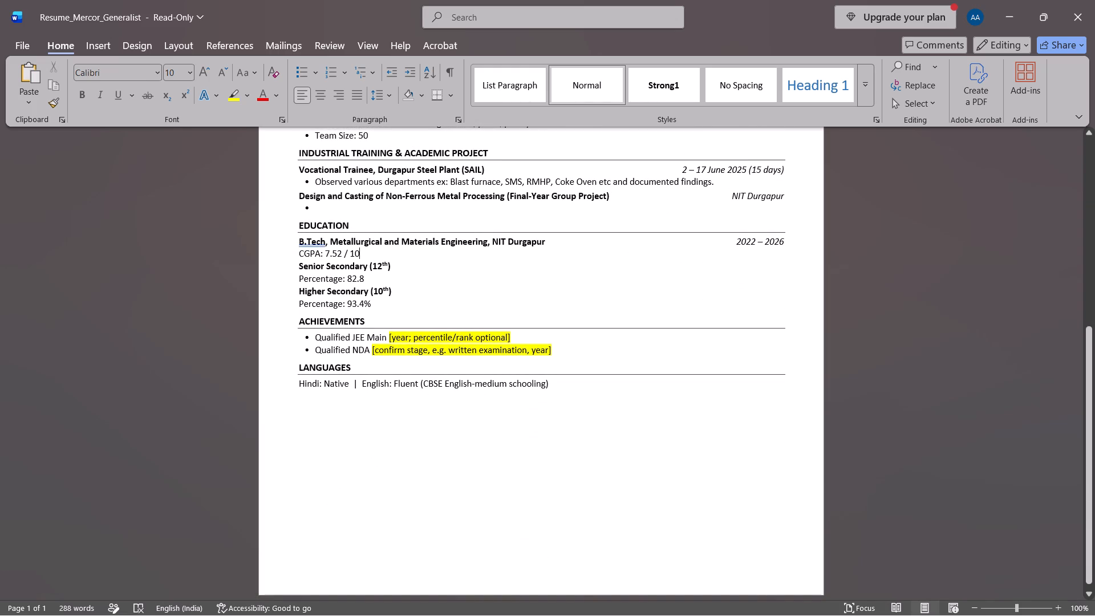
pyautogui.click(558, 380)
pyautogui.press('BackSpace')
pyautogui.press('BackSpace')
pyautogui.press('BackSpace')
pyautogui.press('BackSpace')
pyautogui.press('BackSpace')
pyautogui.press('BackSpace')
pyautogui.press('BackSpace')
pyautogui.press('BackSpace')
pyautogui.press('BackSpace')
pyautogui.press('BackSpace')
pyautogui.press('BackSpace')
pyautogui.press('BackSpace')
pyautogui.press('BackSpace')
pyautogui.press('BackSpace')
pyautogui.press('BackSpace')
pyautogui.press('BackSpace')
pyautogui.press('BackSpace')
pyautogui.press('BackSpace')
pyautogui.press('BackSpace')
pyautogui.press('BackSpace')
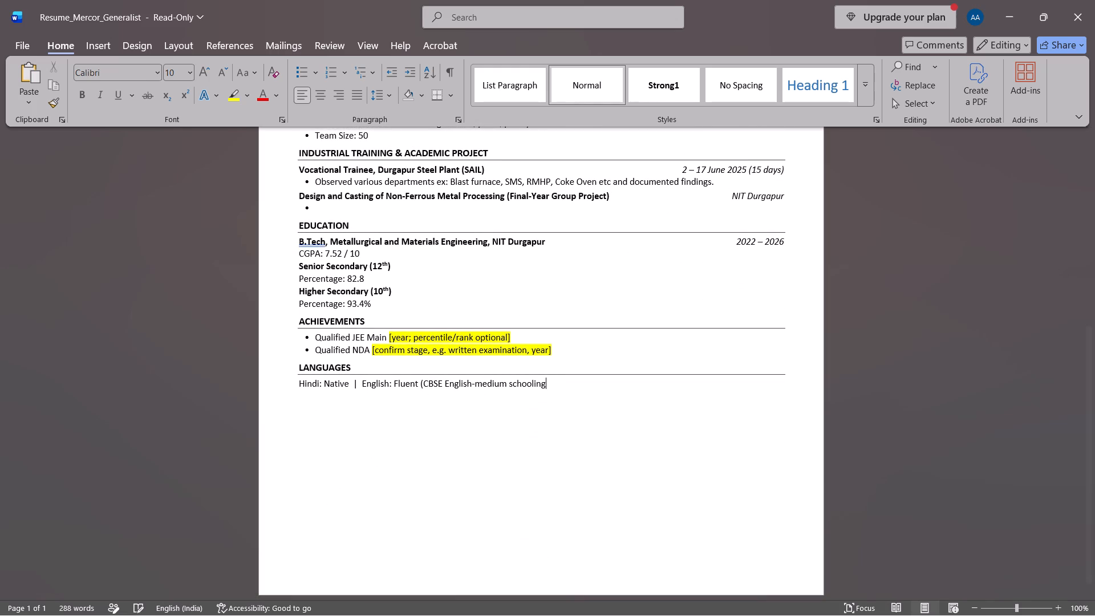
pyautogui.press('BackSpace')
pyautogui.press('BackSpace')
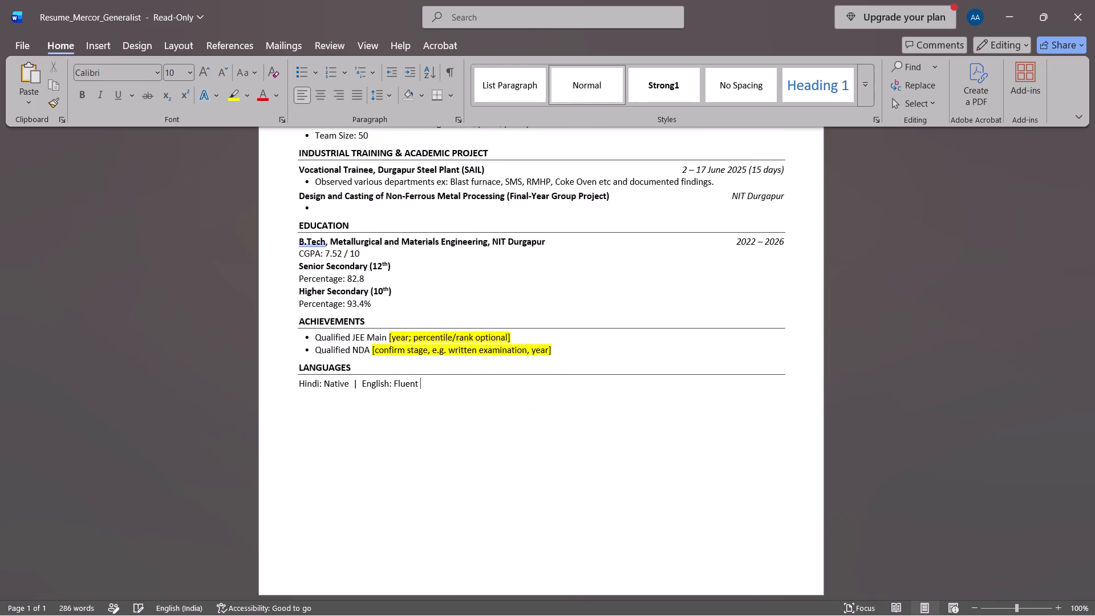
# Delete the highlighted stage-and-year placeholder after "Qualified NDA" in the Achievements section.
pyautogui.click(553, 351)
pyautogui.press('BackSpace')
pyautogui.press('BackSpace')
pyautogui.press('BackSpace')
pyautogui.press('BackSpace')
pyautogui.press('BackSpace')
pyautogui.press('BackSpace')
pyautogui.press('BackSpace')
pyautogui.press('BackSpace')
pyautogui.press('BackSpace')
pyautogui.press('BackSpace')
pyautogui.press('BackSpace')
pyautogui.press('BackSpace')
pyautogui.press('BackSpace')
pyautogui.press('BackSpace')
pyautogui.press('BackSpace')
pyautogui.press('BackSpace')
pyautogui.press('BackSpace')
pyautogui.press('BackSpace')
pyautogui.press('BackSpace')
pyautogui.press('BackSpace')
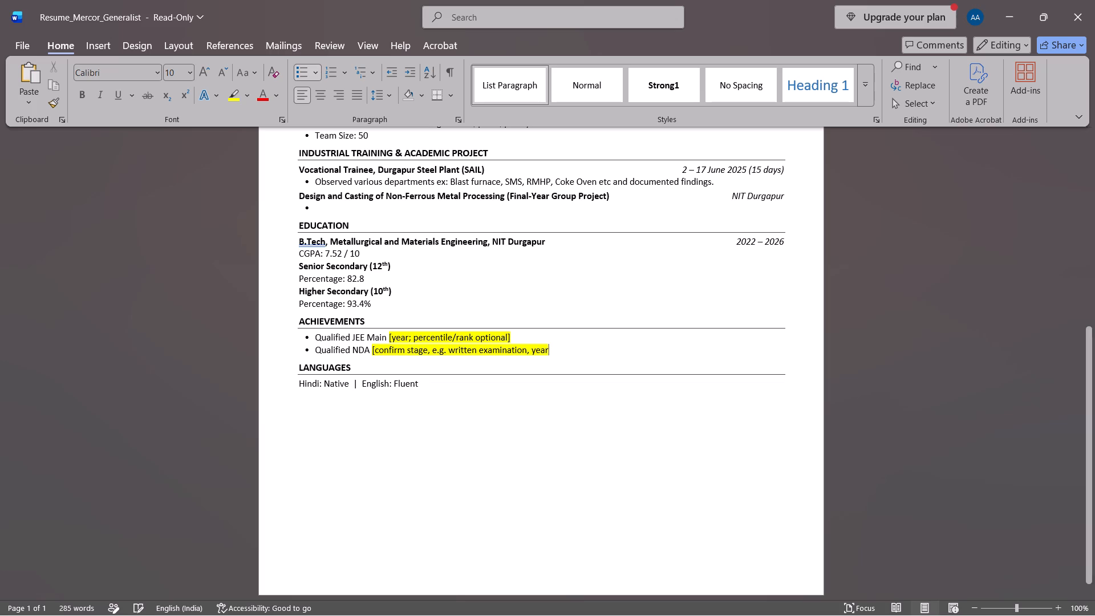
pyautogui.press('BackSpace')
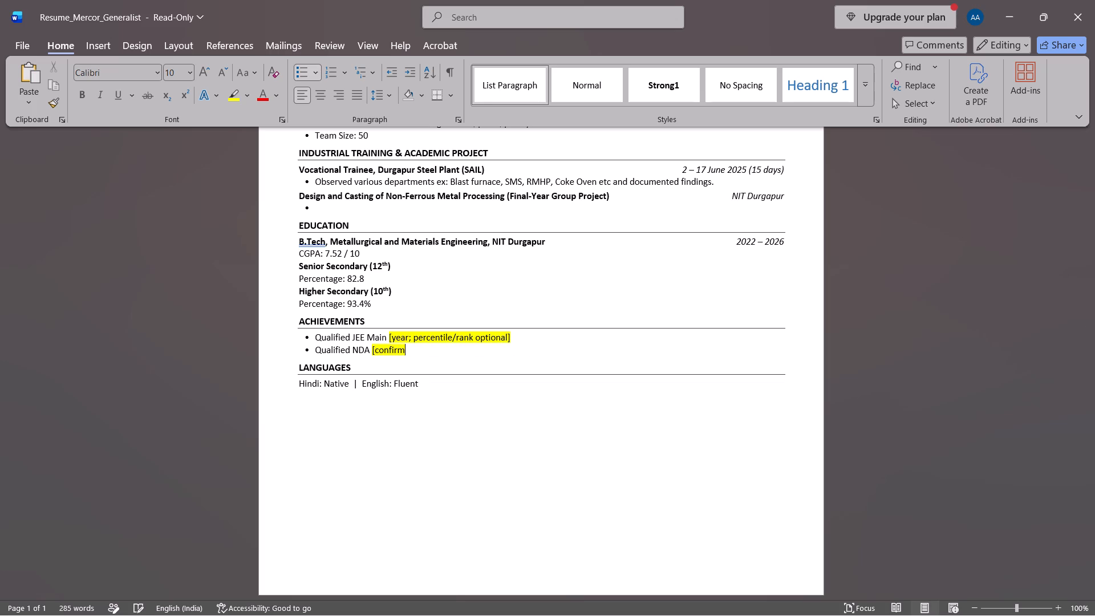
pyautogui.press('BackSpace')
pyautogui.press('BackSpace')
pyautogui.press('BackSpace')
pyautogui.press('BackSpace')
pyautogui.press('BackSpace')
pyautogui.press('BackSpace')
pyautogui.press('BackSpace')
pyautogui.press('BackSpace')
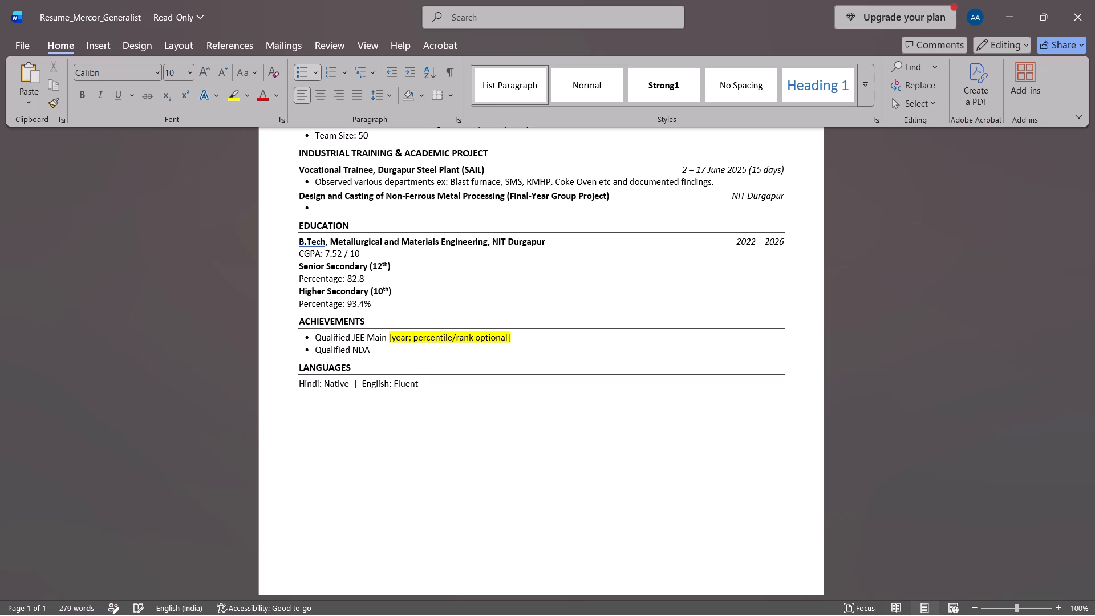
# Delete the highlighted year and percentile placeholder after "Qualified JEE Main" in the Achievements section.
pyautogui.click(524, 337)
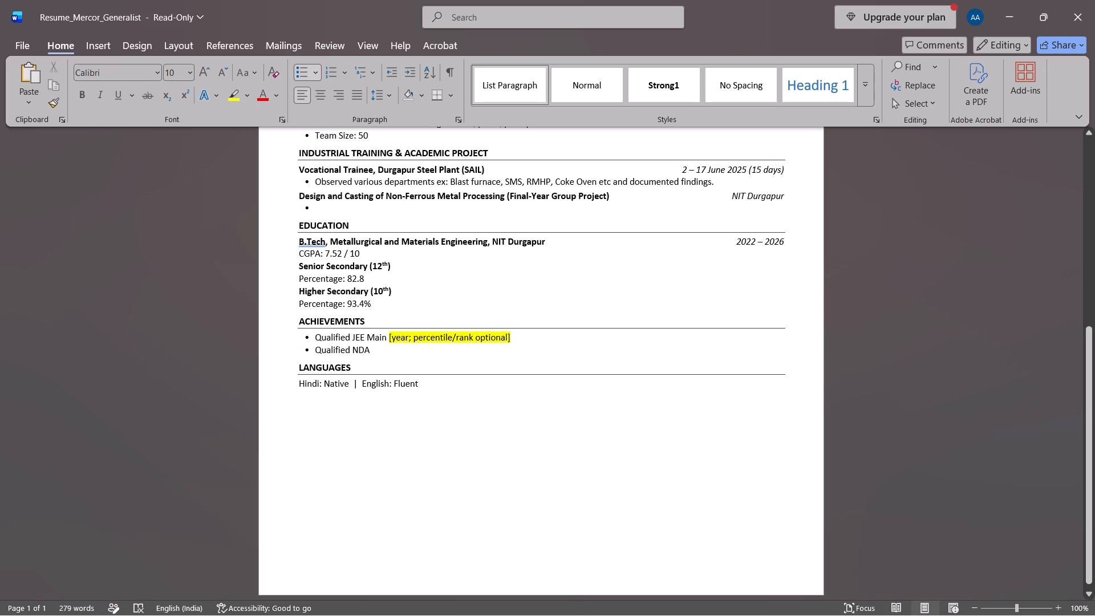
pyautogui.press('BackSpace')
pyautogui.press('BackSpace')
pyautogui.press('BackSpace')
pyautogui.press('BackSpace')
pyautogui.press('BackSpace')
pyautogui.press('BackSpace')
pyautogui.press('BackSpace')
pyautogui.press('BackSpace')
pyautogui.press('BackSpace')
pyautogui.press('BackSpace')
pyautogui.press('BackSpace')
pyautogui.press('BackSpace')
pyautogui.press('BackSpace')
pyautogui.press('BackSpace')
pyautogui.press('BackSpace')
pyautogui.press('BackSpace')
pyautogui.press('BackSpace')
pyautogui.press('BackSpace')
pyautogui.press('BackSpace')
pyautogui.press('BackSpace')
pyautogui.press('BackSpace')
pyautogui.press('BackSpace')
pyautogui.press('BackSpace')
pyautogui.press('BackSpace')
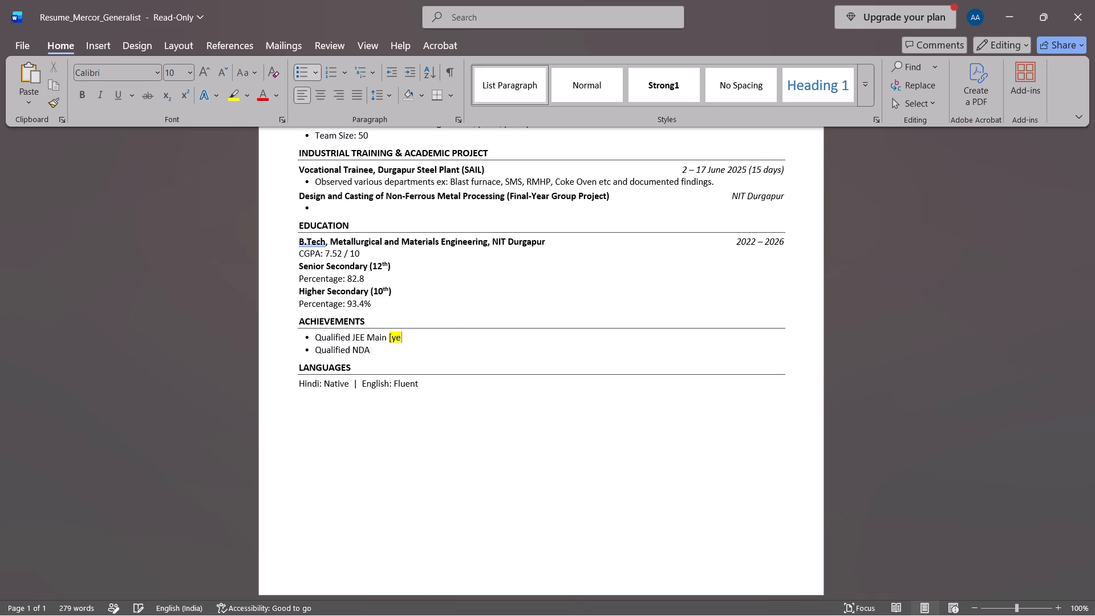
pyautogui.press('BackSpace')
pyautogui.press('BackSpace')
pyautogui.press('BackSpace')
pyautogui.press('BackSpace')
pyautogui.press('space')
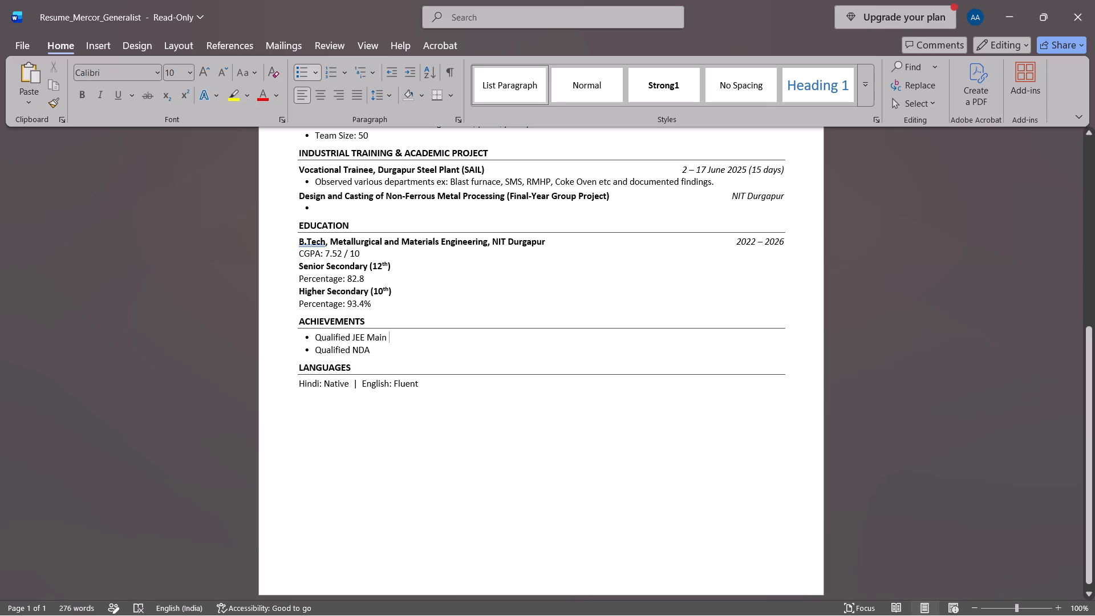
# Append "(Written)" to the Qualified NDA bullet, with one space before the bracket, and start a new bullet below it.
pyautogui.click(374, 350)
pyautogui.press('BackSpace')
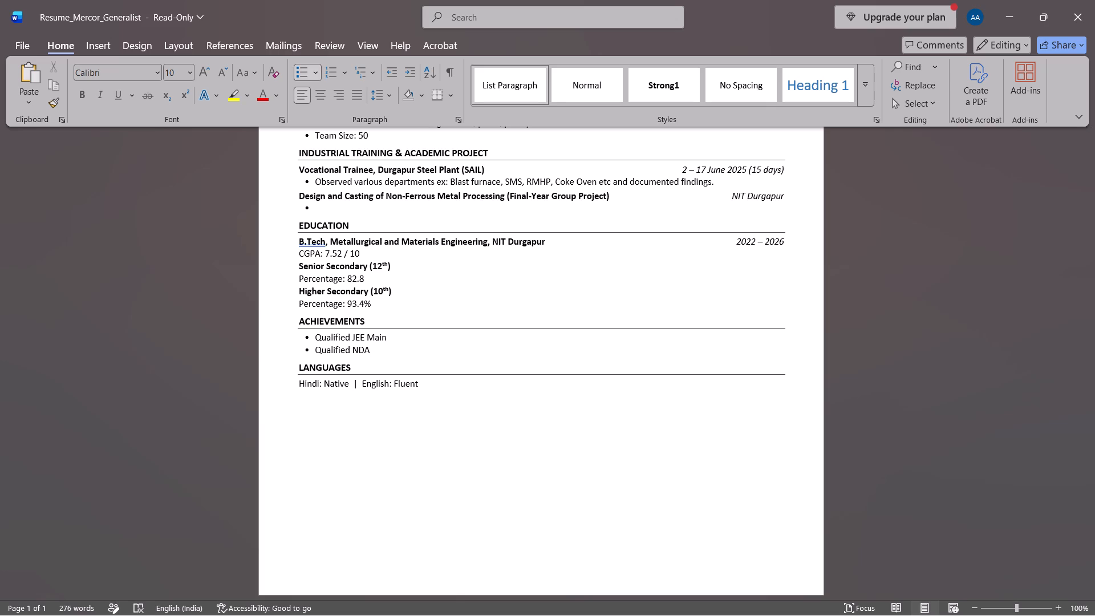
pyautogui.hotkey('shift', '(')
pyautogui.press('space')
pyautogui.press('BackSpace')
pyautogui.press('BackSpace')
pyautogui.hotkey('shift', '(')
pyautogui.write('ritten')
pyautogui.hotkey('shift', ')')
pyautogui.press('Return')
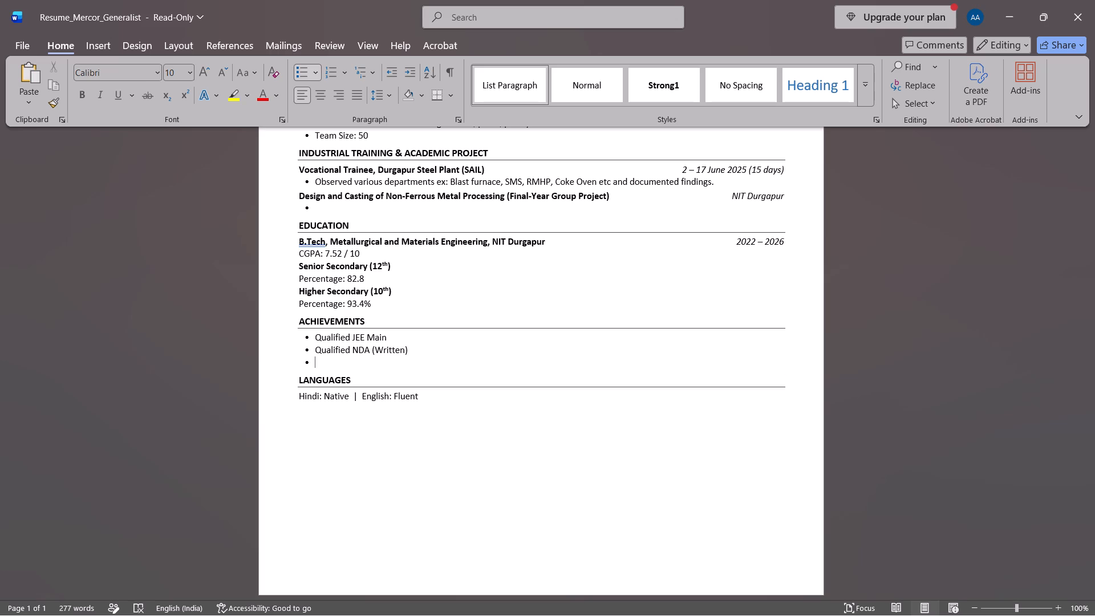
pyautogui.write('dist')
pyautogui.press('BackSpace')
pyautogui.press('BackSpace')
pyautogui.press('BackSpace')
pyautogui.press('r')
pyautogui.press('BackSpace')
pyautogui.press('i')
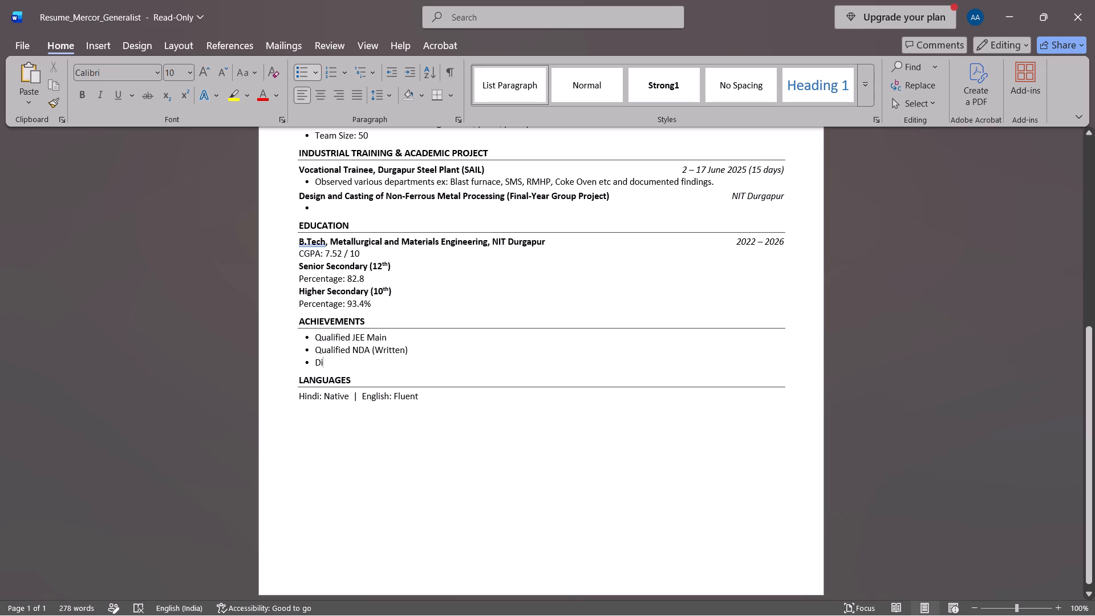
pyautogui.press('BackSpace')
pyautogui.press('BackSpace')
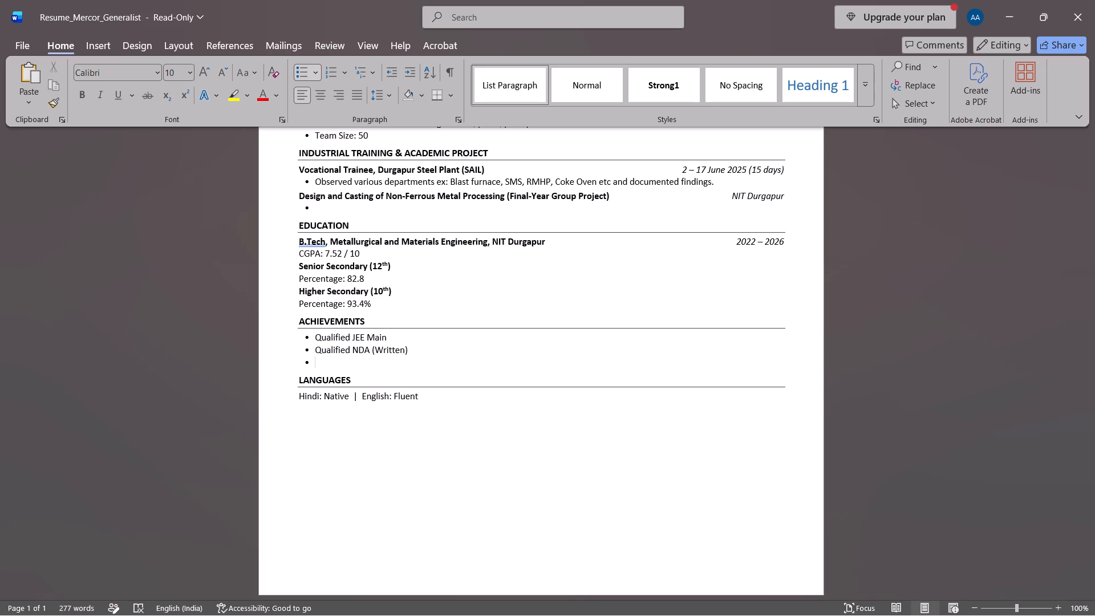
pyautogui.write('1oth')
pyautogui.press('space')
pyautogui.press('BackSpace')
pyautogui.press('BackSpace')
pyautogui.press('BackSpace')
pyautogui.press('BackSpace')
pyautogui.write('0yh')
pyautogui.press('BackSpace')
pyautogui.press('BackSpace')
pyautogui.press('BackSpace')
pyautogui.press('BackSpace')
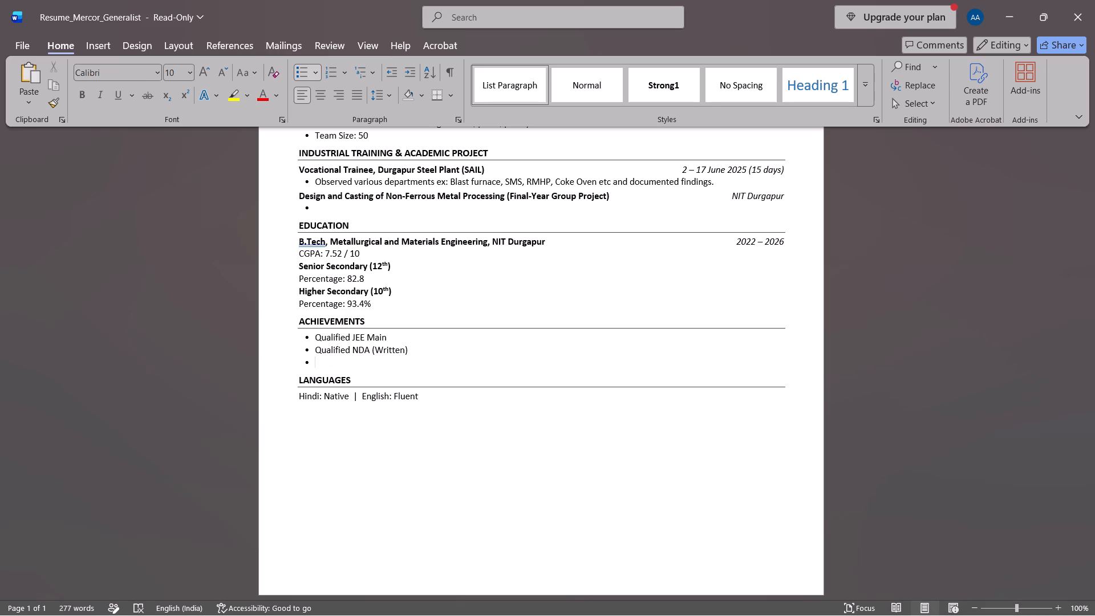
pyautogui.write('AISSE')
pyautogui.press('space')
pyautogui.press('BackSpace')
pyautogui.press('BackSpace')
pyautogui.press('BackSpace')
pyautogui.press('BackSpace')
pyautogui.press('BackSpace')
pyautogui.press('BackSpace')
# Write "Higher secondary school topper" as the third bullet of the Achievements section.
pyautogui.write('seceondat')
pyautogui.press('BackSpace')
pyautogui.write('ry')
pyautogui.press('space')
pyautogui.write('t')
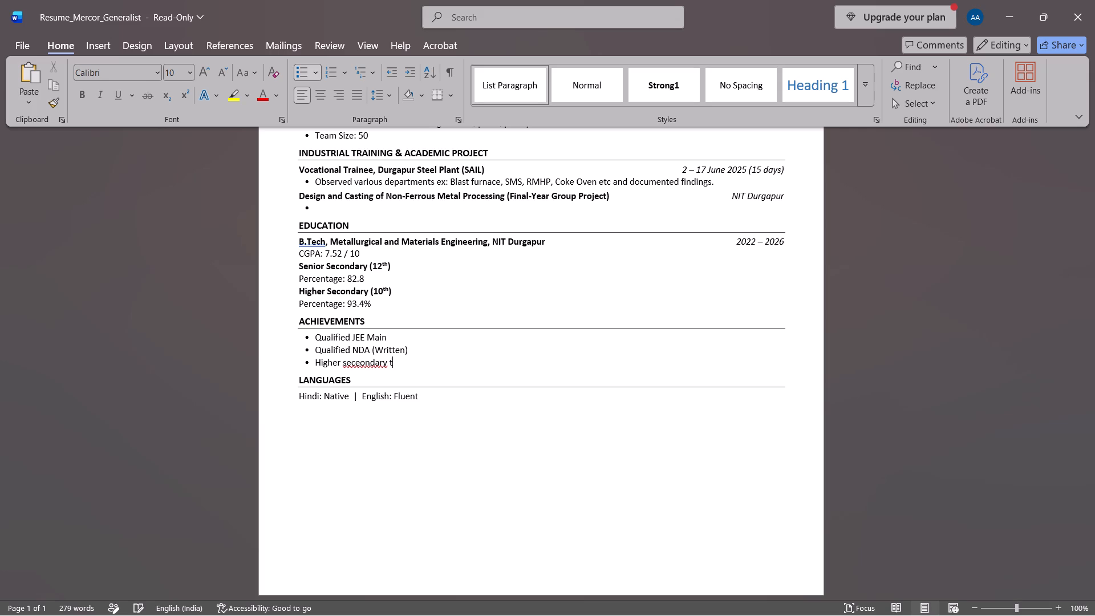
pyautogui.press('BackSpace')
pyautogui.press('BackSpace')
pyautogui.press('BackSpace')
pyautogui.press('BackSpace')
pyautogui.press('BackSpace')
pyautogui.press('BackSpace')
pyautogui.press('BackSpace')
pyautogui.press('BackSpace')
pyautogui.press('BackSpace')
pyautogui.write('en')
pyautogui.press('BackSpace')
pyautogui.press('BackSpace')
pyautogui.write('onda')
pyautogui.write('ry')
pyautogui.press('space')
pyautogui.write('school')
pyautogui.press('space')
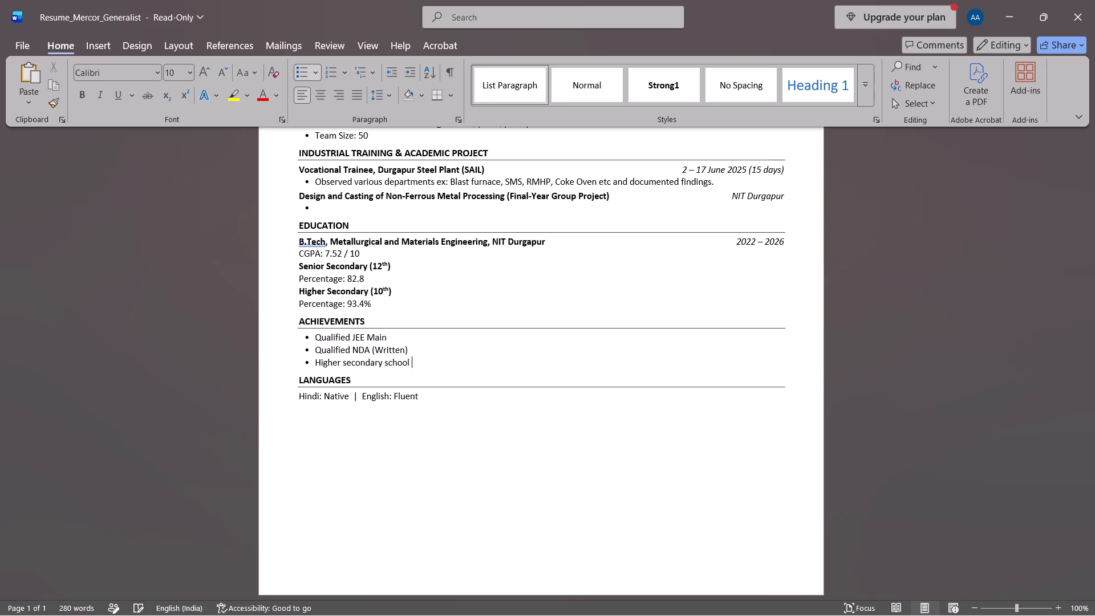
pyautogui.write('topper')
# Add a fourth bullet to the Achievements section reading "Gold medalist in district level quiz and debate.".
pyautogui.press('Return')
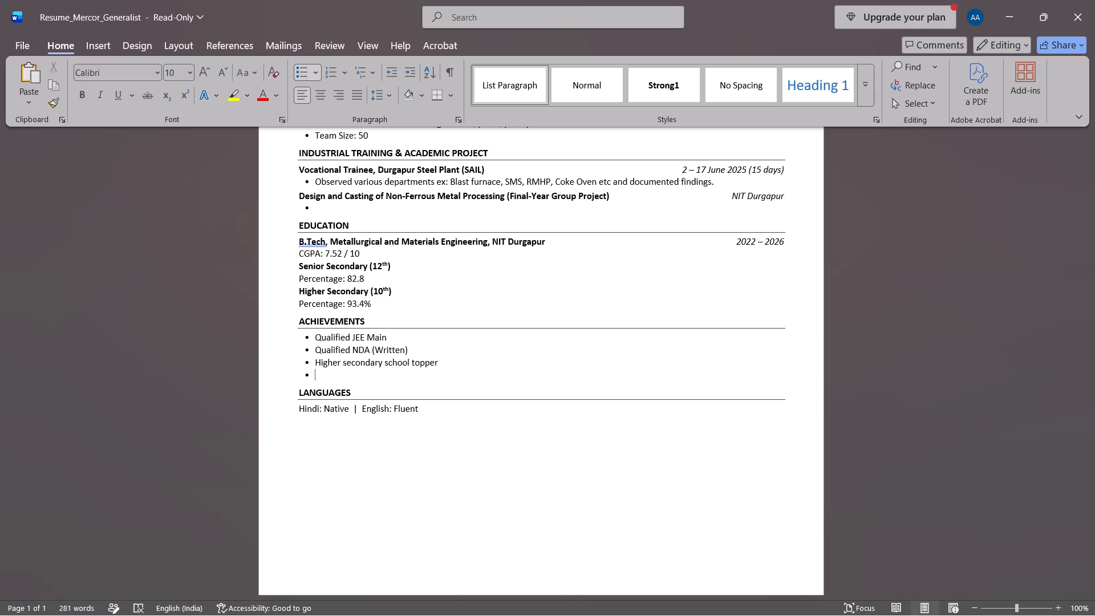
pyautogui.write('golde')
pyautogui.press('BackSpace')
pyautogui.press('BackSpace')
pyautogui.press('BackSpace')
pyautogui.press('BackSpace')
pyautogui.press('BackSpace')
pyautogui.write('old')
pyautogui.press('space')
pyautogui.write('medalist')
pyautogui.press('space')
pyautogui.write('and')
pyautogui.press('space')
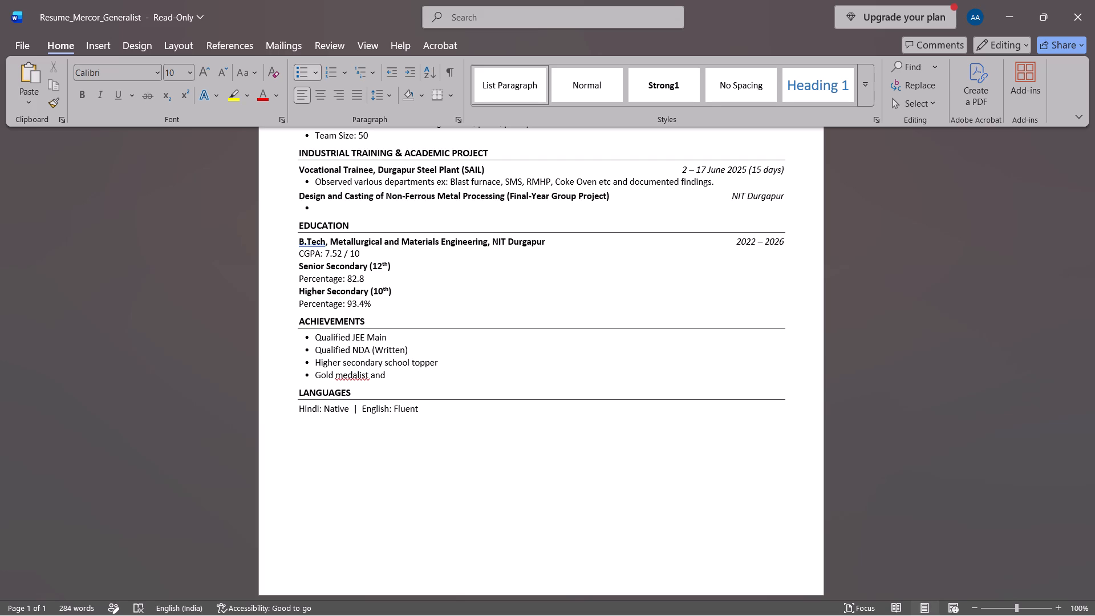
pyautogui.press('BackSpace')
pyautogui.press('BackSpace')
pyautogui.press('BackSpace')
pyautogui.press('BackSpace')
pyautogui.press('BackSpace')
pyautogui.press('BackSpace')
pyautogui.press('BackSpace')
pyautogui.press('BackSpace')
pyautogui.write('ist')
pyautogui.press('space')
pyautogui.write('in dist')
pyautogui.write('rict level')
pyautogui.press('space')
pyautogui.write('quizz a')
pyautogui.write('nd debatr')
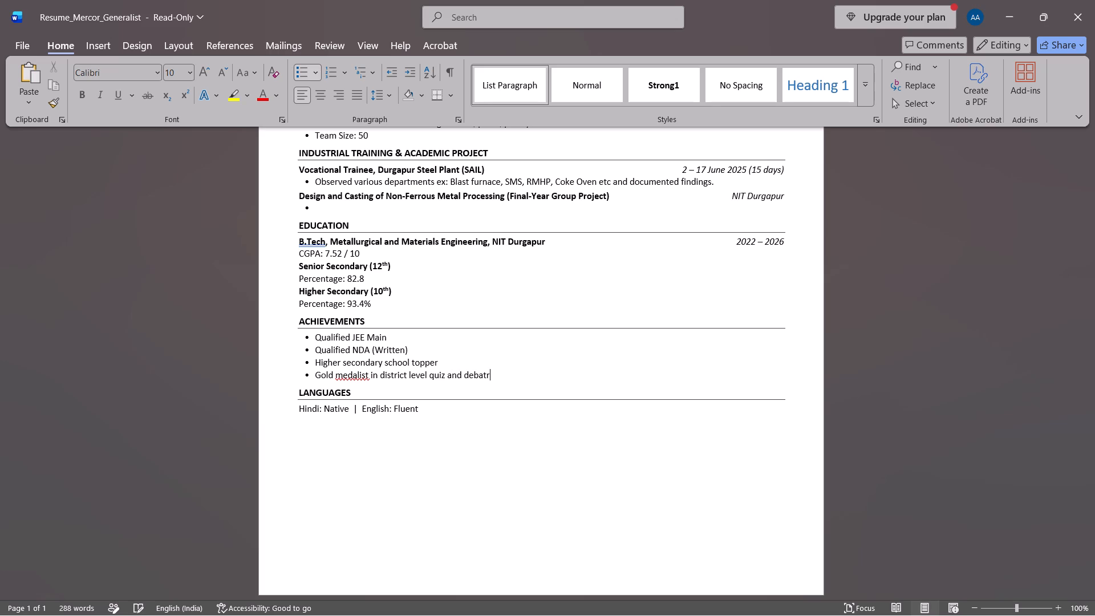
pyautogui.press('BackSpace')
pyautogui.press('e')
pyautogui.press('.')
# Remove the highlighted "[JSL:" before "Jindal Stainless limited" in the Experience section, keeping one unhighlighted space after the comma.
pyautogui.scroll(6, 368, 343)
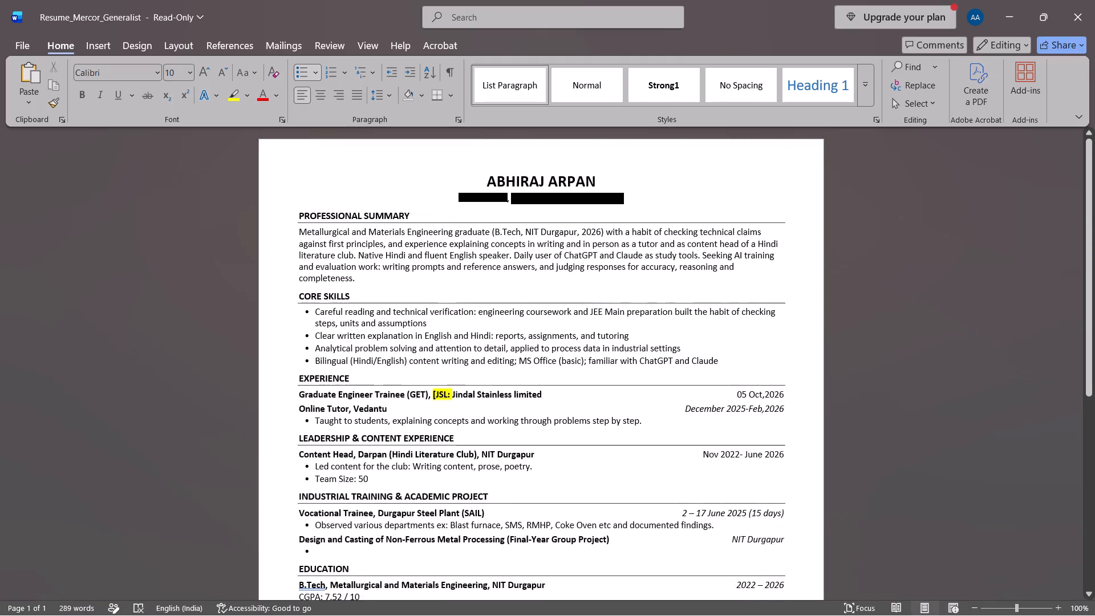
pyautogui.scroll(4, 368, 343)
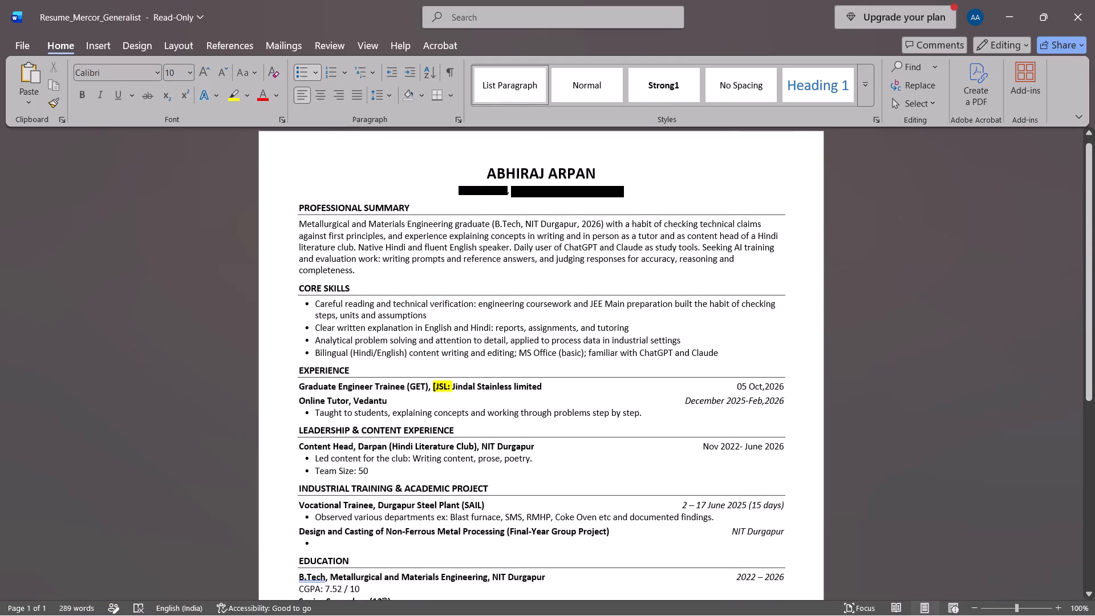
pyautogui.click(450, 386)
pyautogui.press('BackSpace')
pyautogui.press('BackSpace')
pyautogui.press('BackSpace')
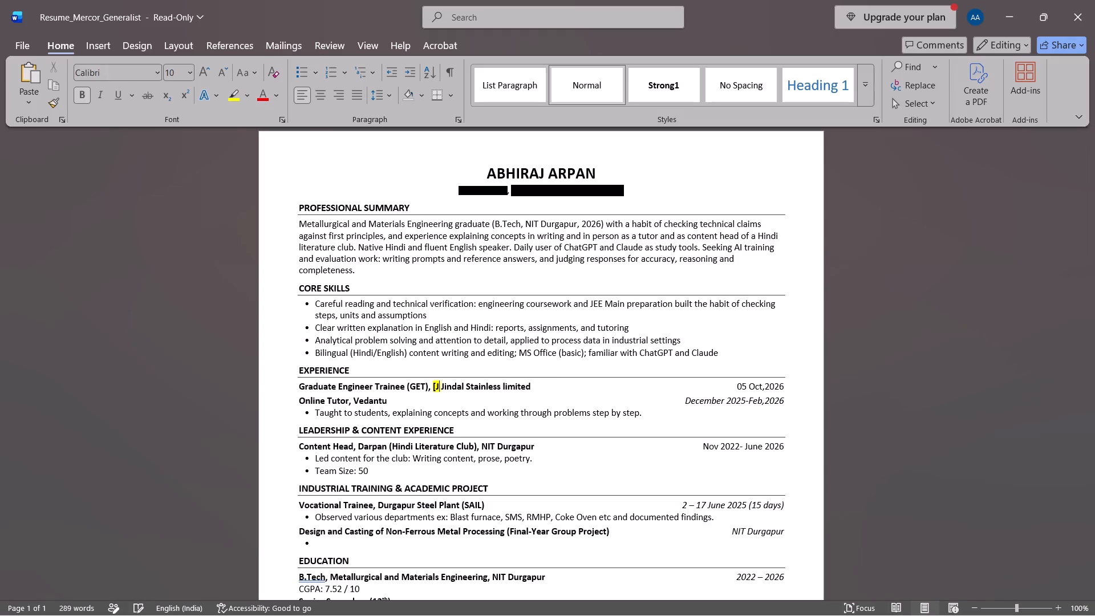
pyautogui.press('BackSpace')
pyautogui.press('BackSpace')
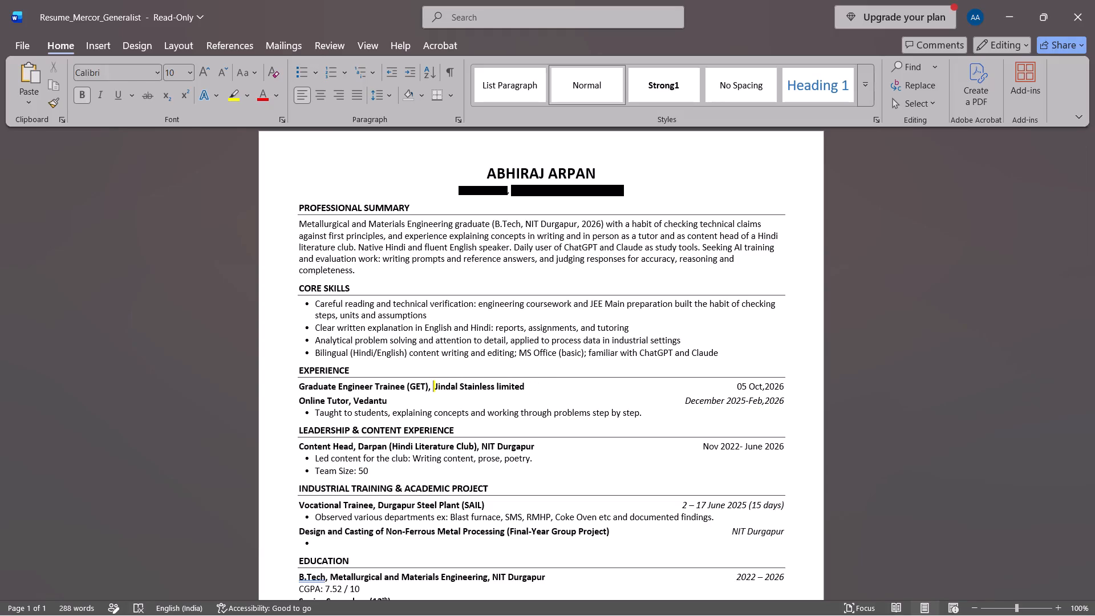
pyautogui.press('BackSpace')
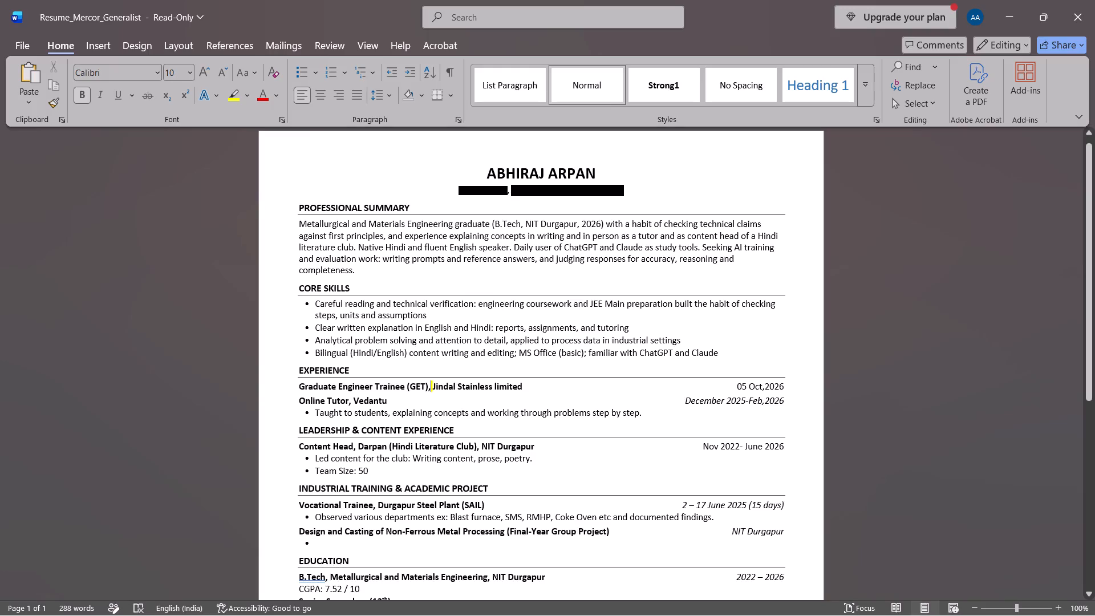
pyautogui.click(436, 384)
pyautogui.press('BackSpace')
pyautogui.press('BackSpace')
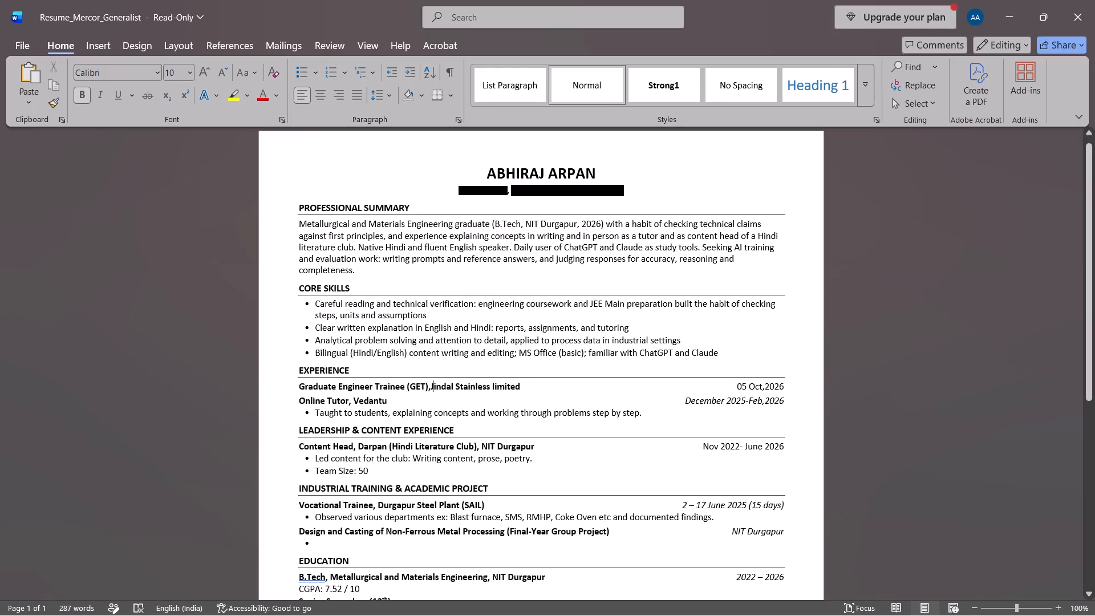
pyautogui.click(429, 385)
pyautogui.press('space')
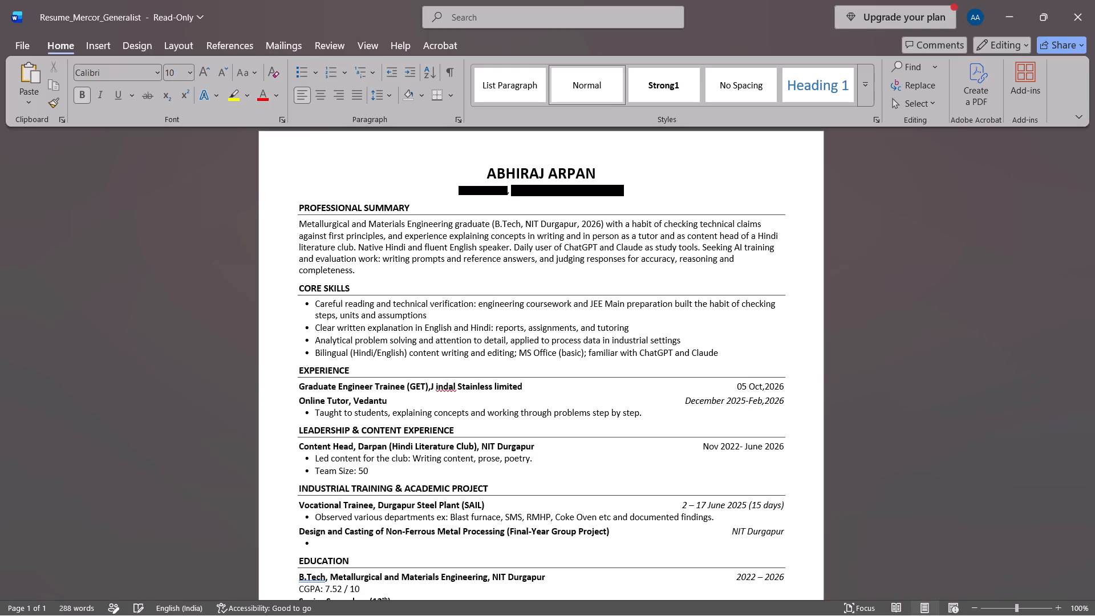
pyautogui.press('space')
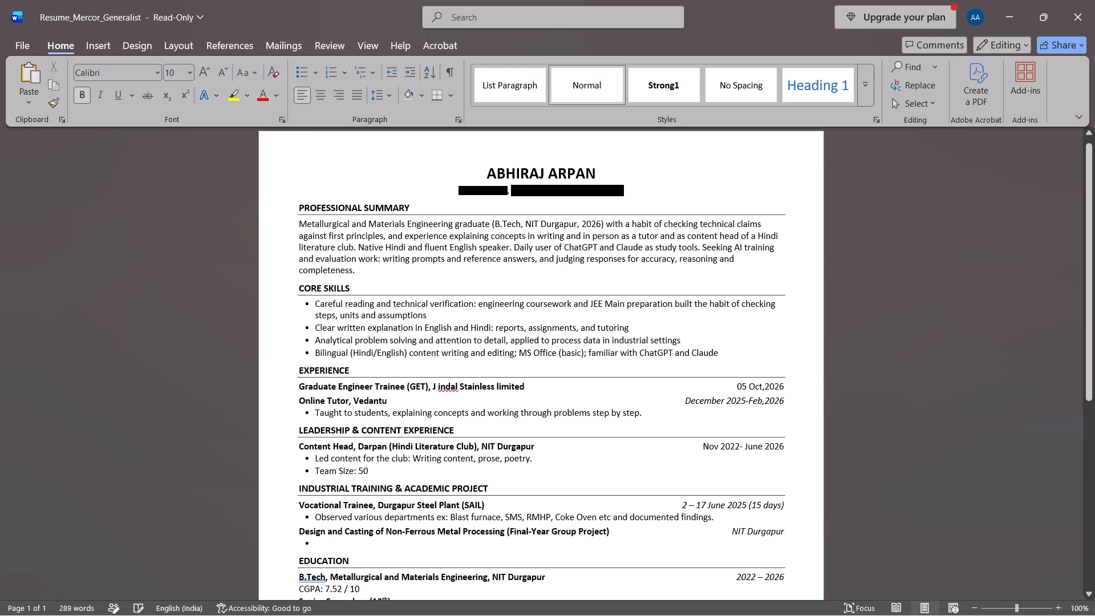
pyautogui.click(437, 387)
pyautogui.press('BackSpace')
# Append "(JSL)" directly after "Jindal Stainless limited" in the Graduate Engineer Trainee entry.
pyautogui.click(528, 386)
pyautogui.hotkey('shift', '(')
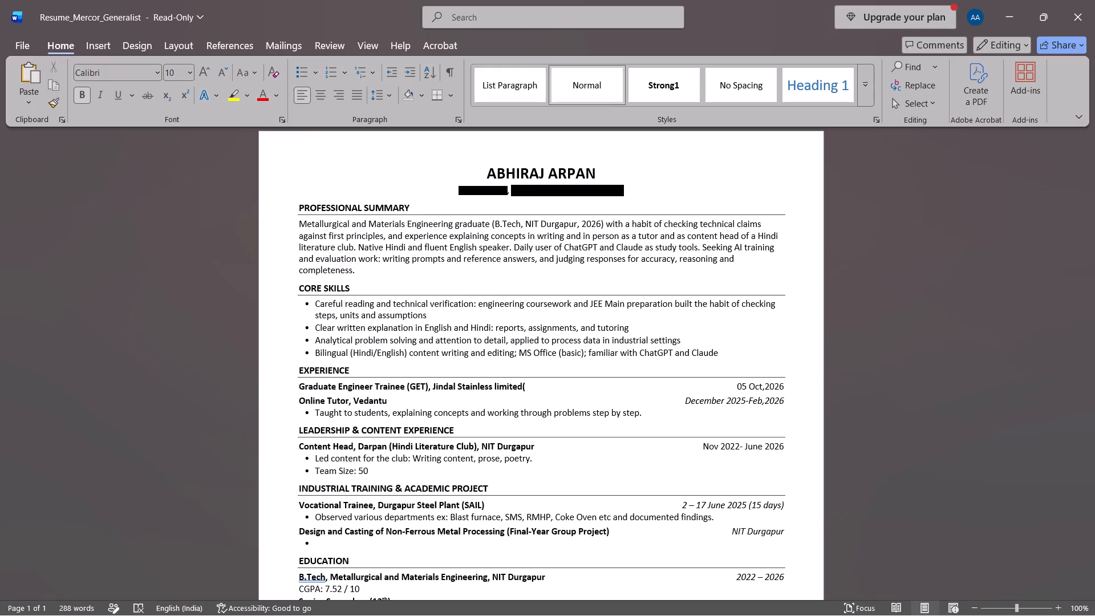
pyautogui.write('JSL')
pyautogui.hotkey('shift', ')')
# Review the whole resume, from the Professional Summary down to the Languages section, for remaining placeholders.
pyautogui.scroll(1, 602, 390)
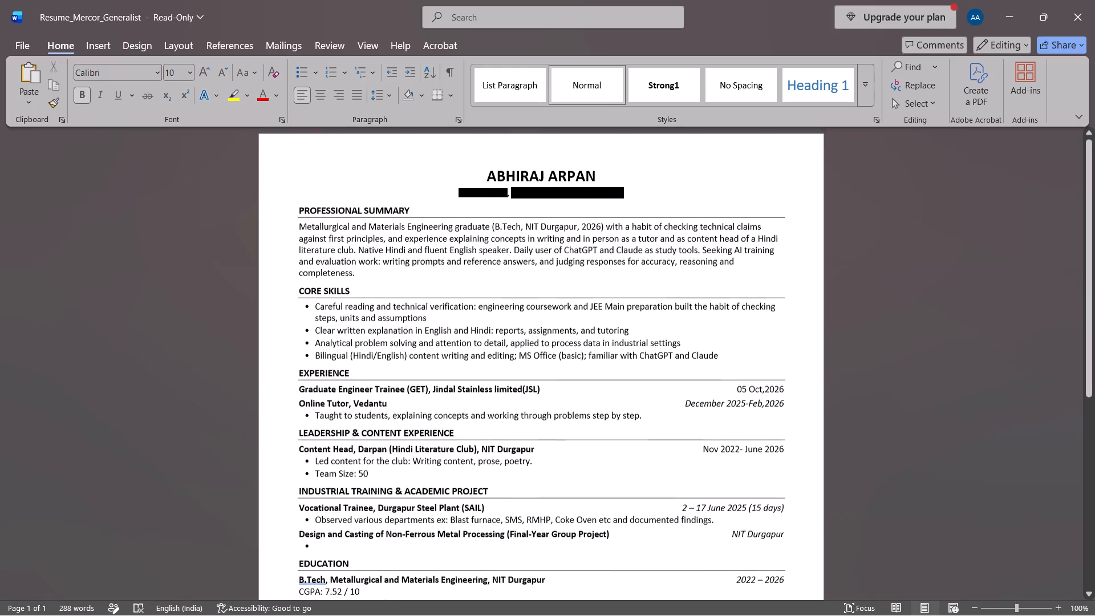
pyautogui.scroll(1, 602, 390)
pyautogui.scroll(-2, 602, 390)
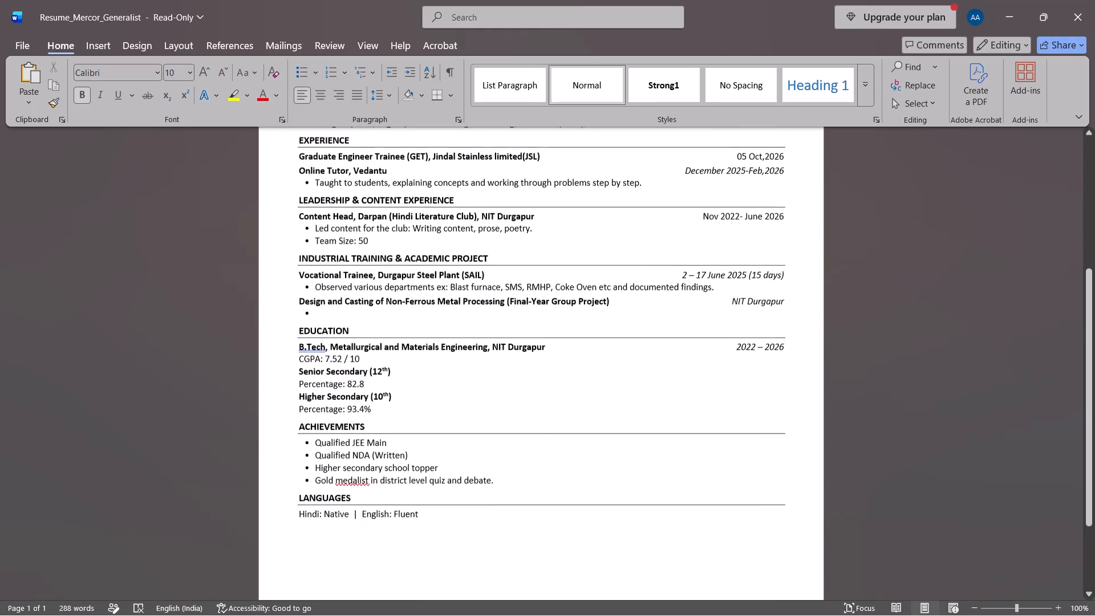
pyautogui.scroll(-1, 602, 390)
pyautogui.scroll(5, 602, 390)
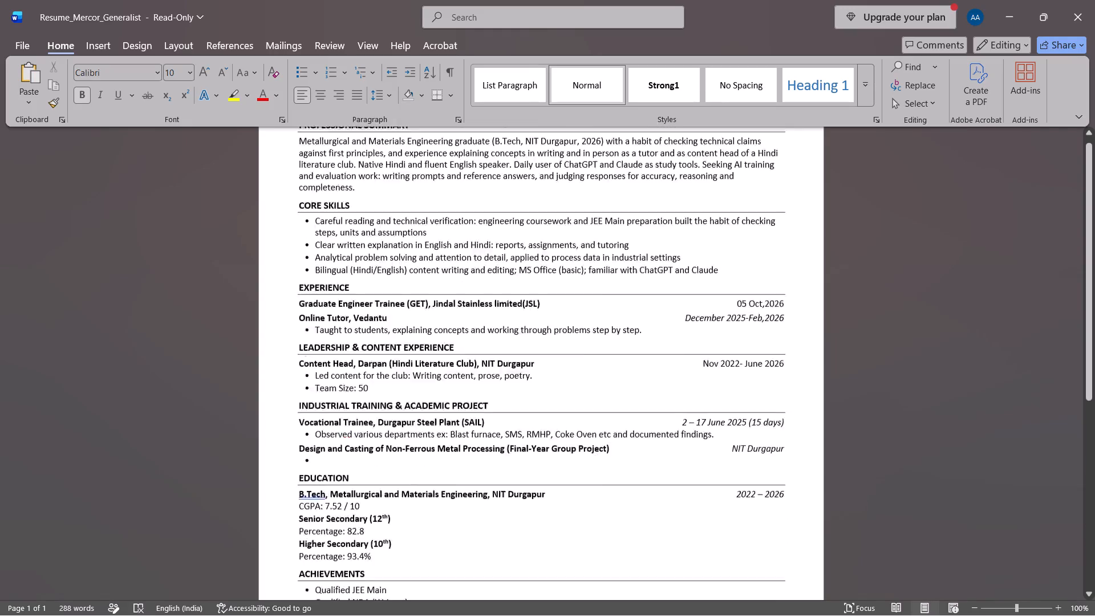
pyautogui.scroll(4, 602, 390)
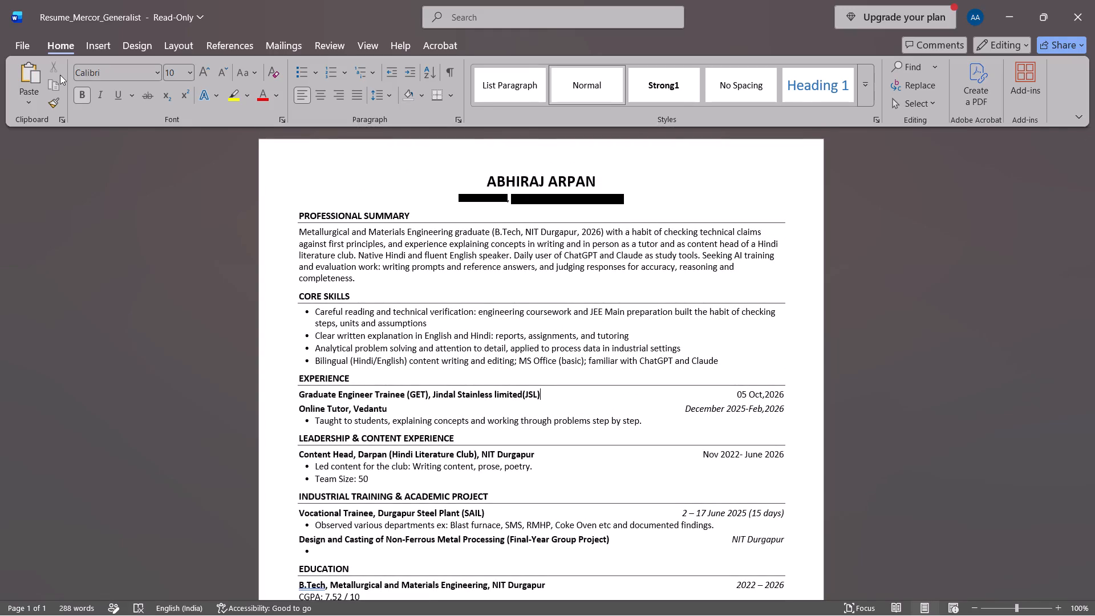
# Save the resume as a Word document named "MECOR GENERALIST RESUME" in the current folder.
pyautogui.click(21, 46)
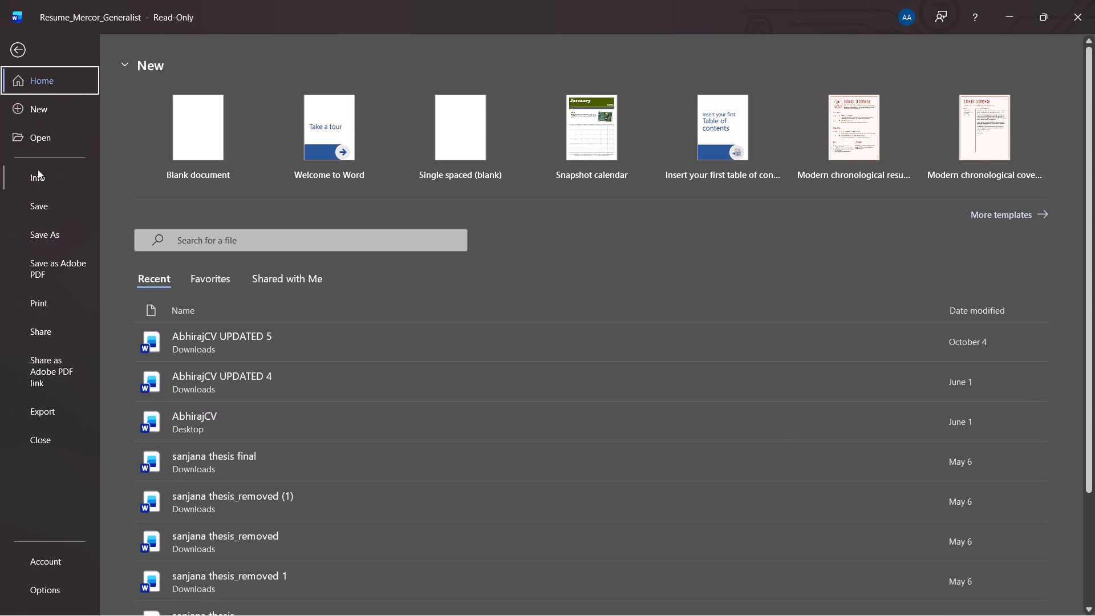
pyautogui.click(34, 205)
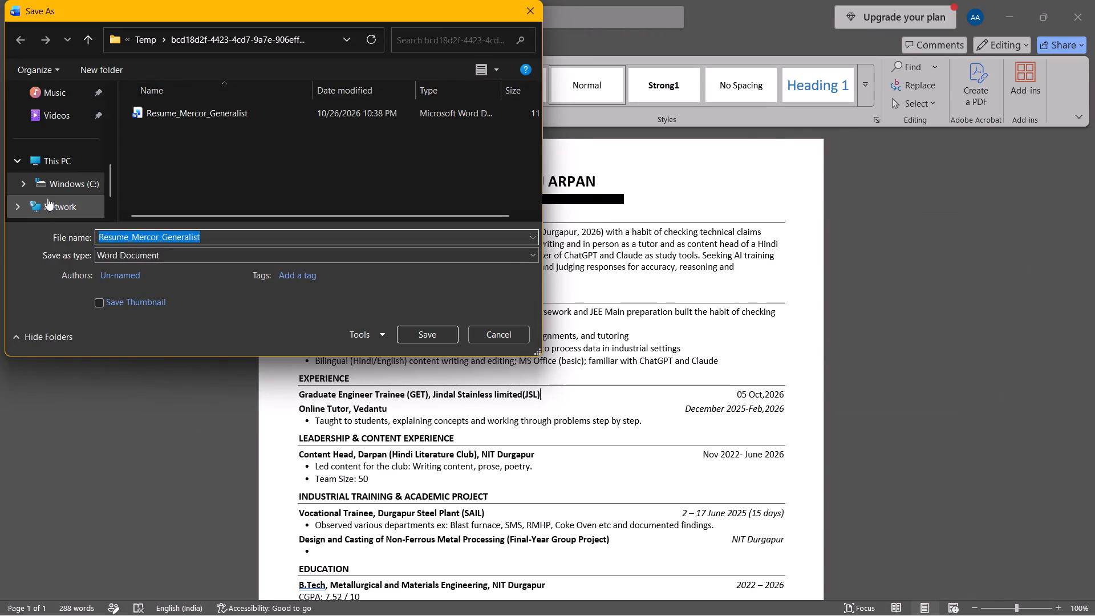
pyautogui.press('BackSpace')
pyautogui.write('MECOR D')
pyautogui.press('BackSpace')
pyautogui.write('GENE')
pyautogui.write('RALISTR')
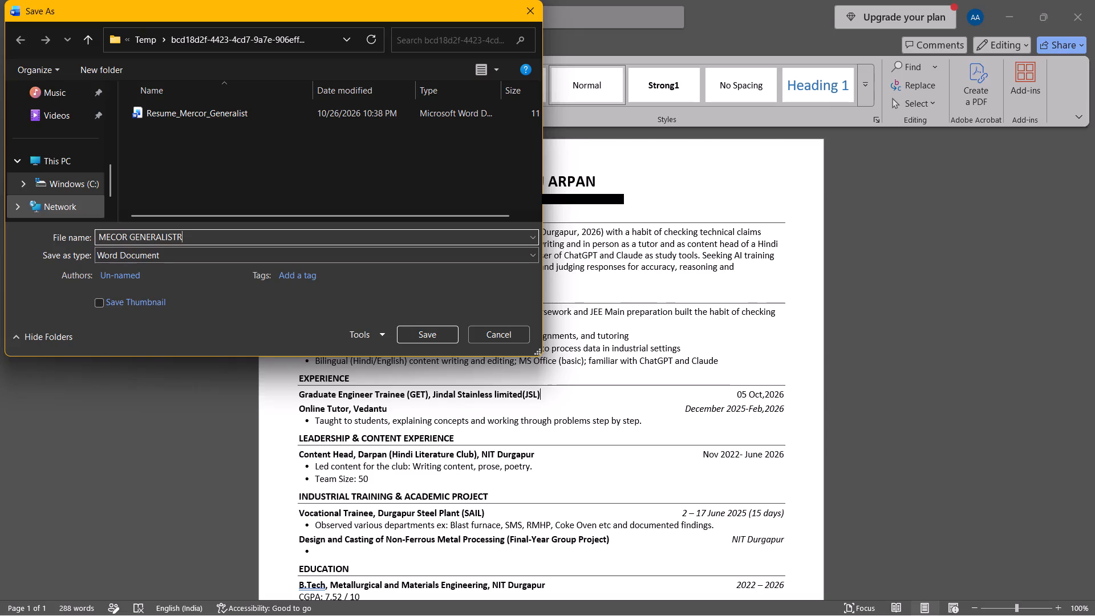
pyautogui.press('BackSpace')
pyautogui.press('BackSpace')
pyautogui.press('BackSpace')
pyautogui.write('ST')
pyautogui.press('space')
pyautogui.write('RESUME')
pyautogui.press('Return')
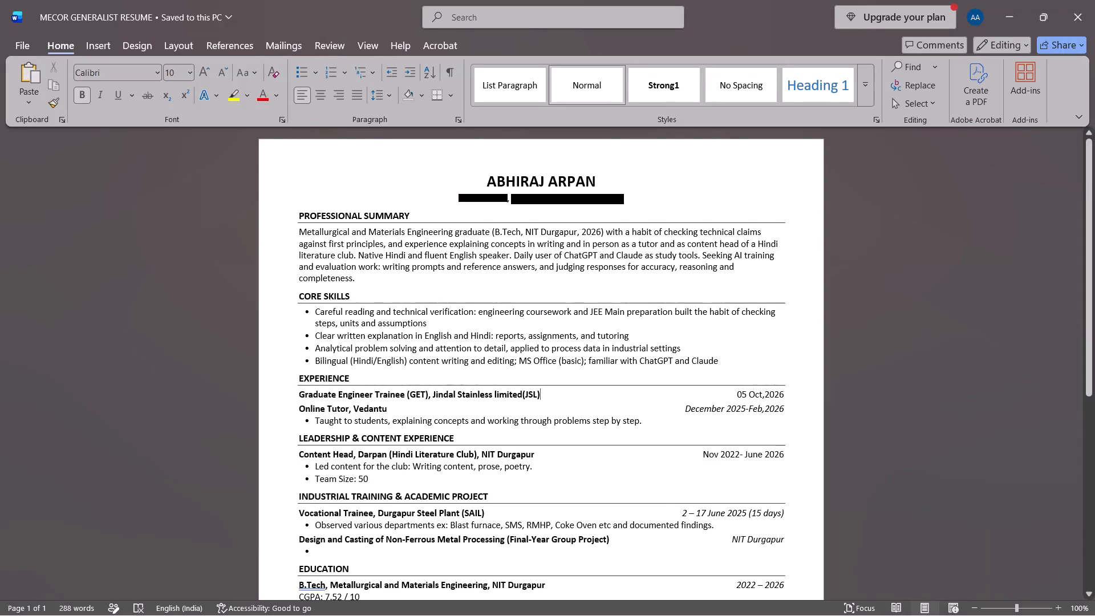
# Replace the comma between the two contact details under the name at the top of the resume with "|", spaced on both sides.
pyautogui.hscroll(1, 255, 343)
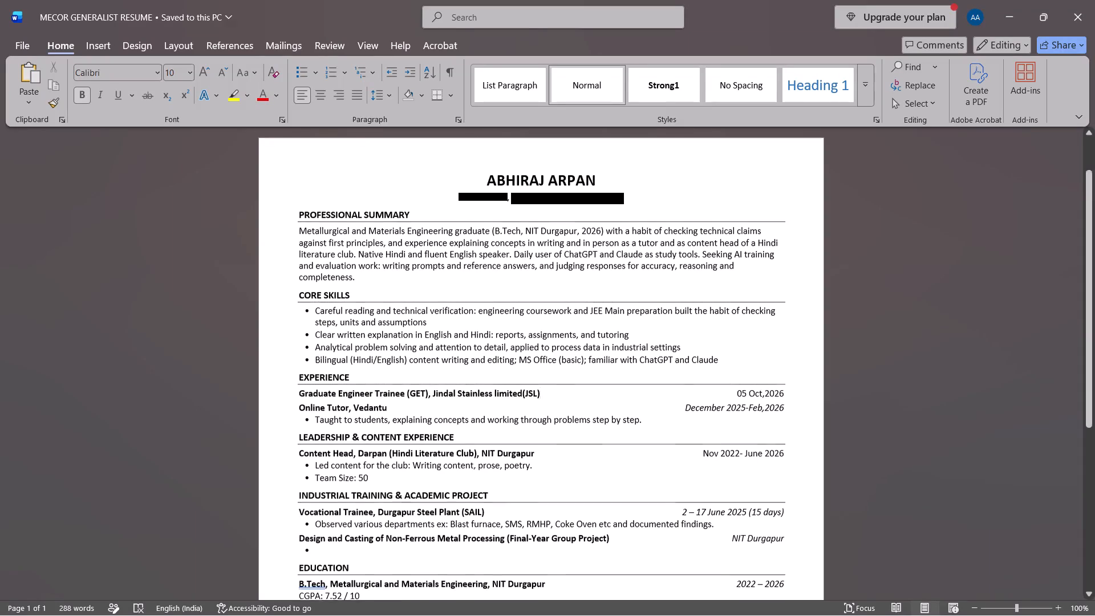
pyautogui.hscroll(1, 255, 343)
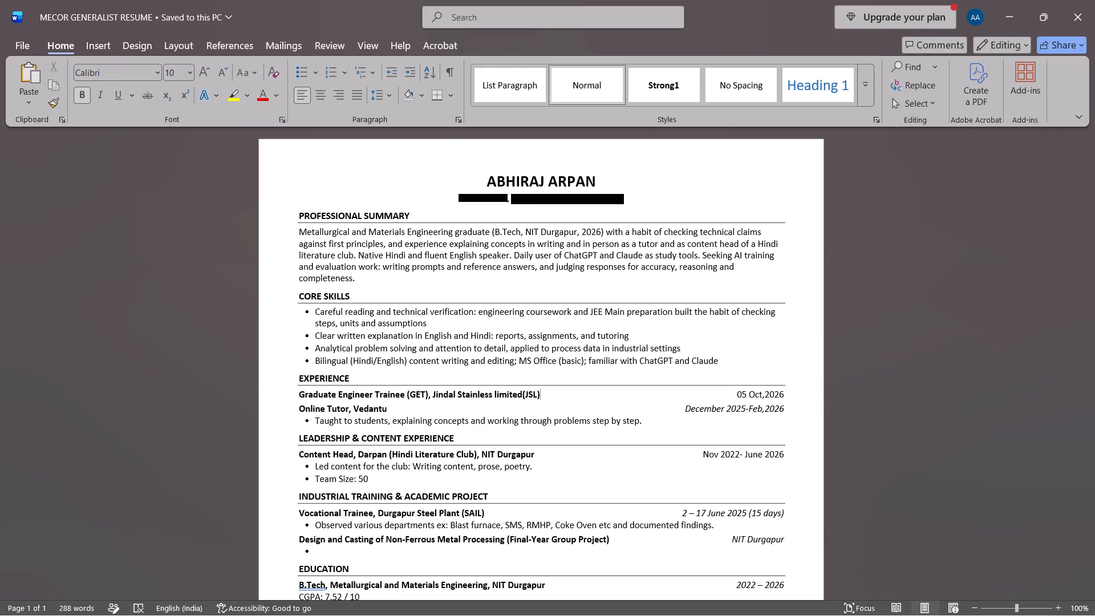
pyautogui.scroll(-1, 255, 343)
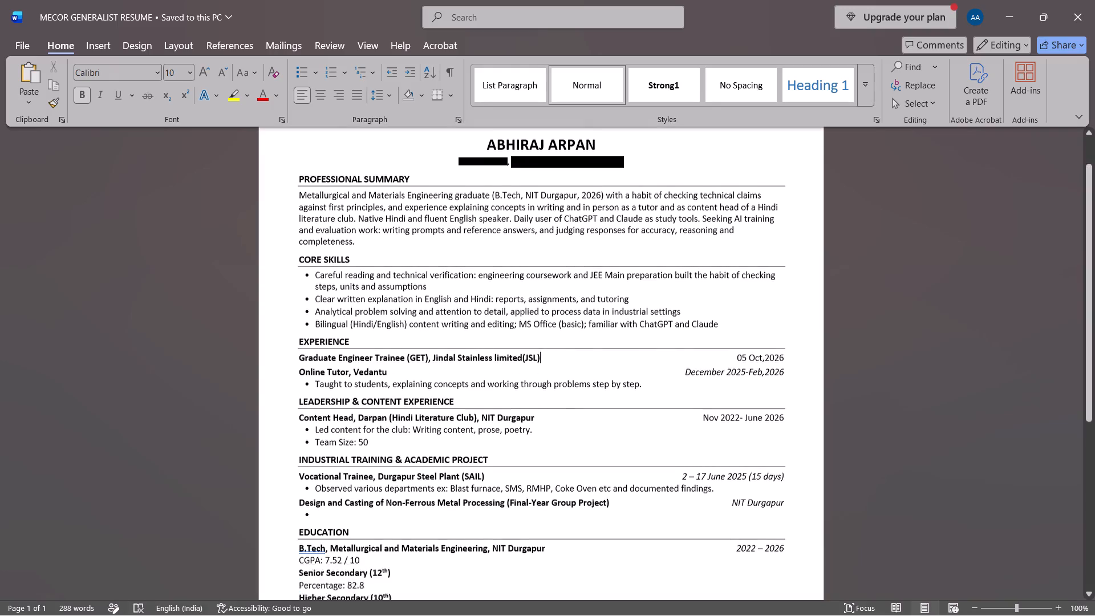
pyautogui.scroll(-2, 255, 343)
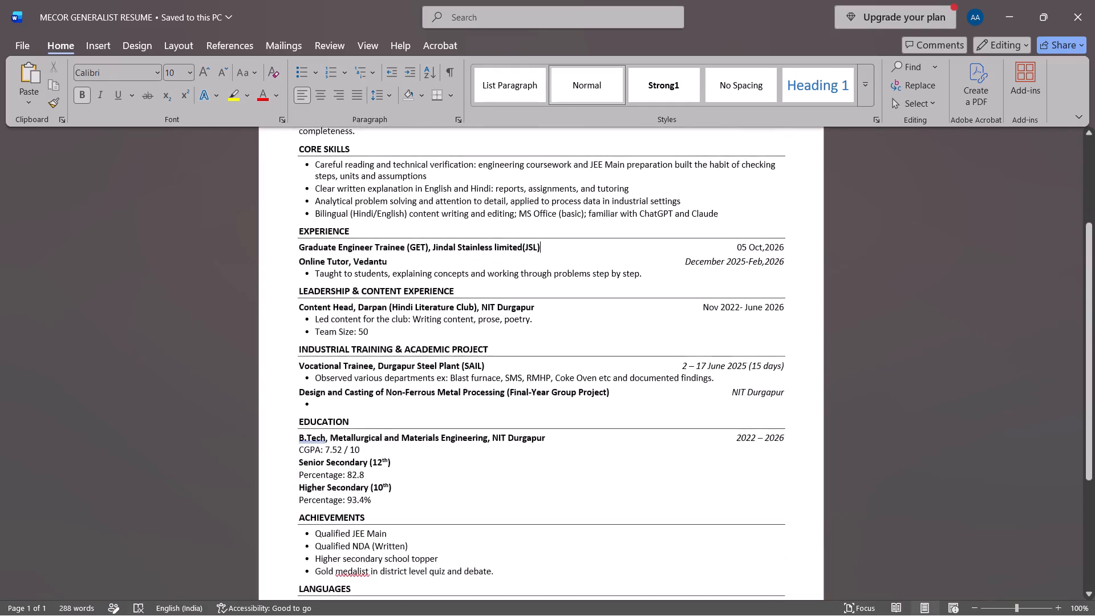
pyautogui.scroll(4, 255, 343)
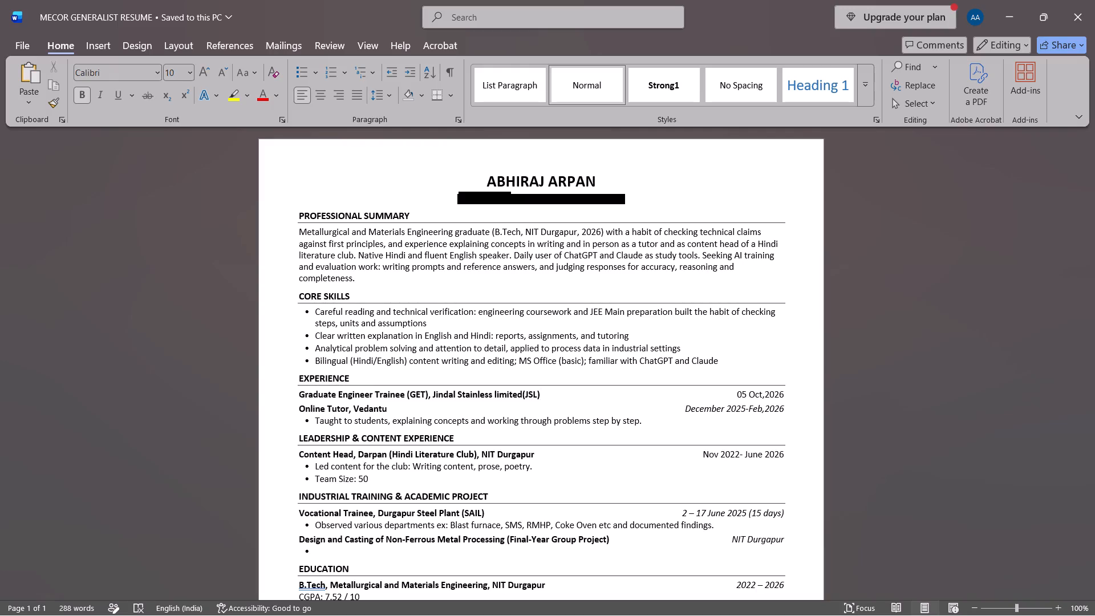
pyautogui.click(511, 200)
pyautogui.press('BackSpace')
pyautogui.press('BackSpace')
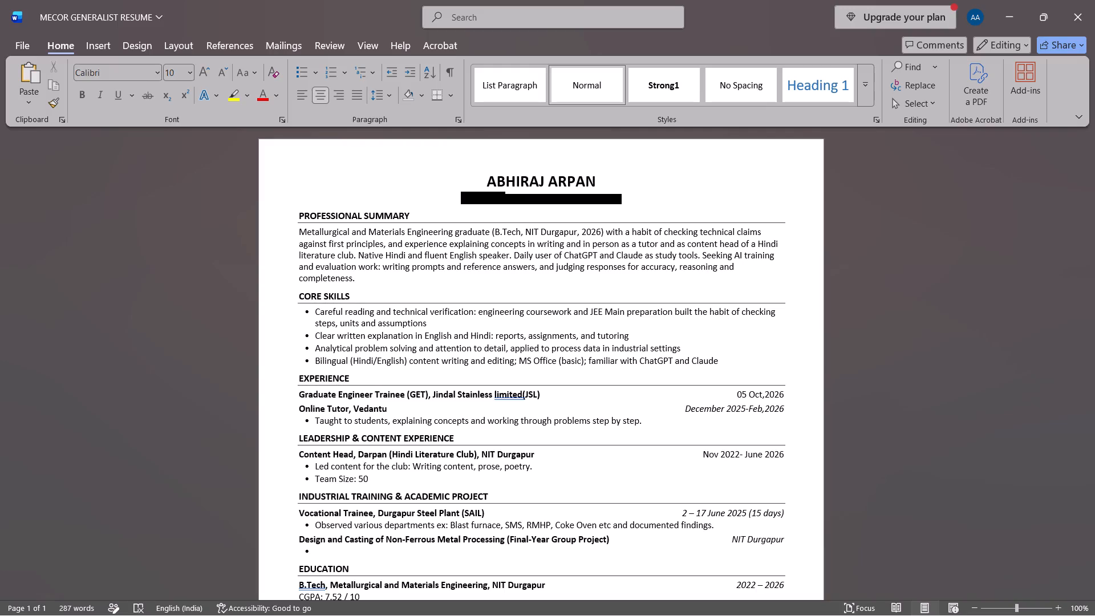
pyautogui.write('|')
pyautogui.press('space')
pyautogui.press('space')
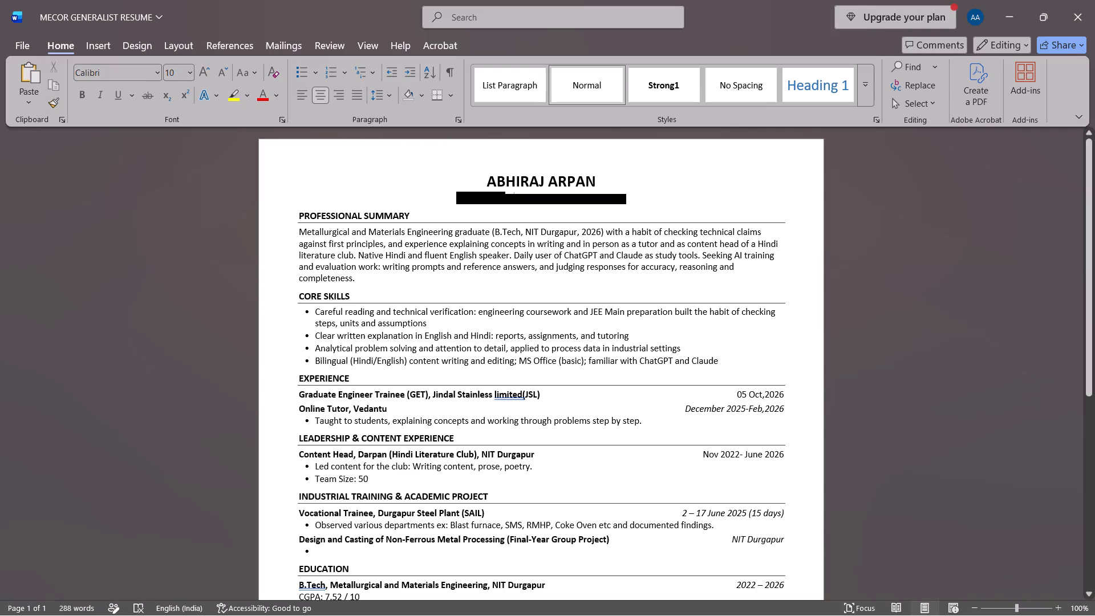
pyautogui.click(505, 198)
pyautogui.press('space')
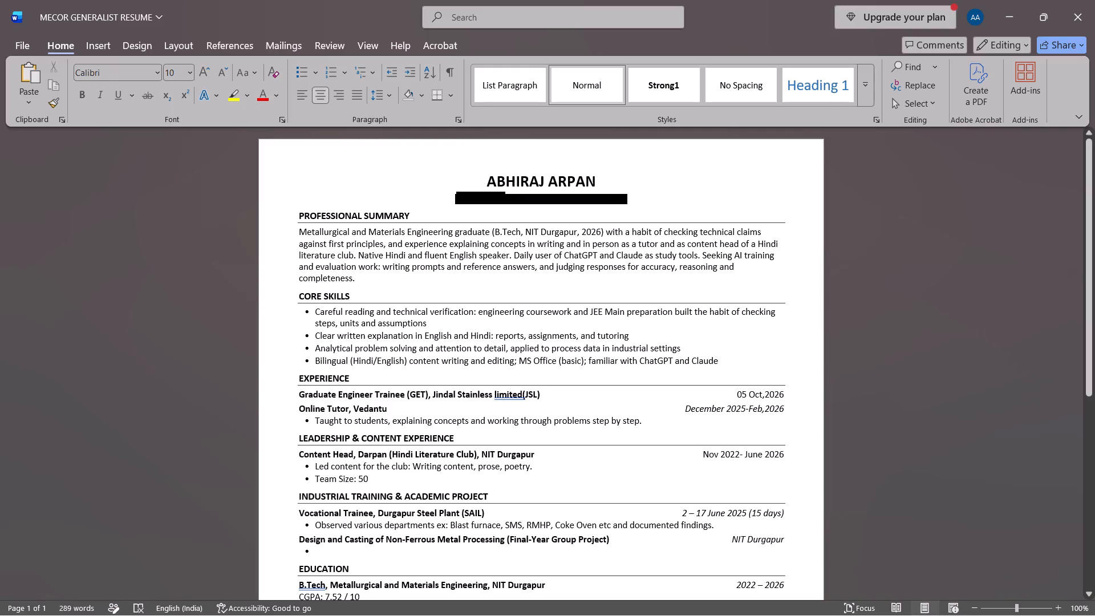
pyautogui.click(516, 200)
pyautogui.press('BackSpace')
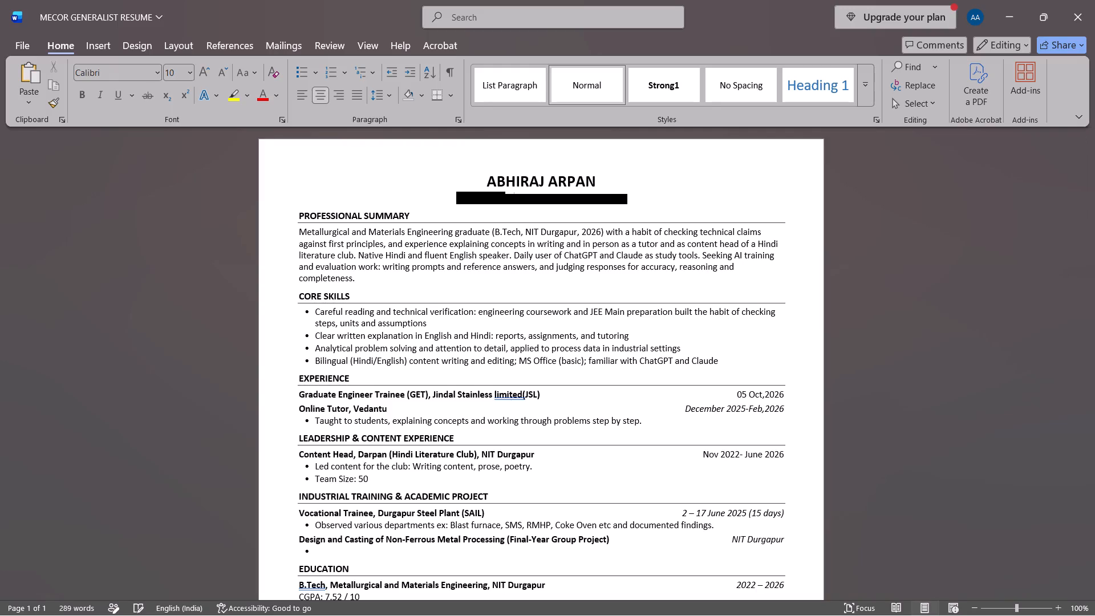
pyautogui.click(432, 202)
# Remove the empty bullet under the "Design and Casting of Non-Ferrous Metal Processing" project entry.
pyautogui.scroll(-1, 432, 202)
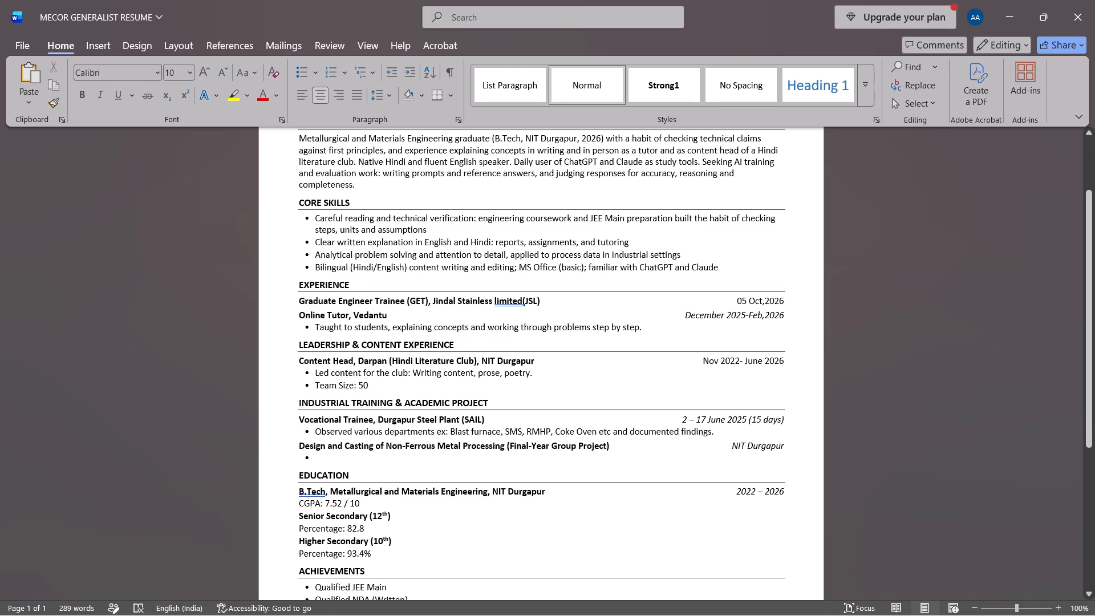
pyautogui.scroll(-1, 350, 278)
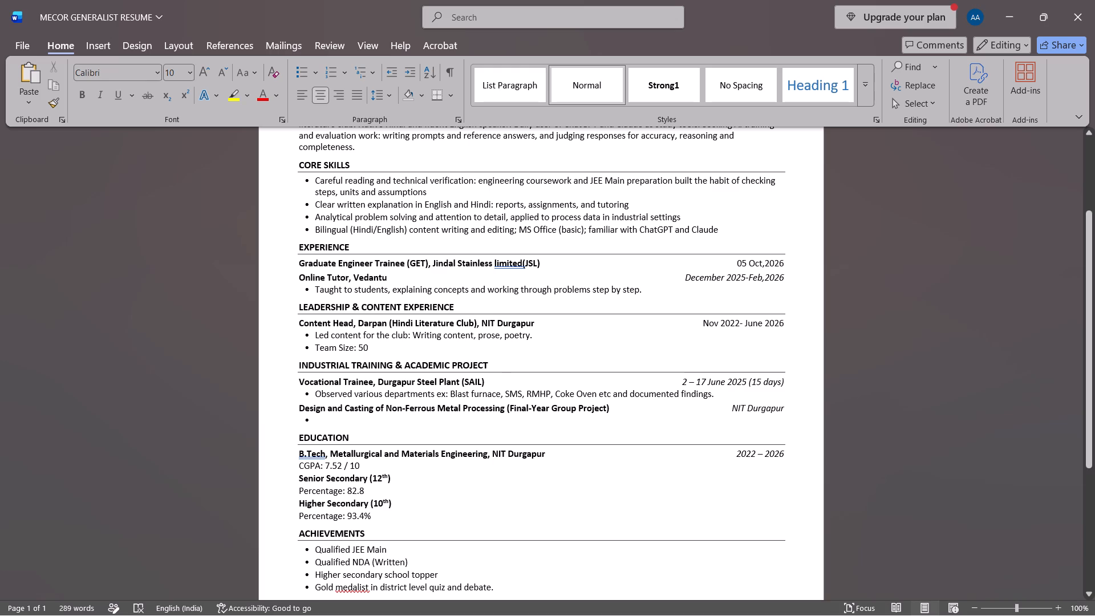
pyautogui.scroll(-1, 335, 327)
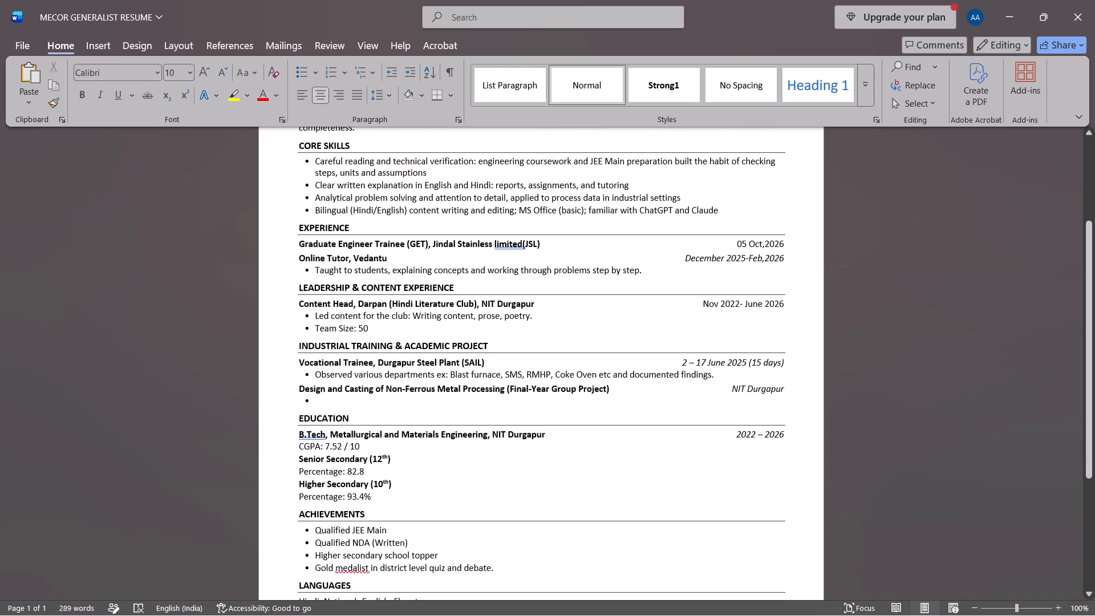
pyautogui.scroll(-1, 370, 337)
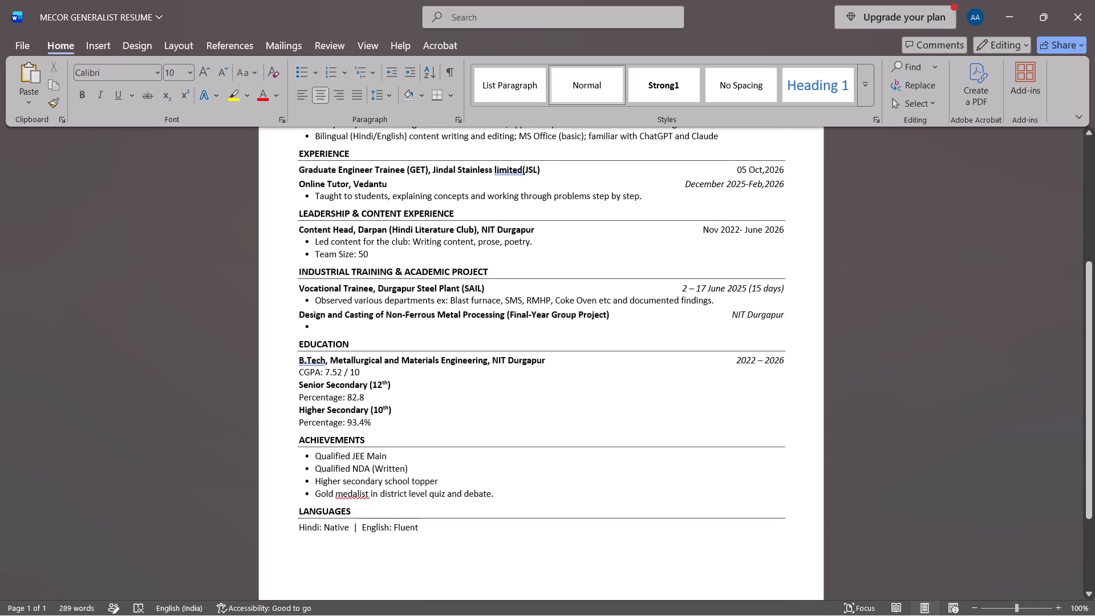
pyautogui.click(313, 329)
pyautogui.press('BackSpace')
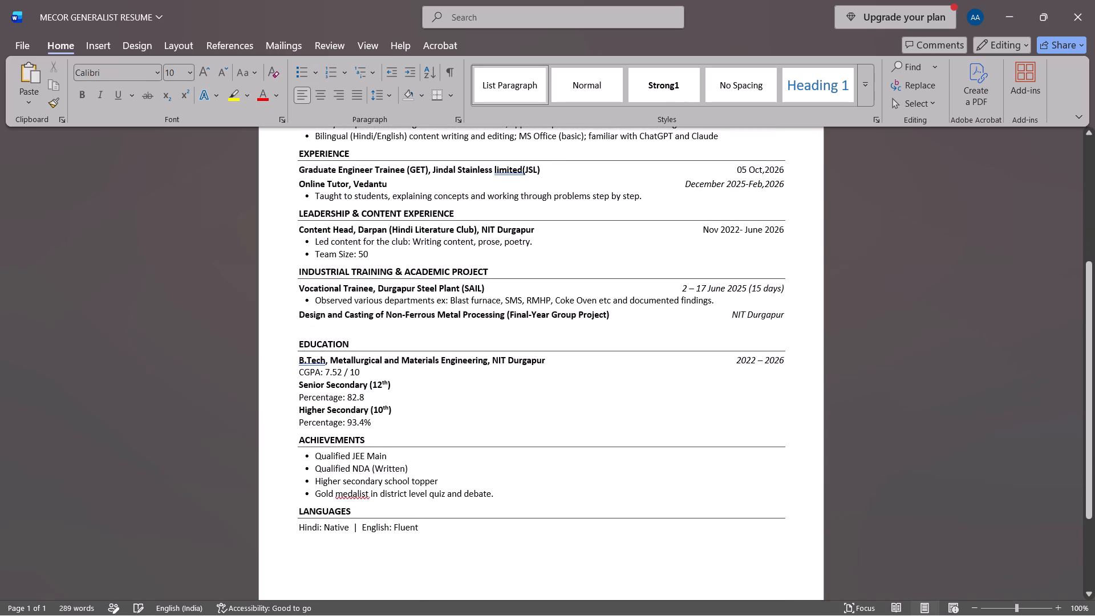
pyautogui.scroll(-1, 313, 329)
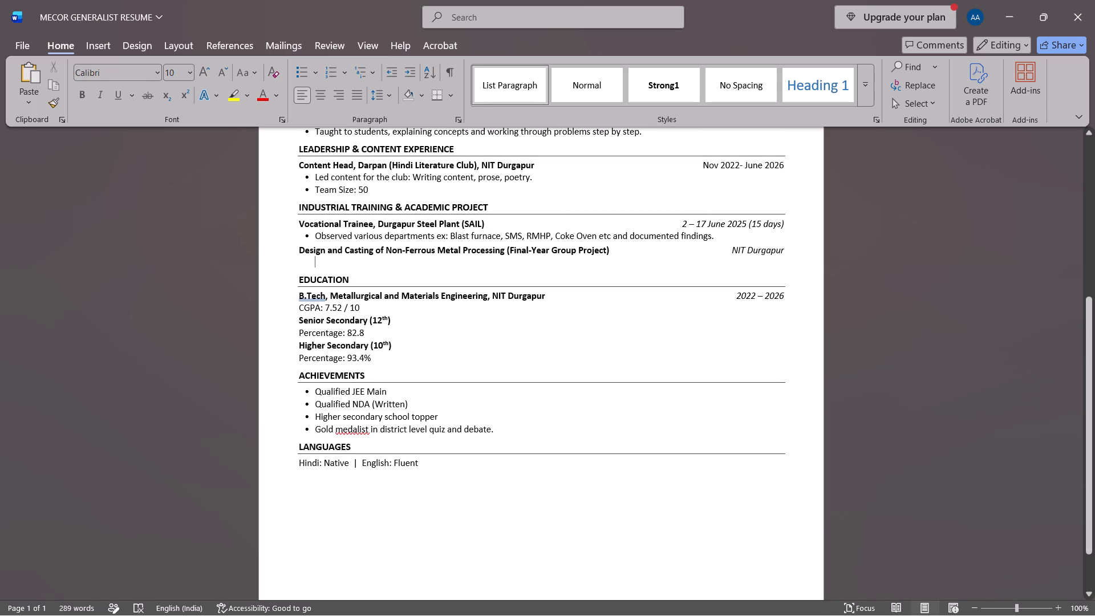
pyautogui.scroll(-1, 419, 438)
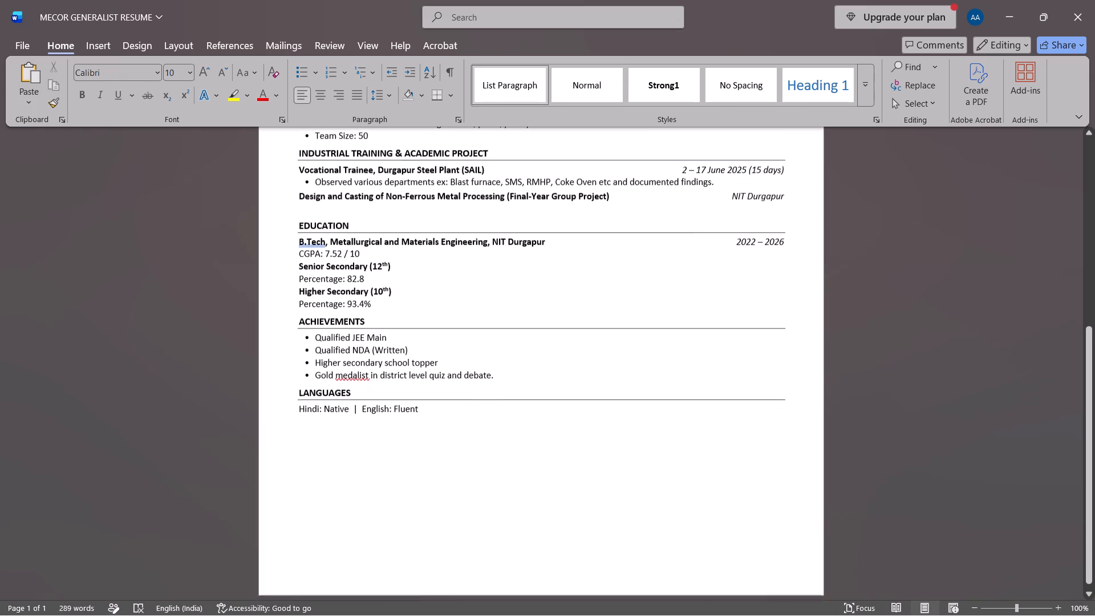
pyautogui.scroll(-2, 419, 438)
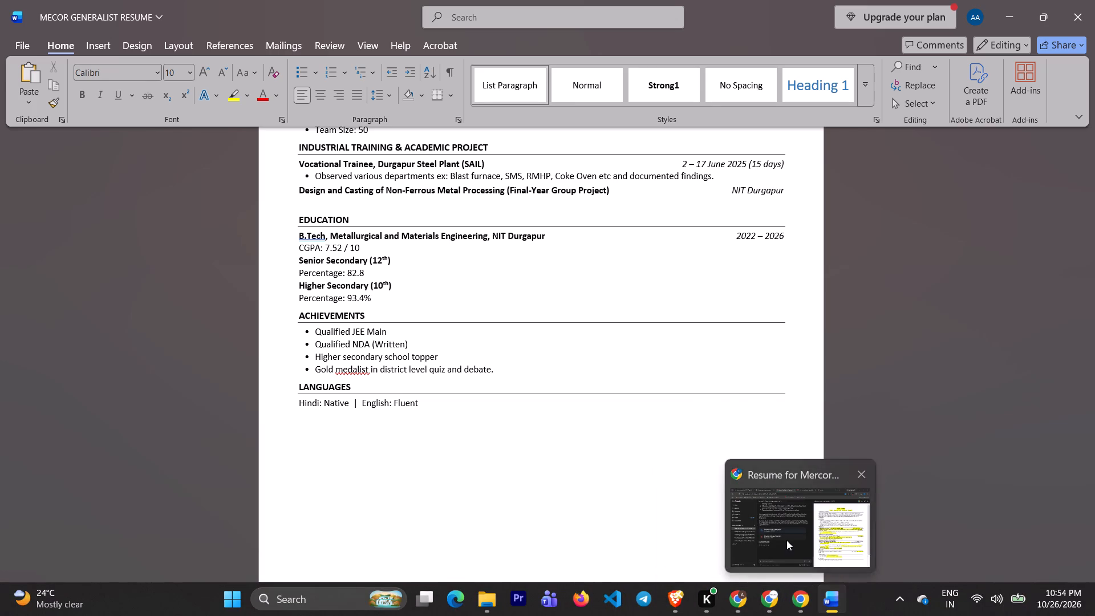
# Switch to Chrome, search Google for "WORD TO PDF" in a new tab and open iLovePDF's Word to PDF converter.
pyautogui.click(786, 540)
pyautogui.click(852, 18)
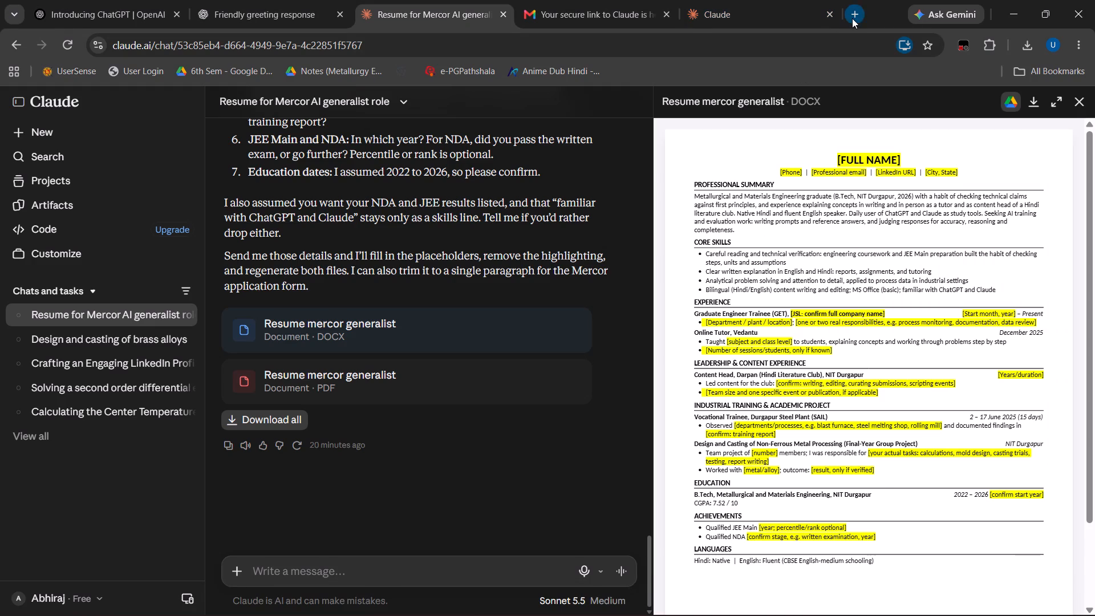
pyautogui.click(556, 286)
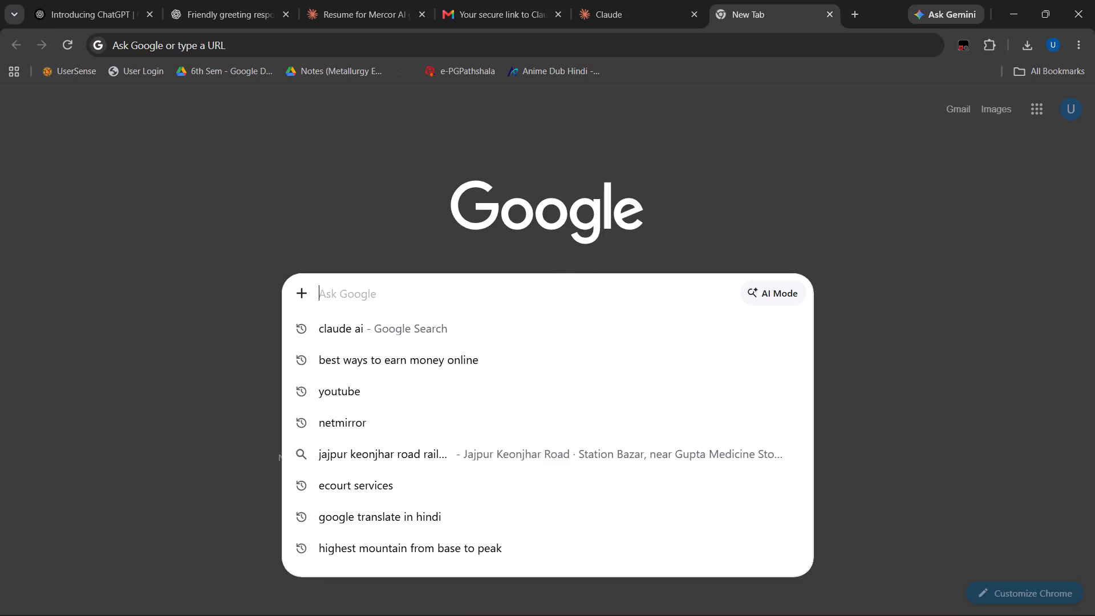
pyautogui.write('WORD TO')
pyautogui.press('space')
pyautogui.write('PDF')
pyautogui.press('Return')
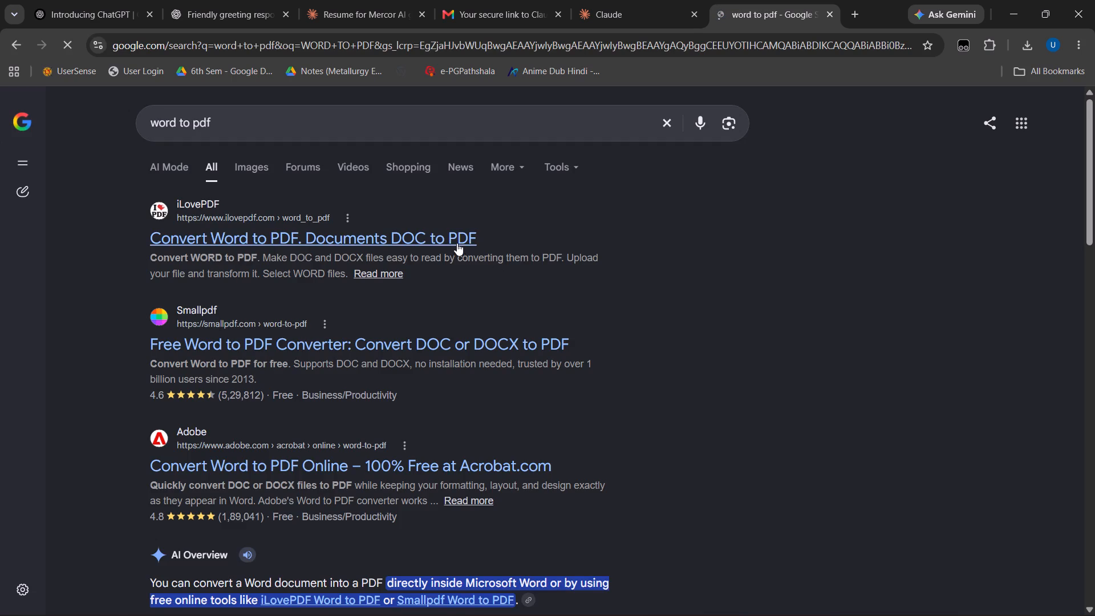
pyautogui.click(445, 239)
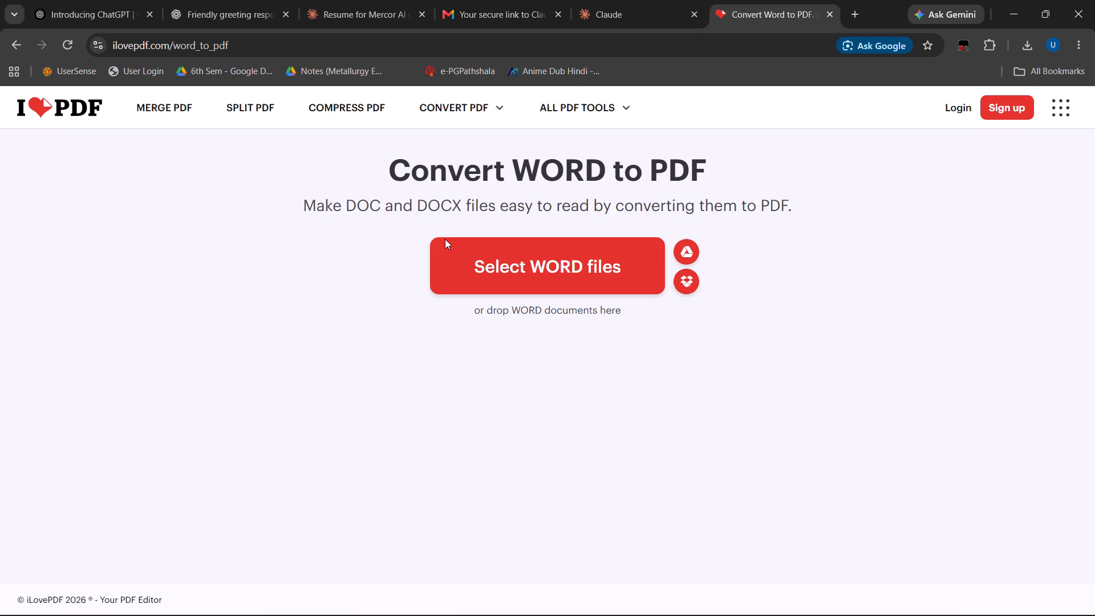
# Start selecting a Word file for conversion and look through the Downloads and Documents folders for the saved resume.
pyautogui.click(472, 269)
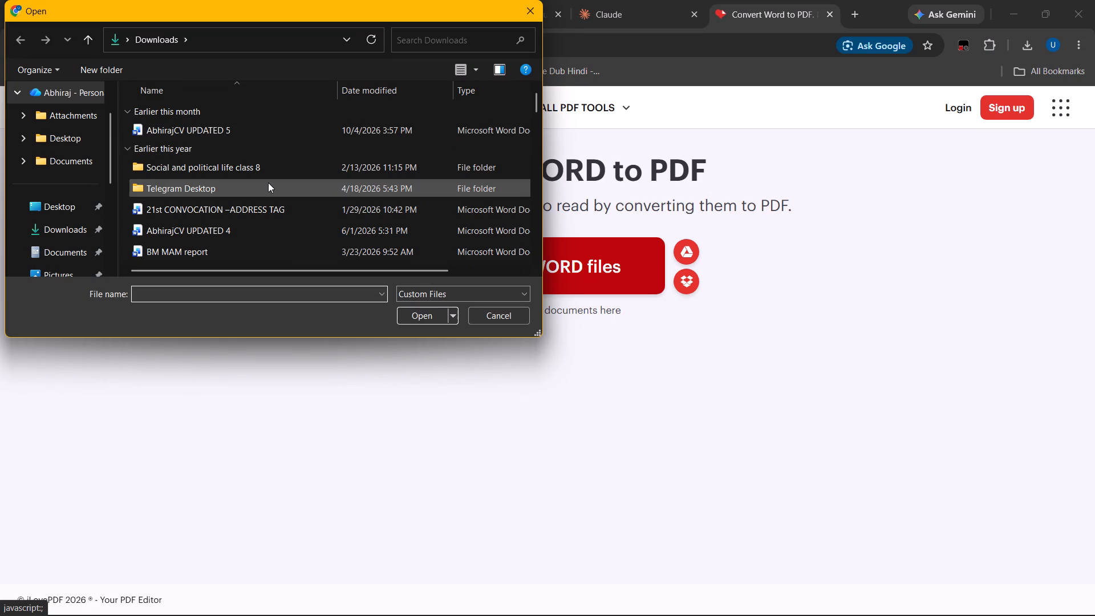
pyautogui.doubleClick(86, 221)
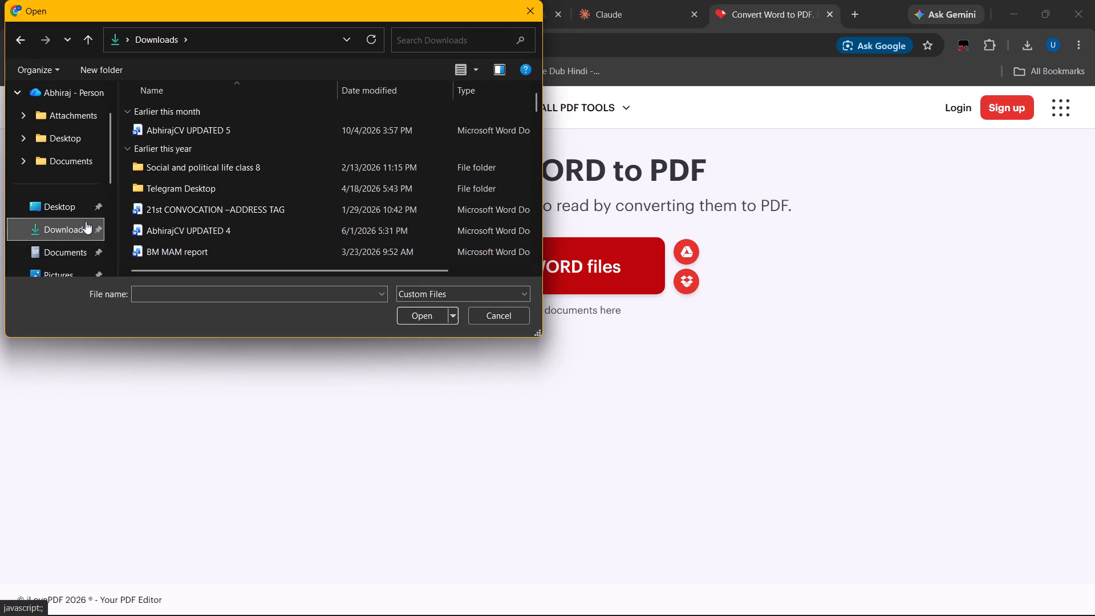
pyautogui.doubleClick(67, 225)
pyautogui.scroll(-1, 158, 209)
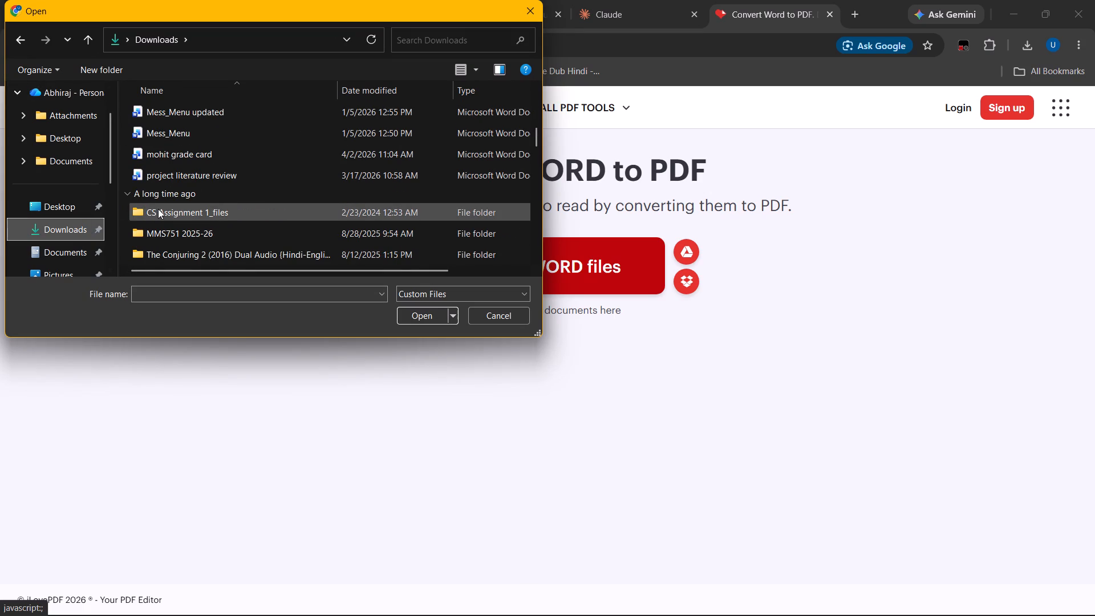
pyautogui.scroll(7, 158, 209)
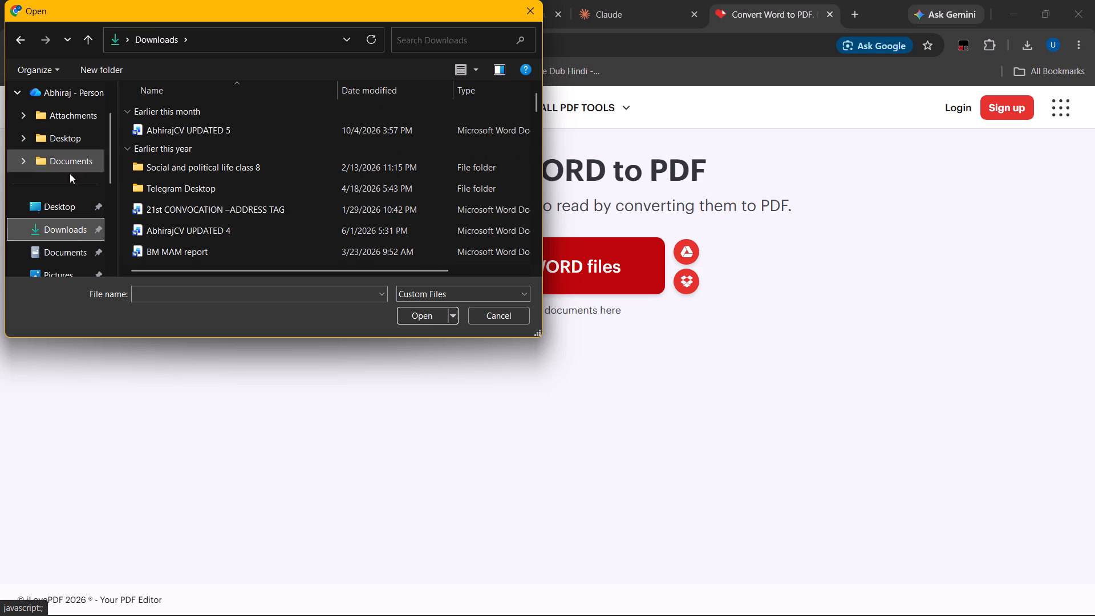
pyautogui.click(78, 253)
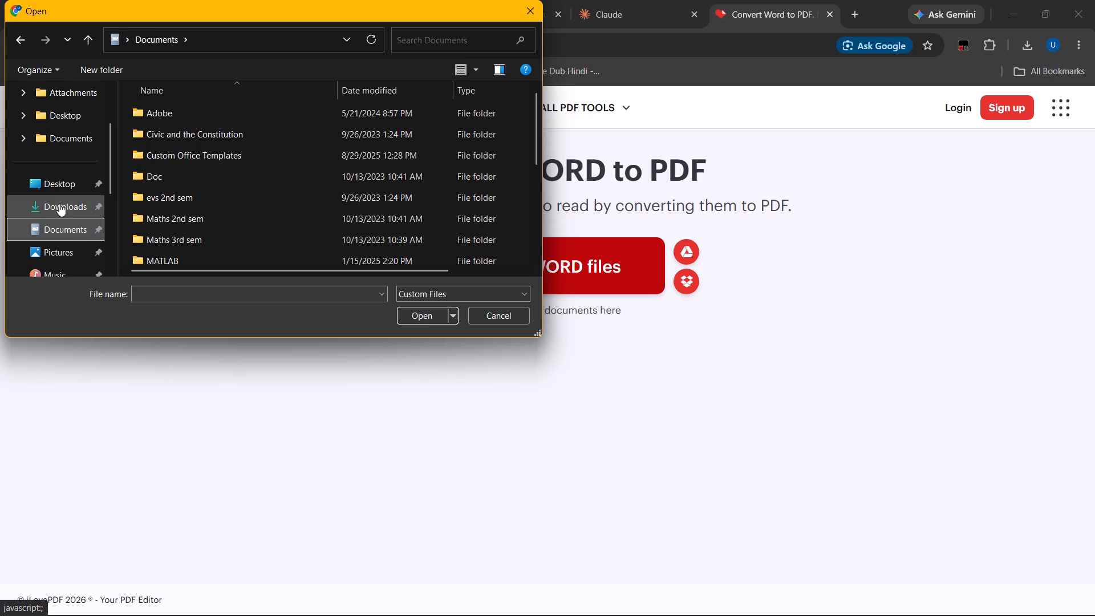
pyautogui.click(59, 204)
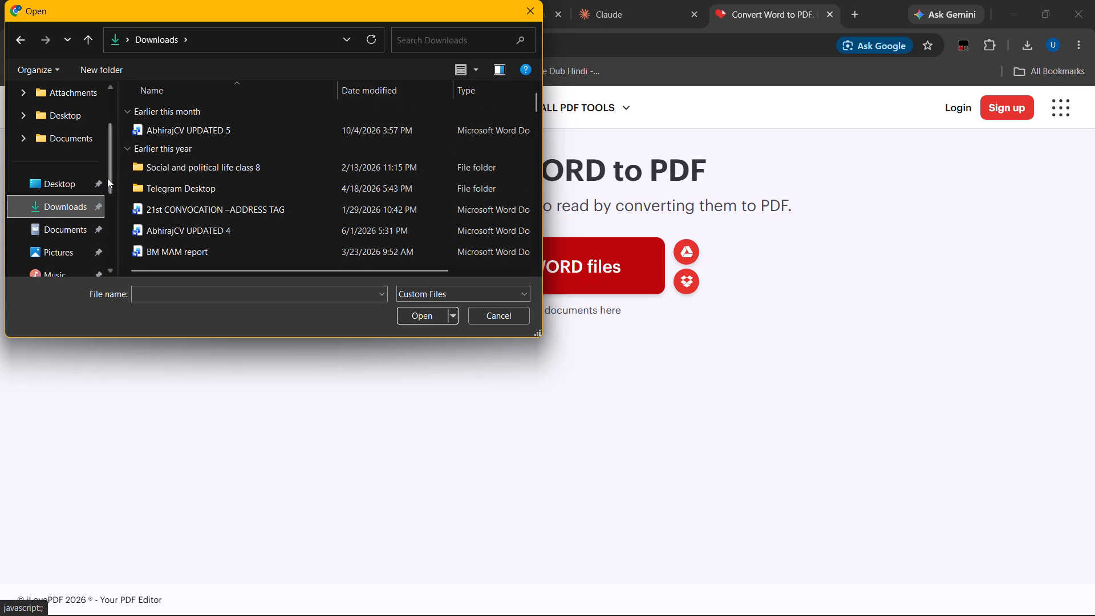
# Search the Home location for the resume file with "MECOR" and then with the spelling "MERCOR".
pyautogui.scroll(2, 107, 178)
pyautogui.click(58, 103)
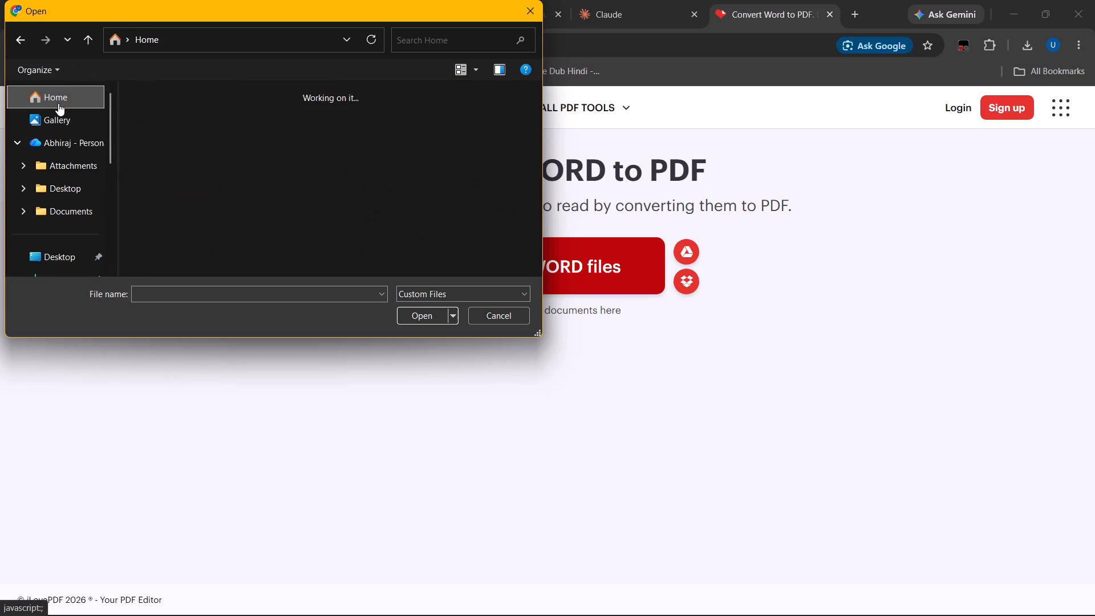
pyautogui.click(409, 38)
pyautogui.write('MECOR')
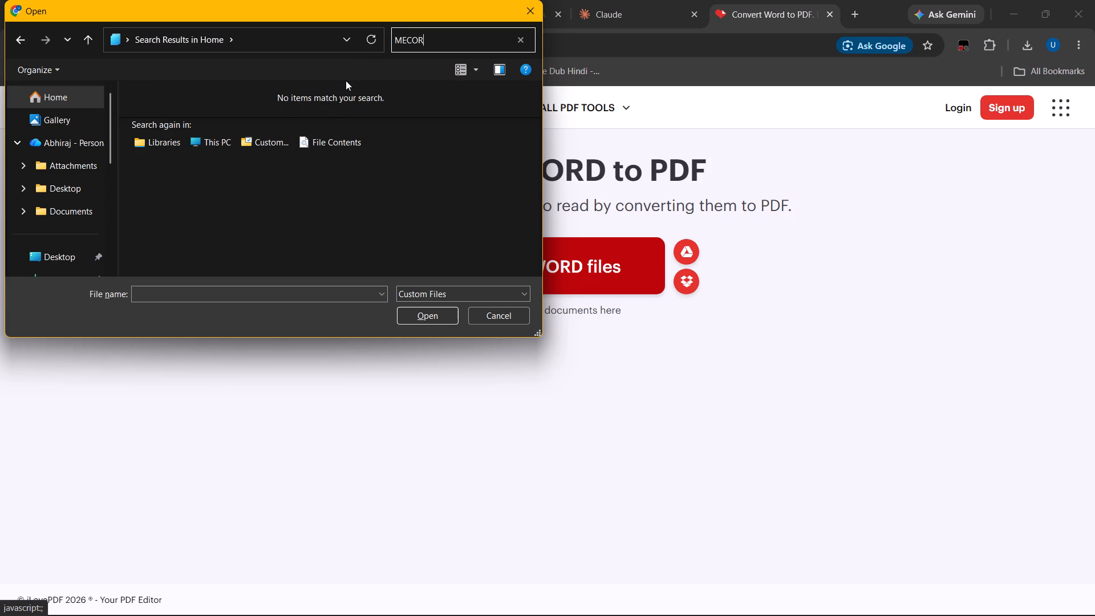
pyautogui.click(408, 43)
pyautogui.press('r')
pyautogui.scroll(4, 254, 106)
pyautogui.scroll(-3, 254, 106)
pyautogui.scroll(5, 254, 106)
# Repeat the file search with "MERCOR", shorten it to "MER" and look through the matching files for the resume.
pyautogui.click(436, 40)
pyautogui.press('BackSpace')
pyautogui.press('BackSpace')
pyautogui.press('BackSpace')
pyautogui.press('BackSpace')
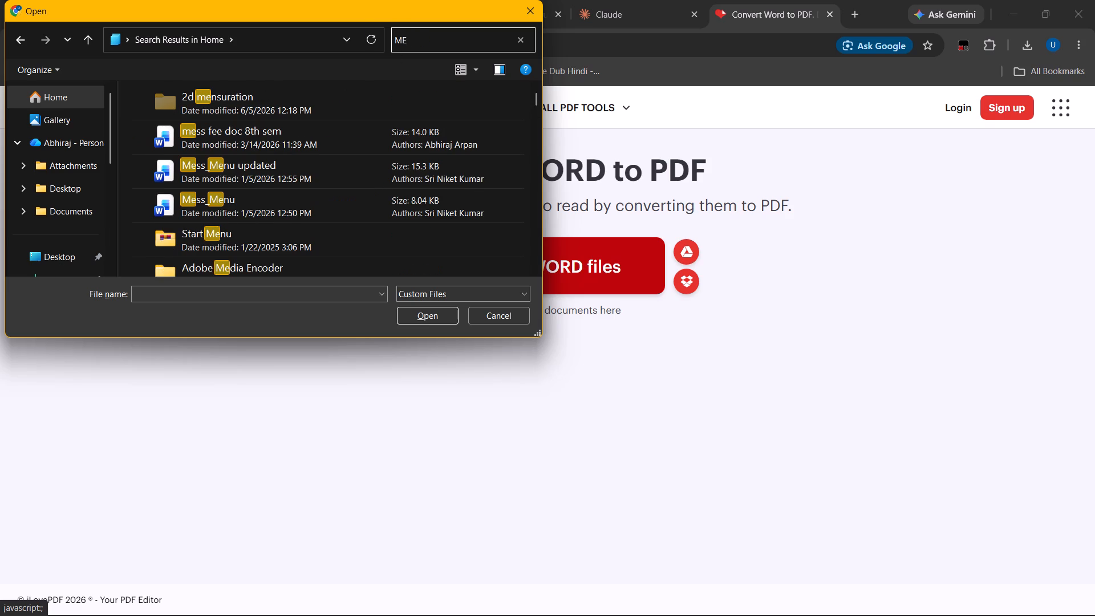
pyautogui.write('RCOR')
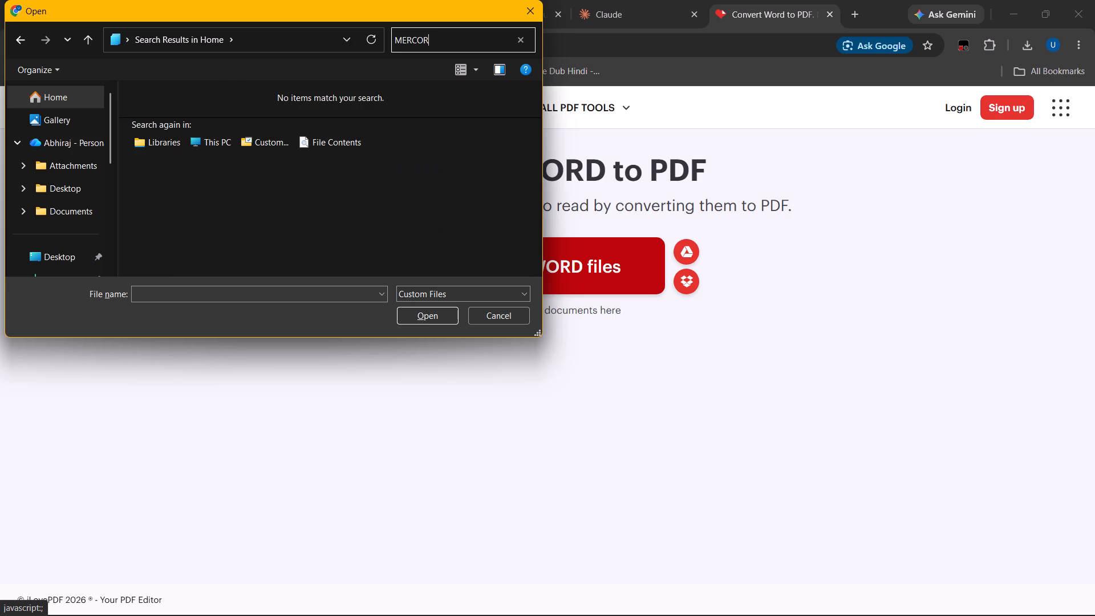
pyautogui.press('BackSpace')
pyautogui.press('BackSpace')
pyautogui.press('BackSpace')
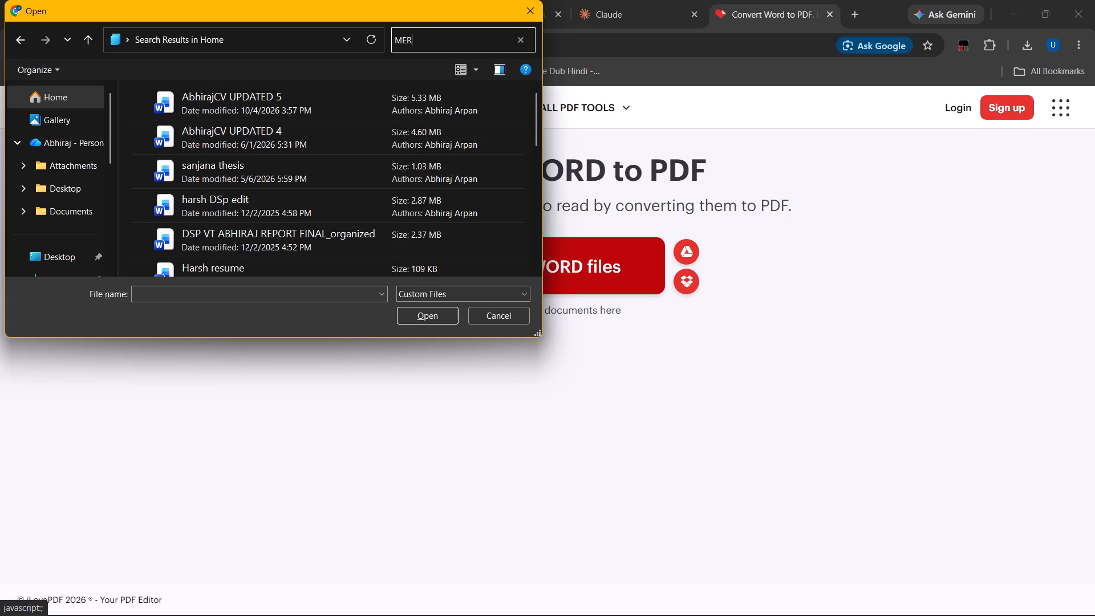
pyautogui.scroll(-1, 313, 202)
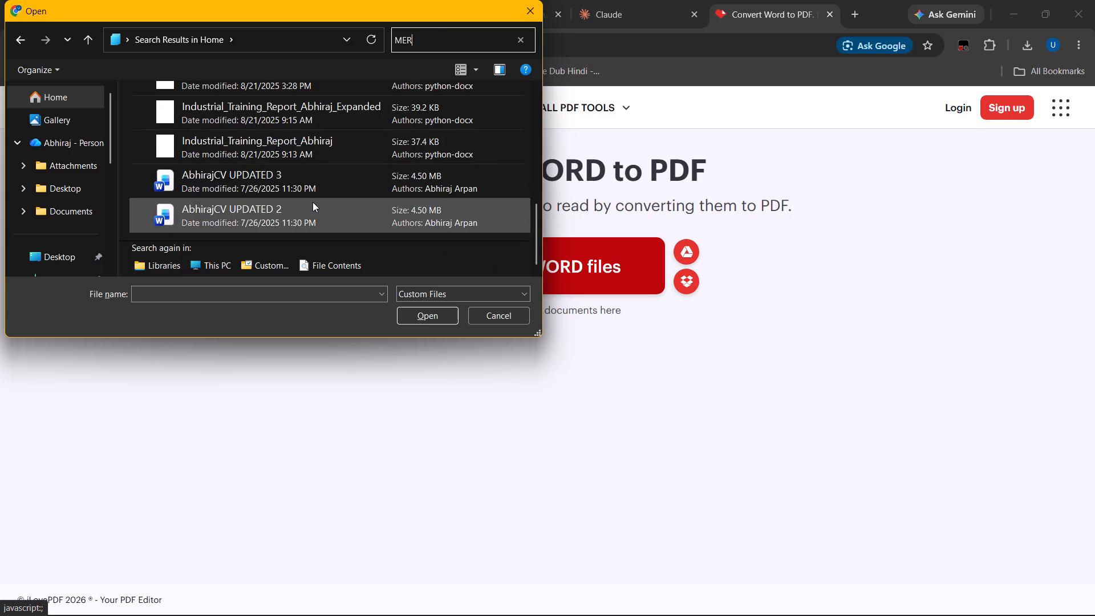
pyautogui.scroll(-2, 313, 202)
# Check the personal OneDrive folder for the resume and close the file chooser without selecting a file.
pyautogui.click(59, 146)
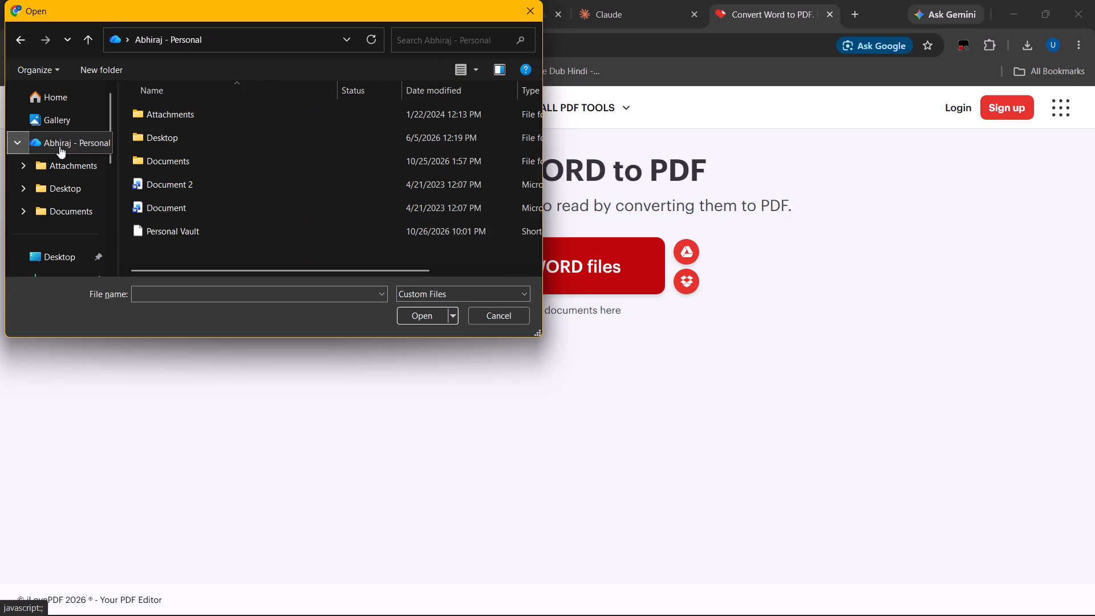
pyautogui.scroll(-2, 165, 191)
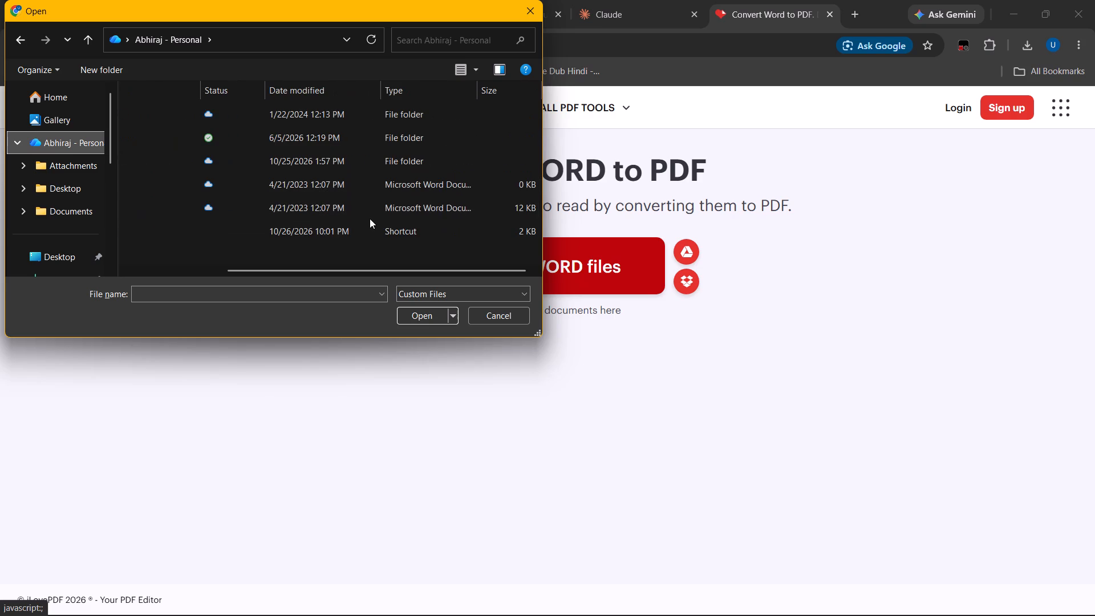
pyautogui.click(524, 9)
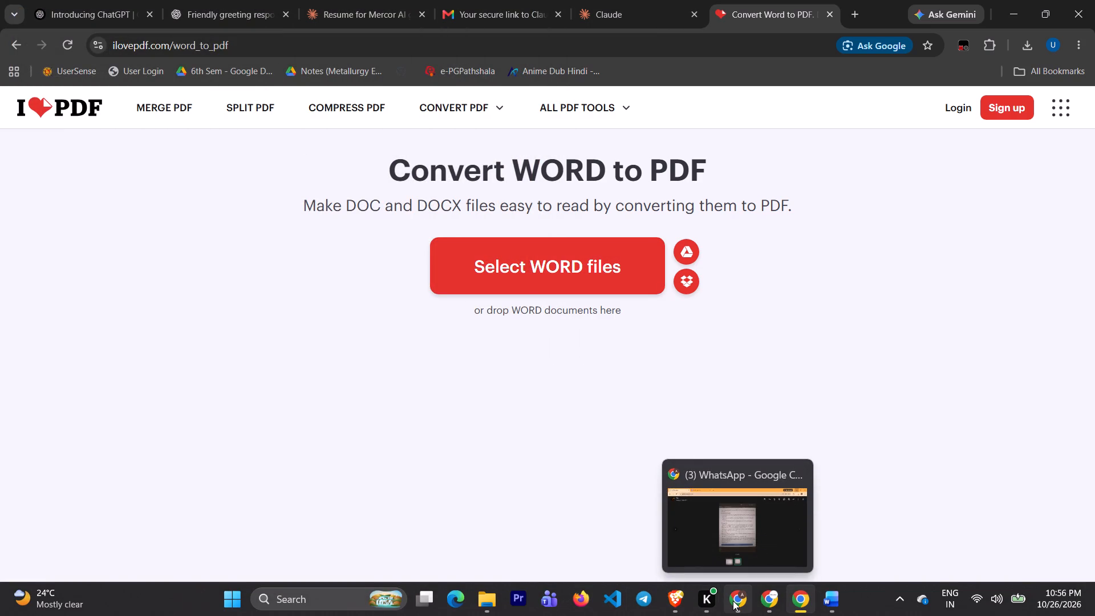
# Switch to Word and save the MECOR GENERALIST RESUME document.
pyautogui.click(743, 534)
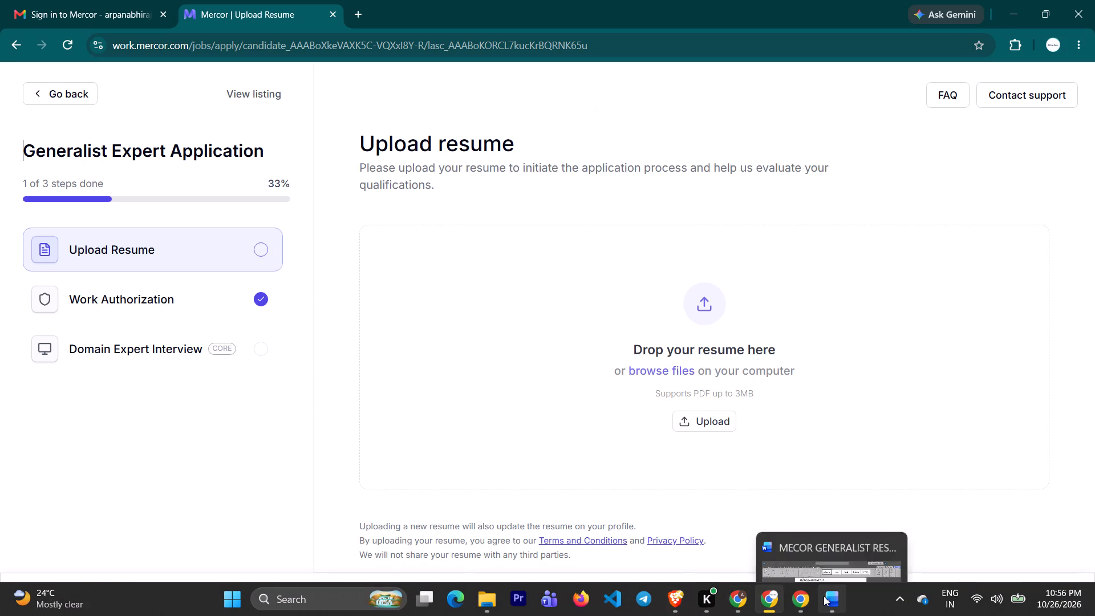
pyautogui.click(816, 514)
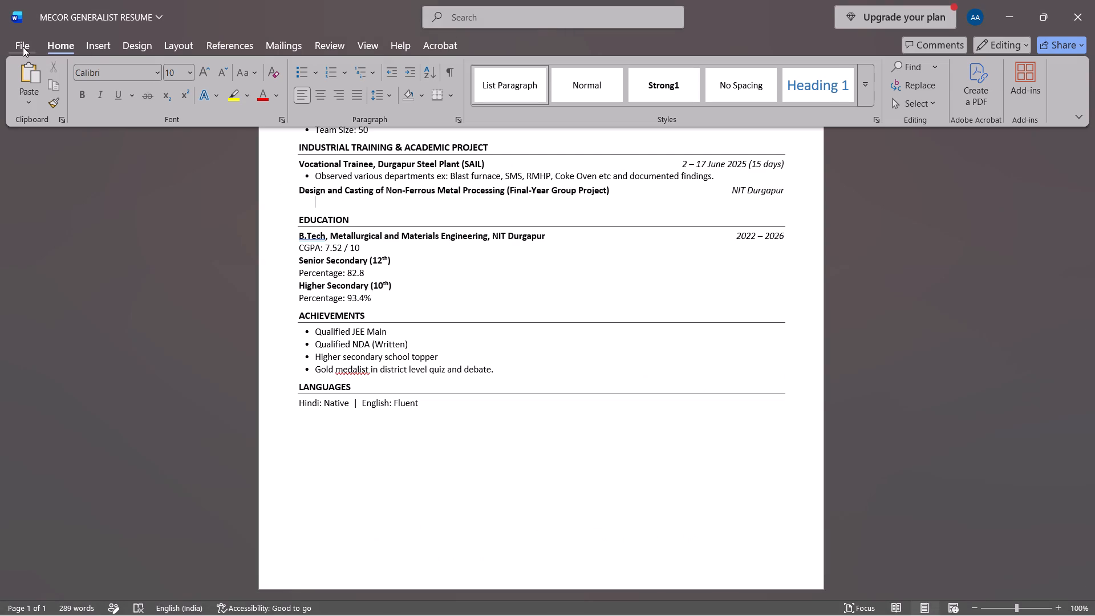
pyautogui.click(23, 47)
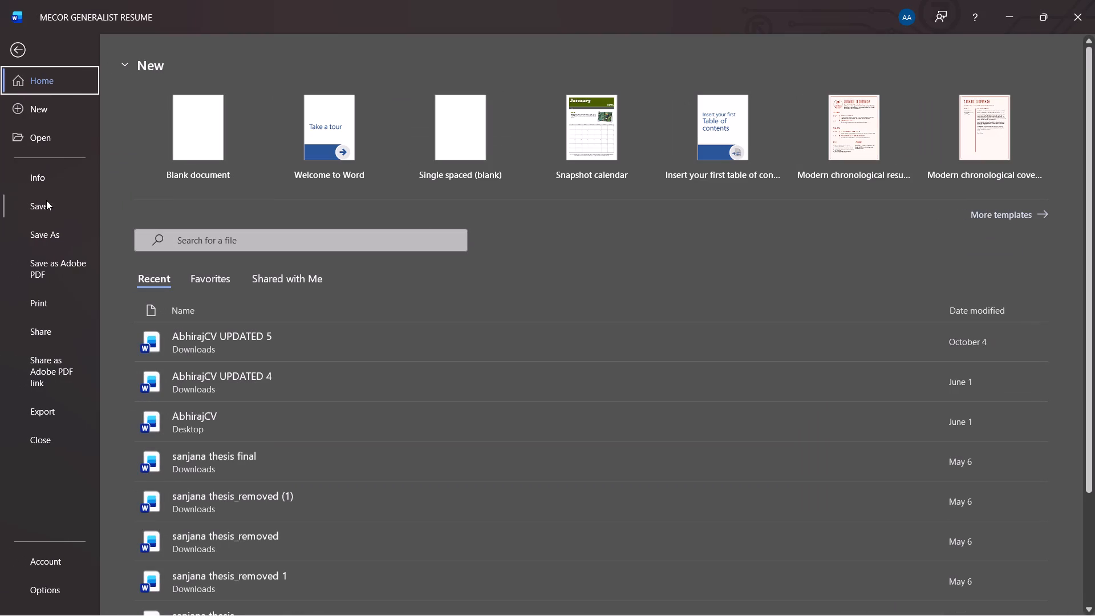
pyautogui.click(46, 204)
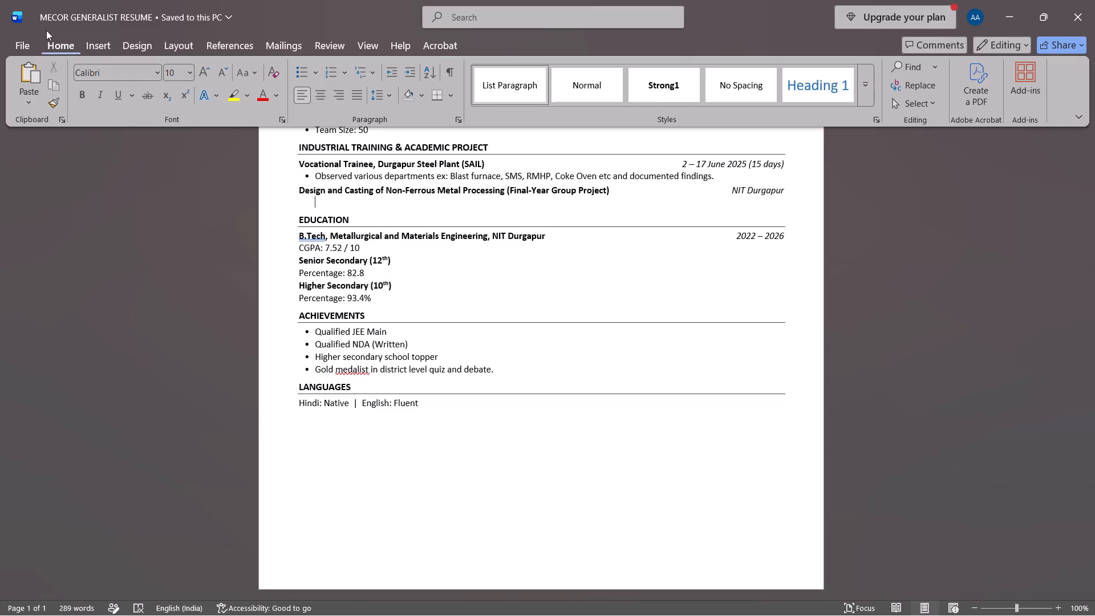
# Save a copy of MECOR GENERALIST RESUME on this PC in the Downloads folder.
pyautogui.click(21, 47)
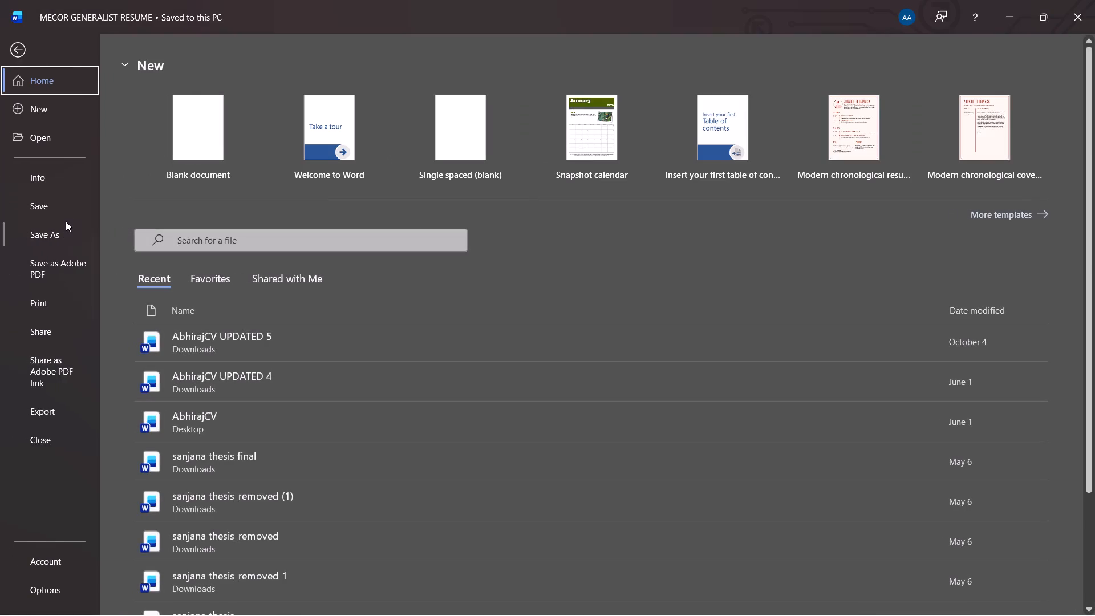
pyautogui.click(66, 221)
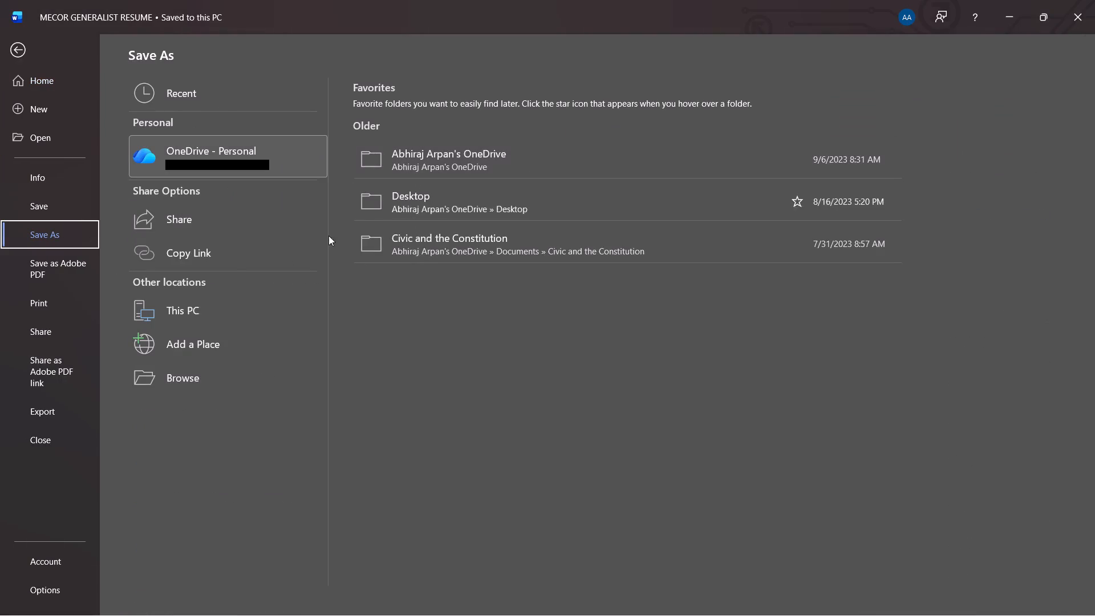
pyautogui.doubleClick(205, 301)
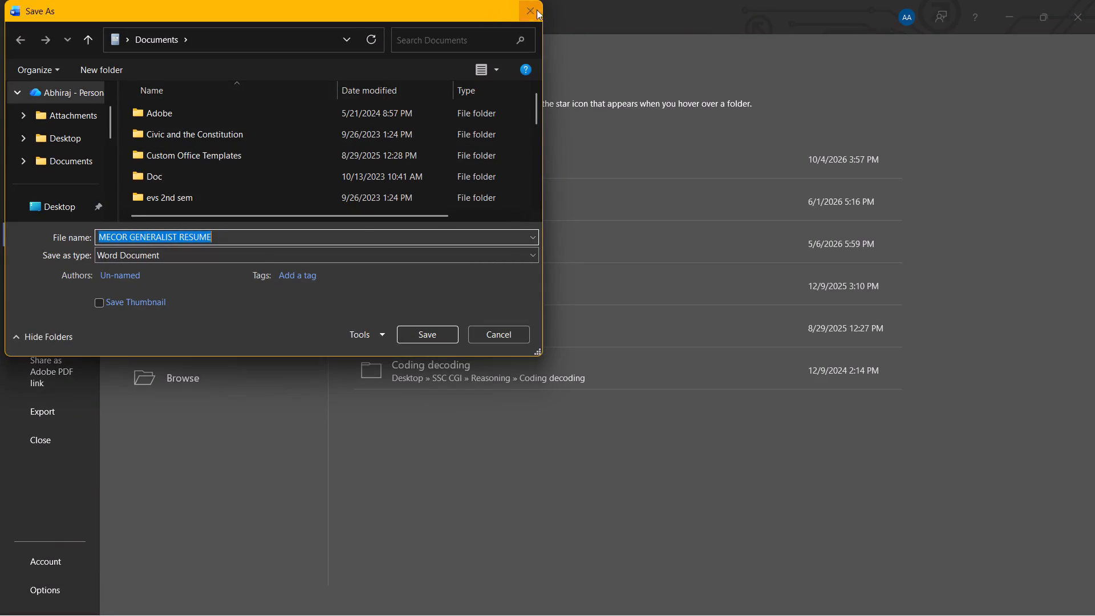
pyautogui.click(538, 10)
pyautogui.doubleClick(465, 160)
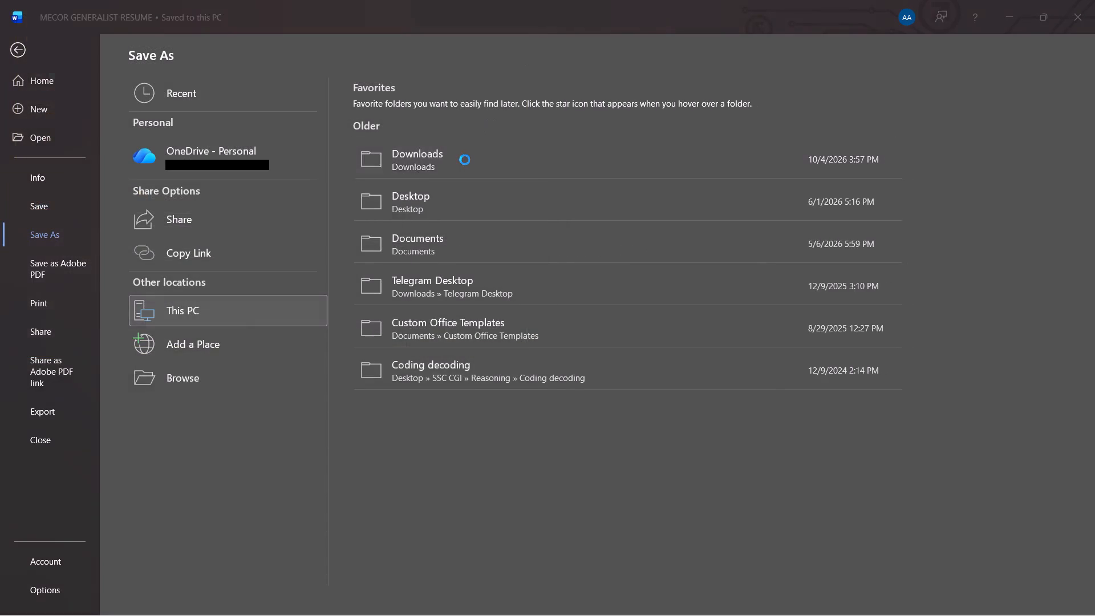
pyautogui.click(409, 327)
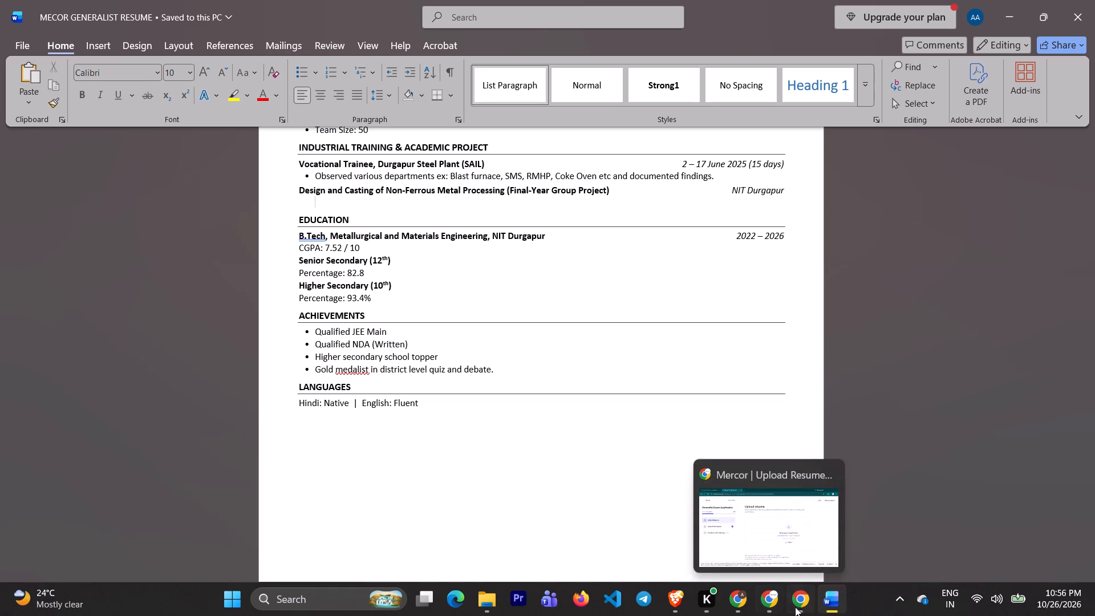
# Switch back to iLovePDF in Chrome, convert MECOR GENERALIST RESUME from Downloads to PDF and download it.
pyautogui.click(794, 524)
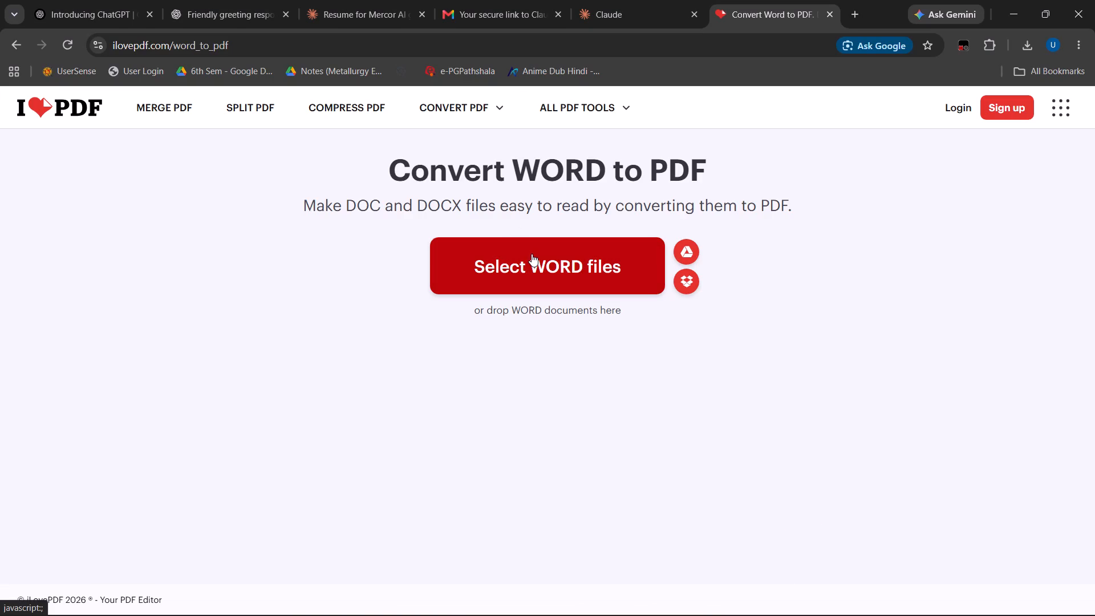
pyautogui.click(532, 254)
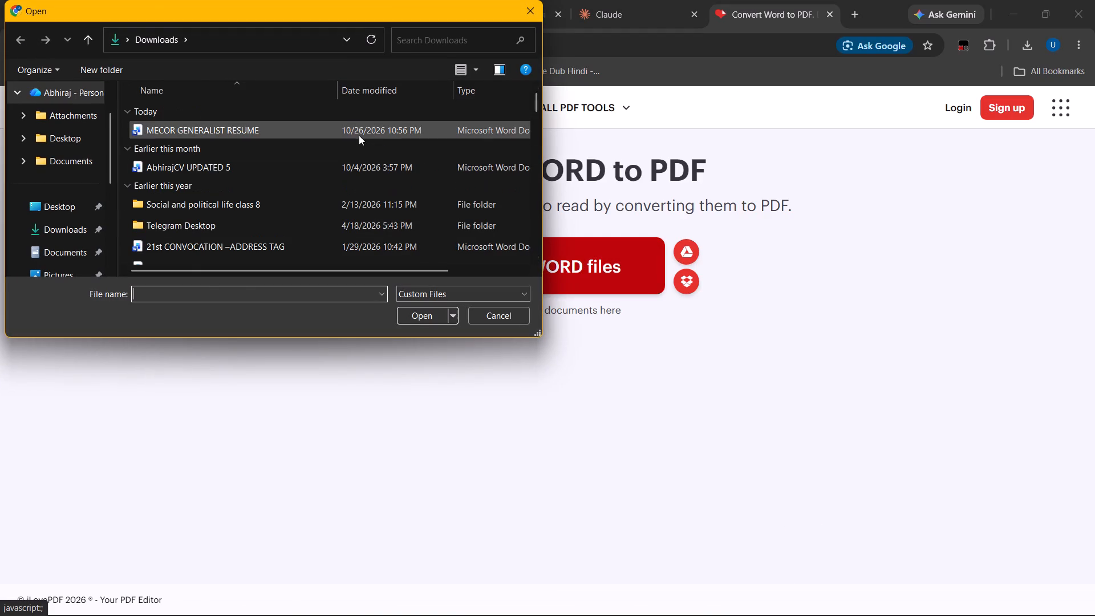
pyautogui.doubleClick(359, 135)
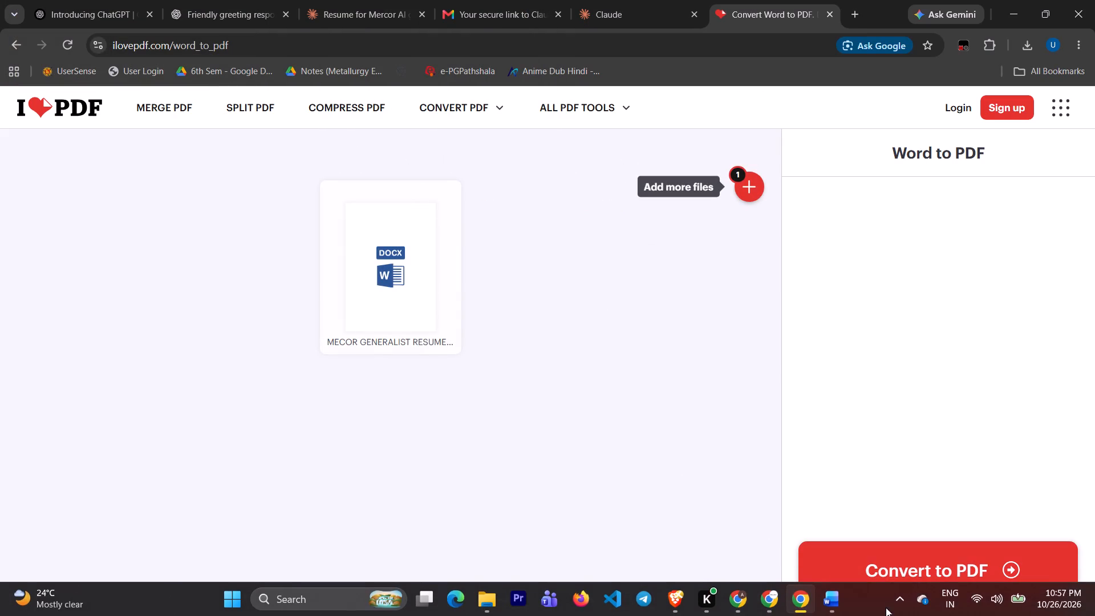
pyautogui.click(902, 550)
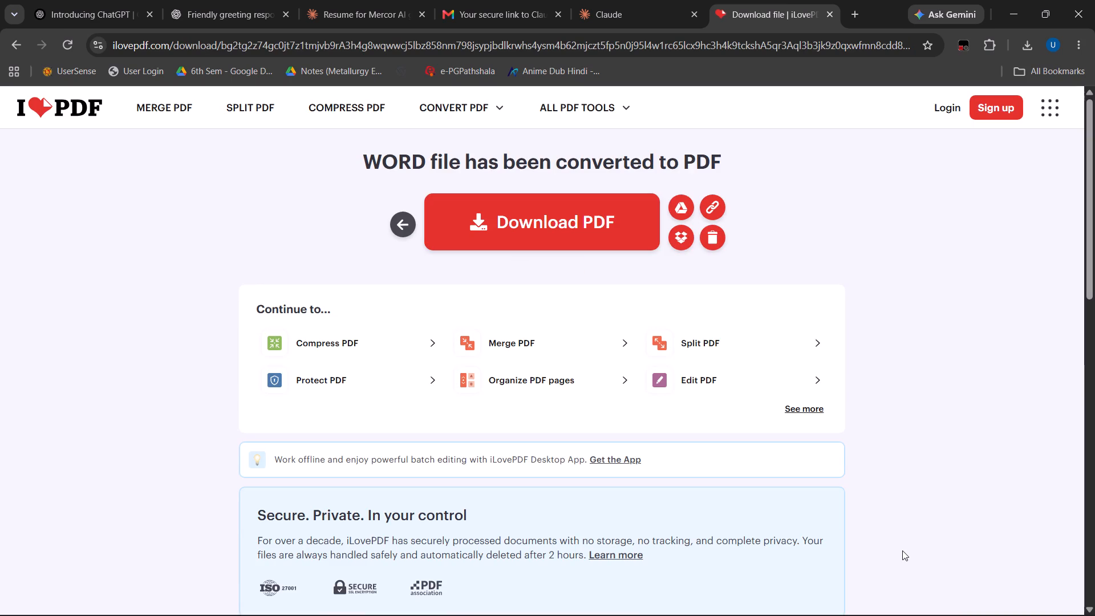
pyautogui.click(598, 244)
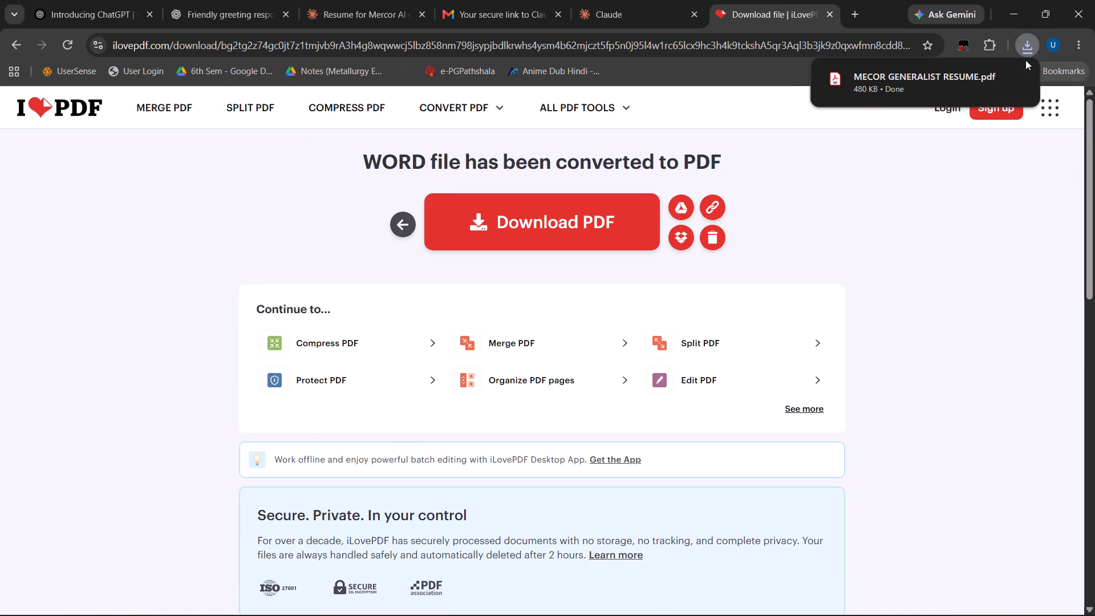
# Open the downloaded MECOR GENERALIST RESUME.pdf in Acrobat, decline recovering unsaved documents, and examine the resume's whole page.
pyautogui.click(958, 79)
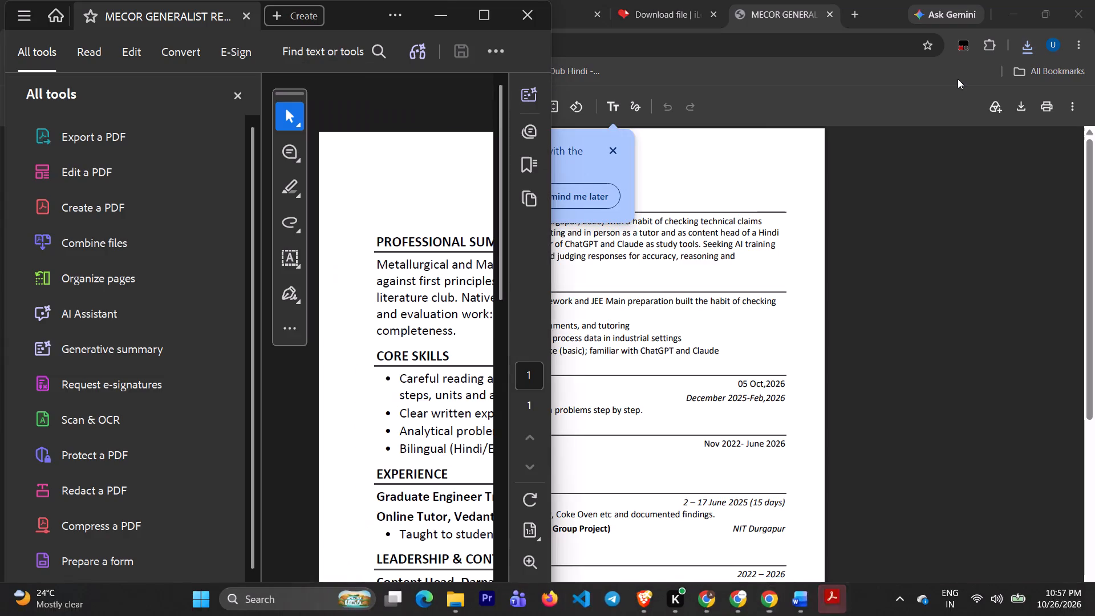
pyautogui.click(488, 10)
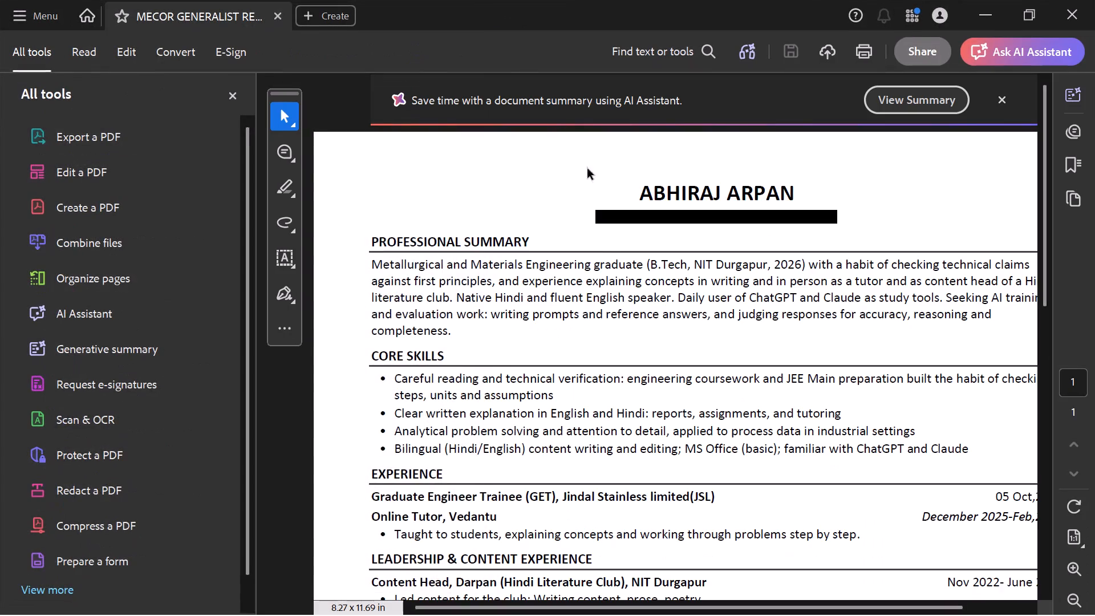
pyautogui.scroll(-3, 610, 240)
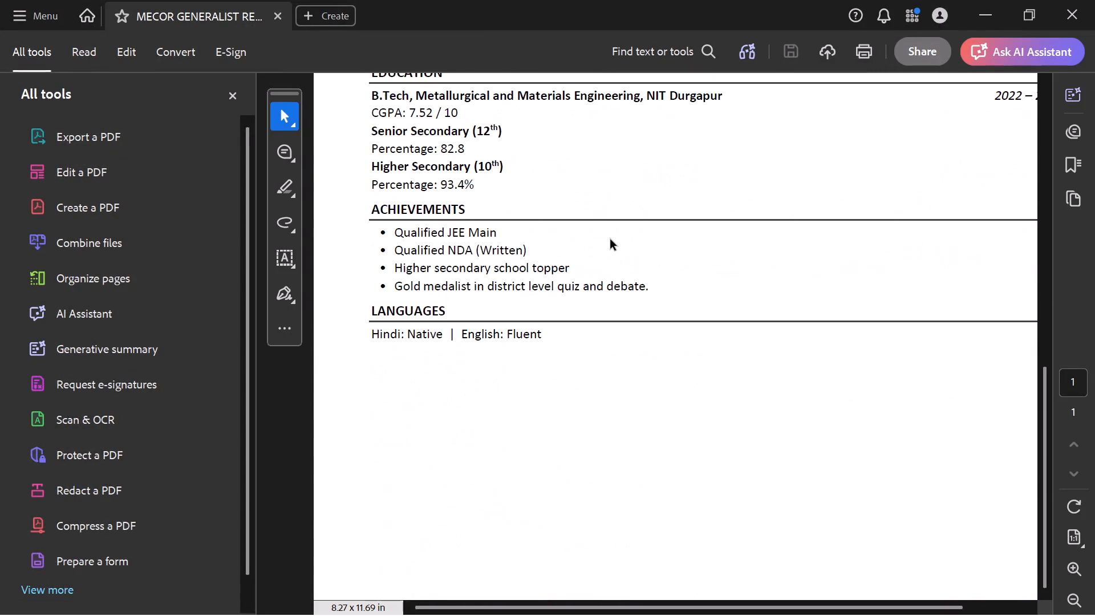
pyautogui.scroll(-1, 610, 240)
pyautogui.scroll(8, 610, 240)
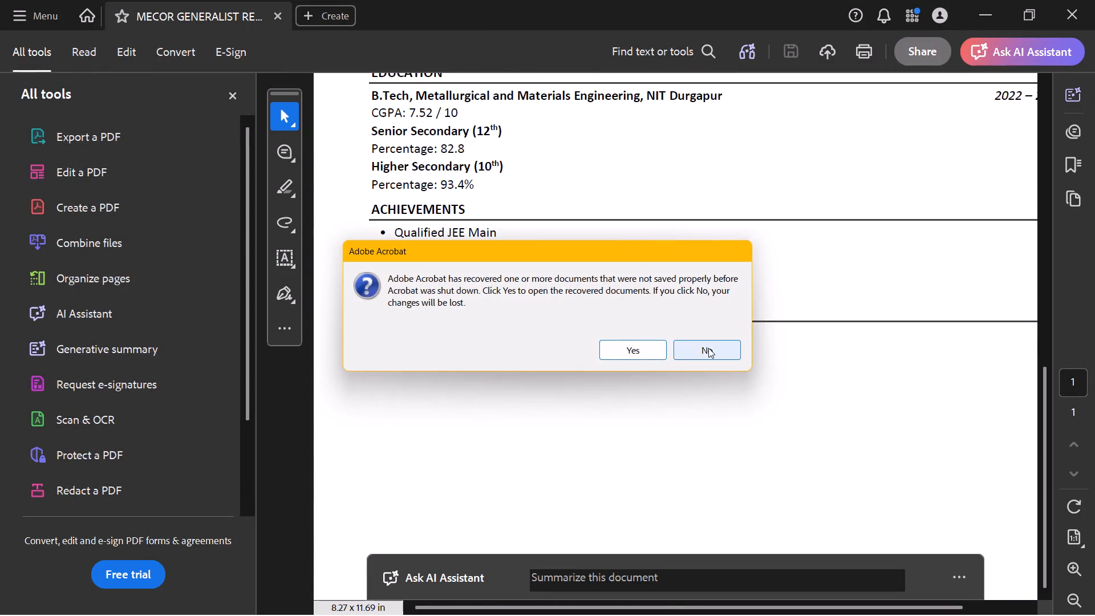
pyautogui.click(708, 348)
pyautogui.scroll(5, 708, 348)
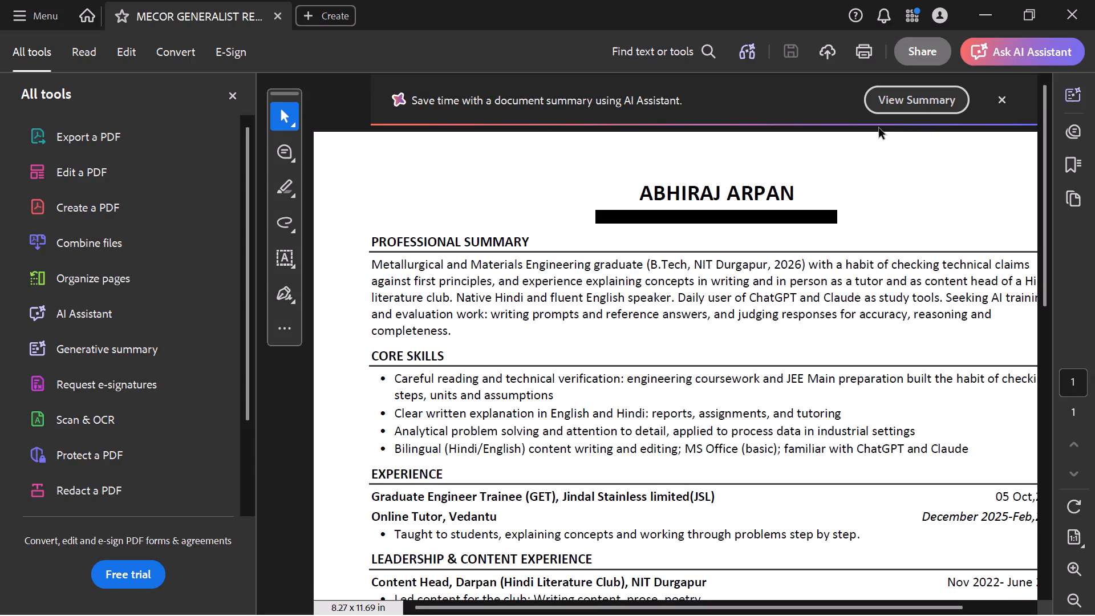
pyautogui.click(979, 11)
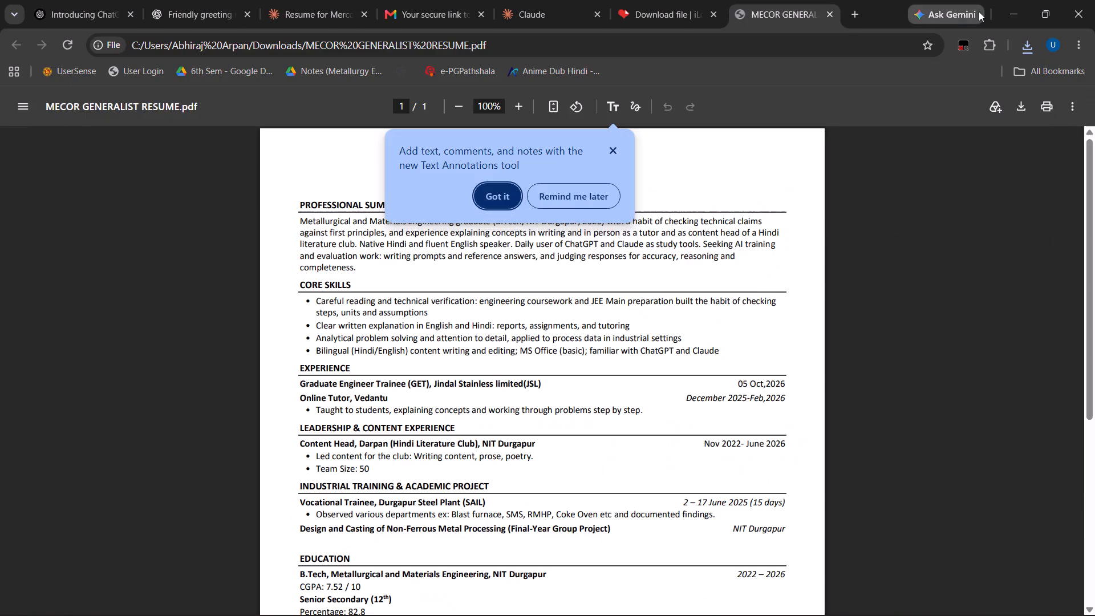
# Switch to the Mercor application in the other Chrome window and upload the converted resume PDF to the Upload Resume section.
pyautogui.click(1011, 3)
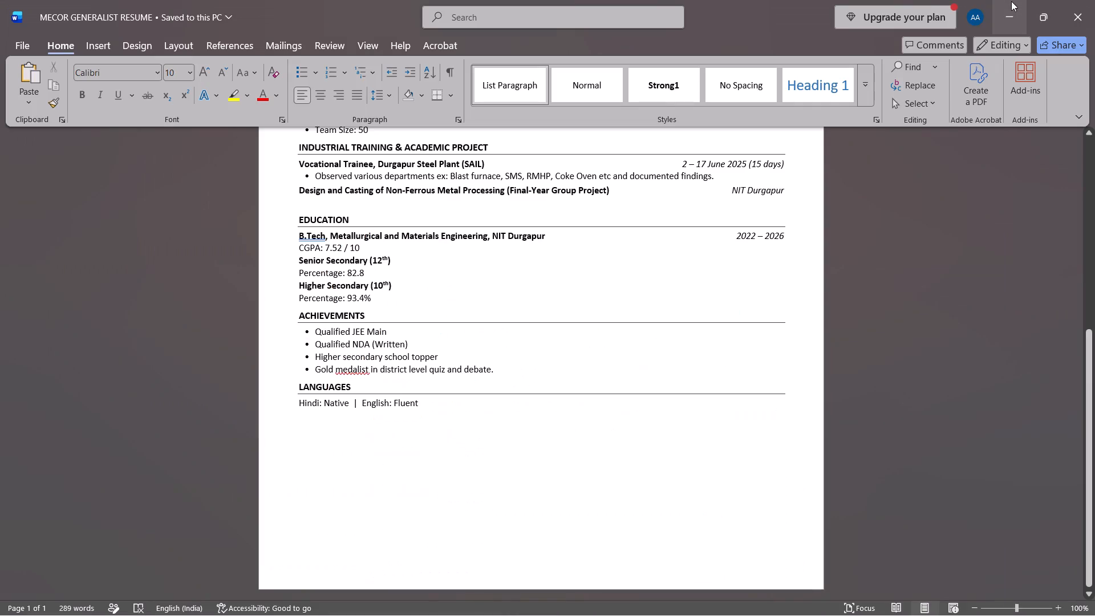
pyautogui.click(1011, 2)
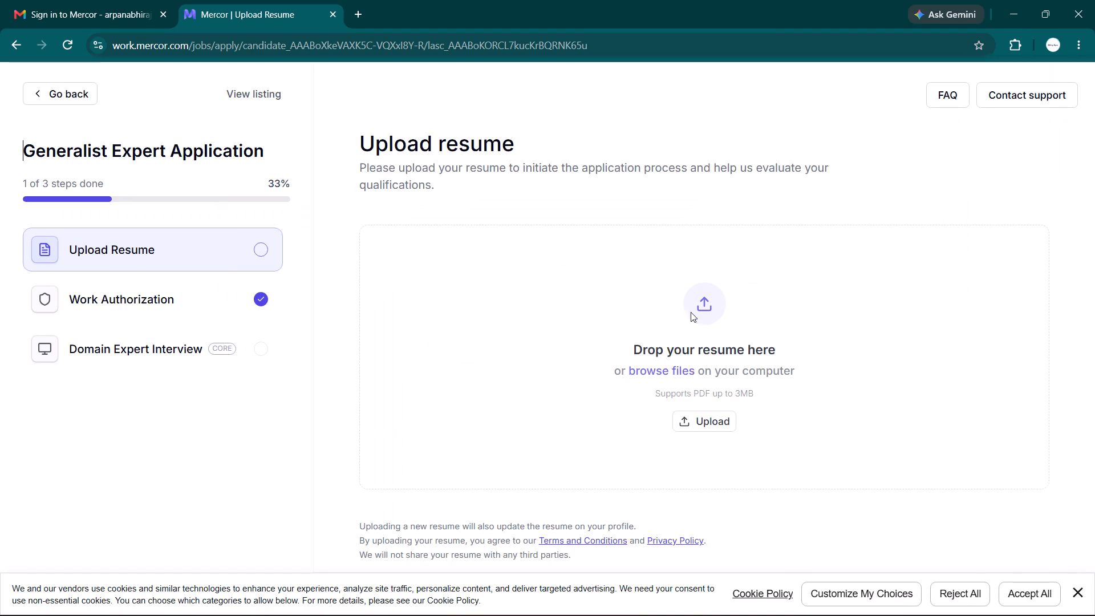
pyautogui.click(697, 312)
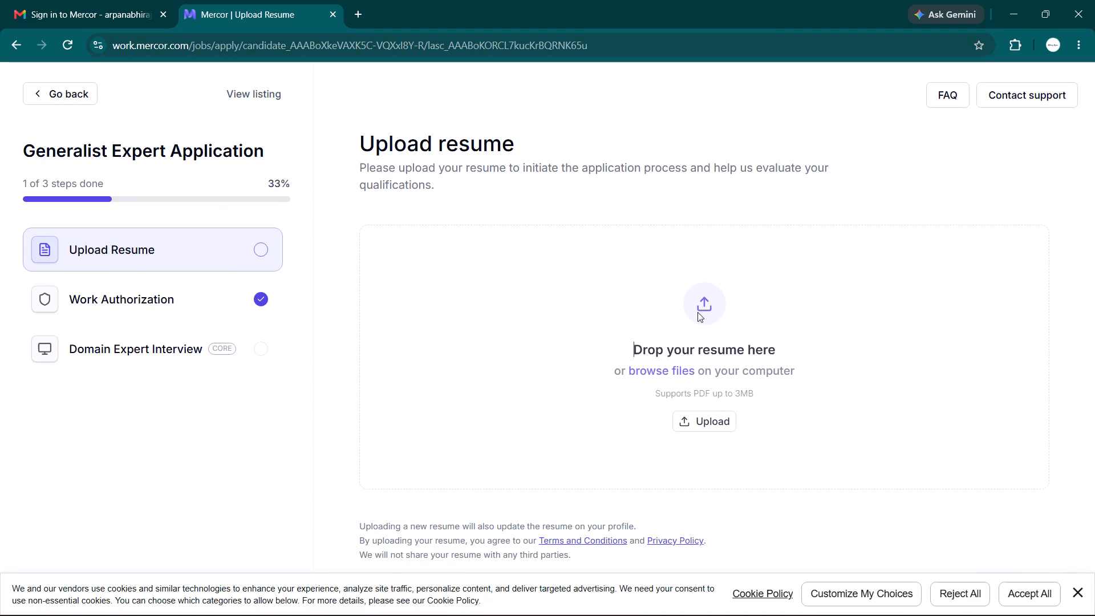
pyautogui.click(693, 426)
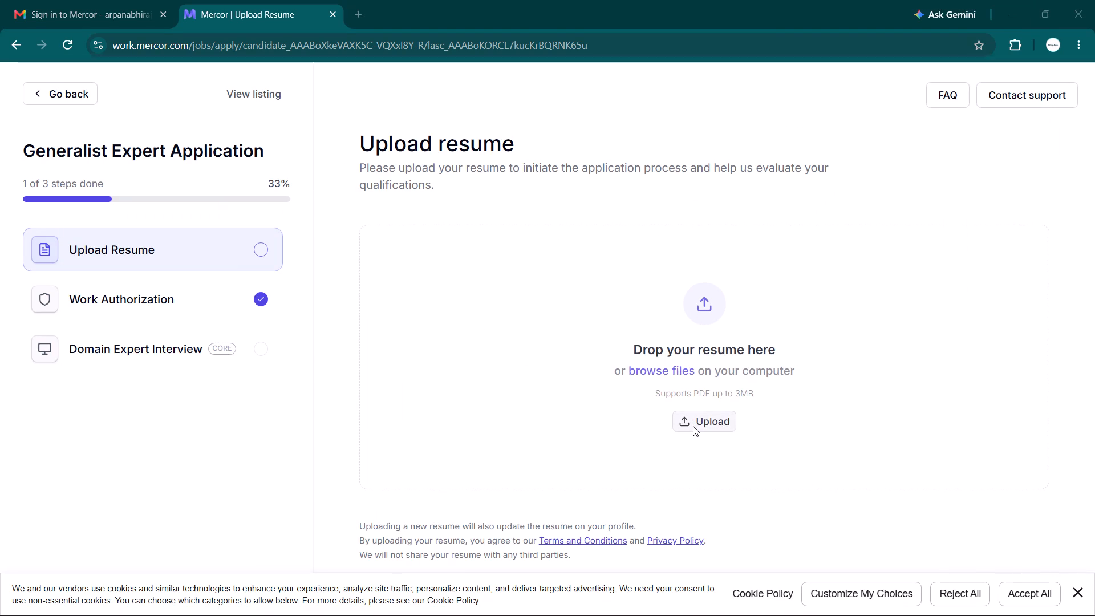
pyautogui.doubleClick(279, 127)
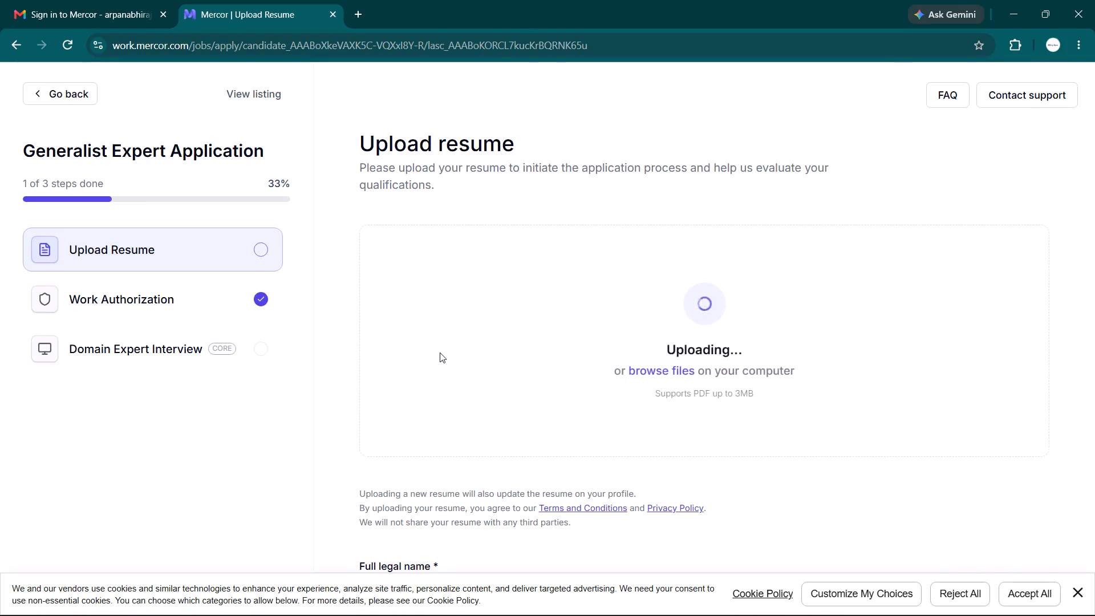
pyautogui.scroll(-1, 440, 352)
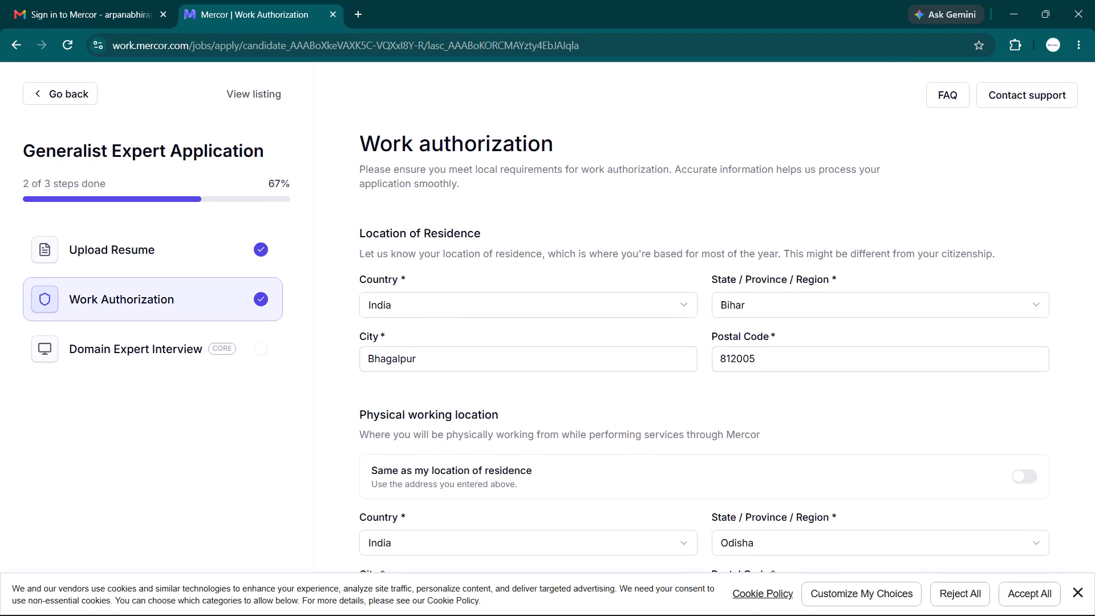
# Review the Work Authorization form, enter the applicant's name as the digital signature, and save the work authorization.
pyautogui.scroll(-1, 437, 315)
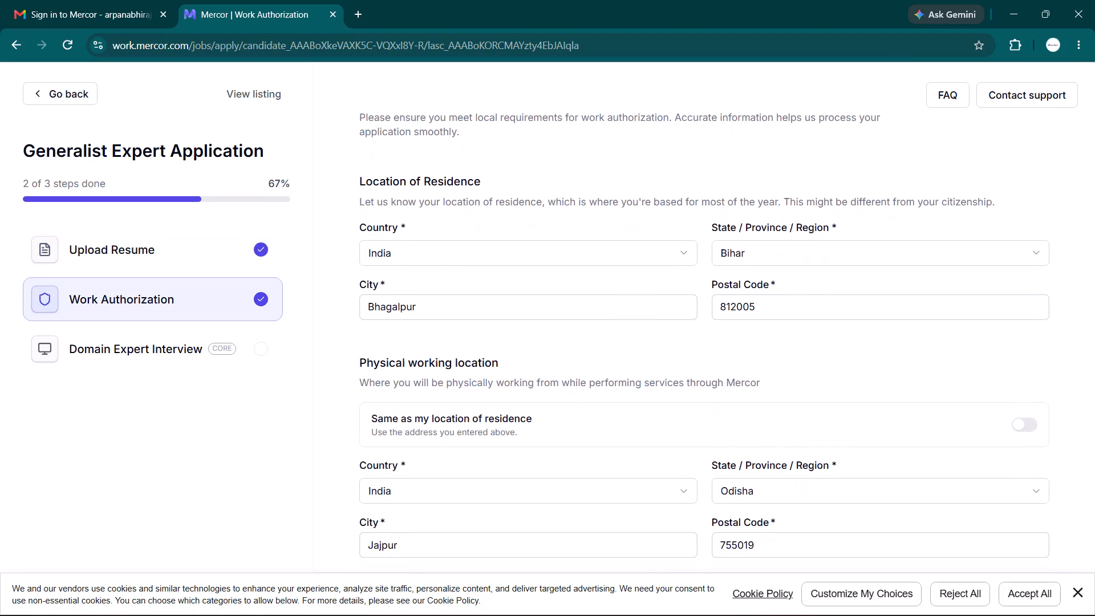
pyautogui.scroll(-5, 437, 315)
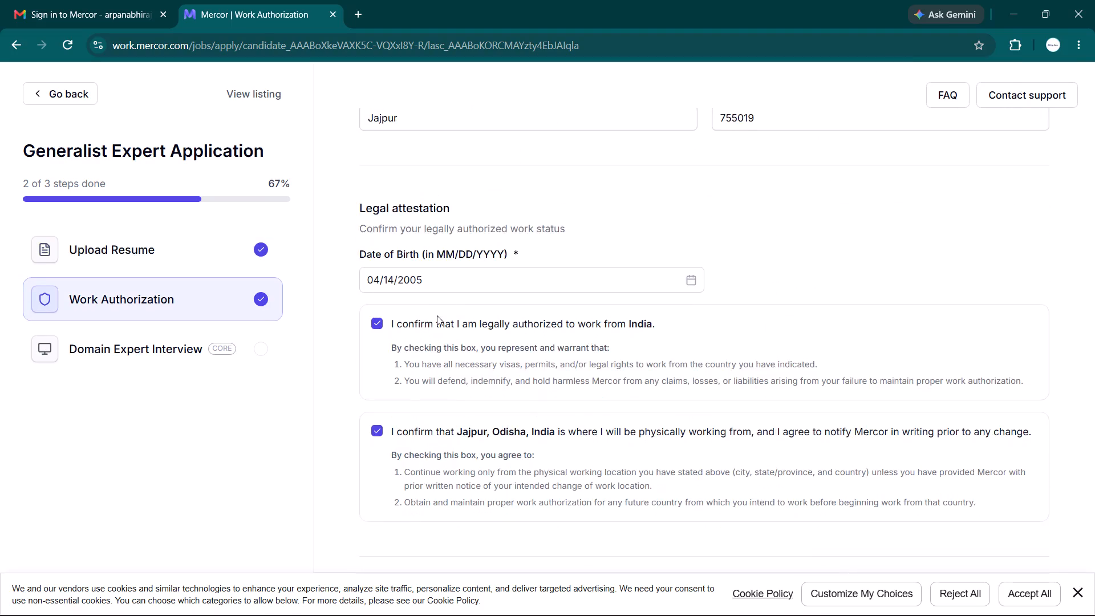
pyautogui.scroll(-3, 437, 315)
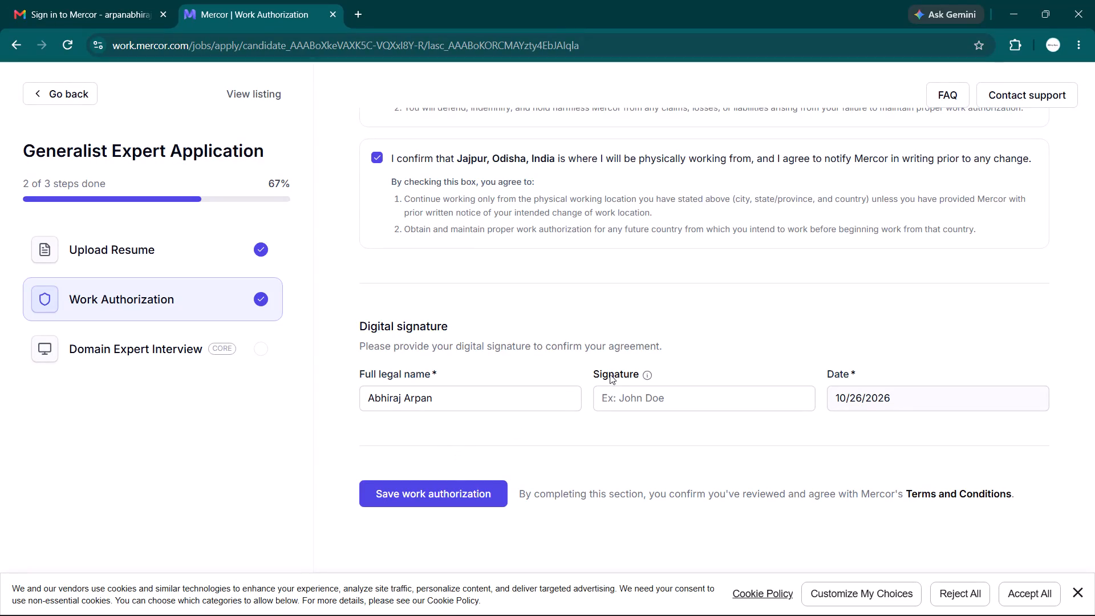
pyautogui.click(619, 390)
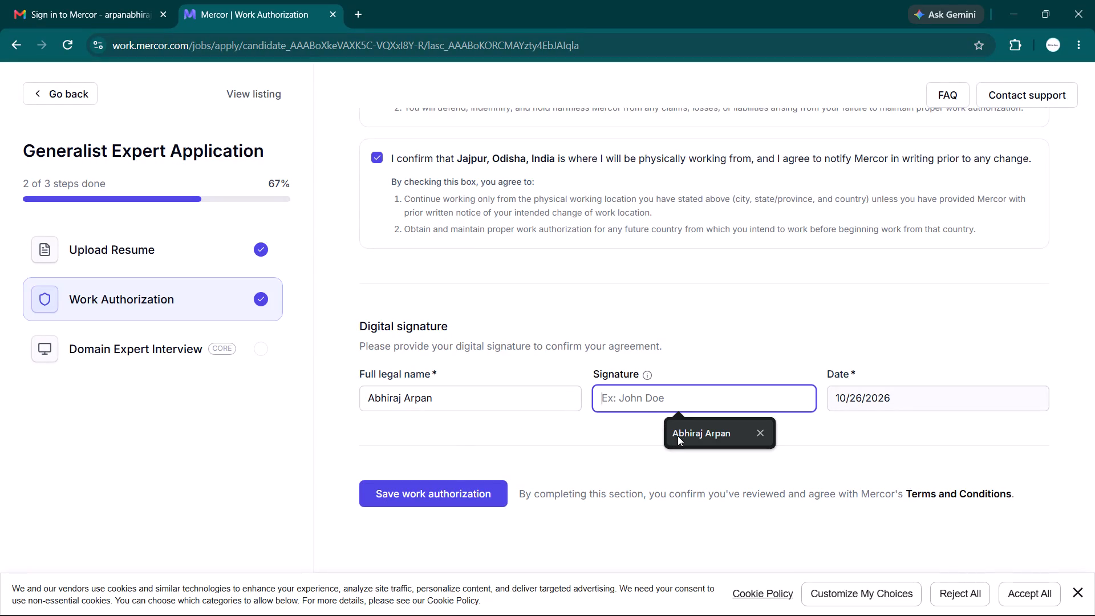
pyautogui.click(678, 436)
pyautogui.click(488, 496)
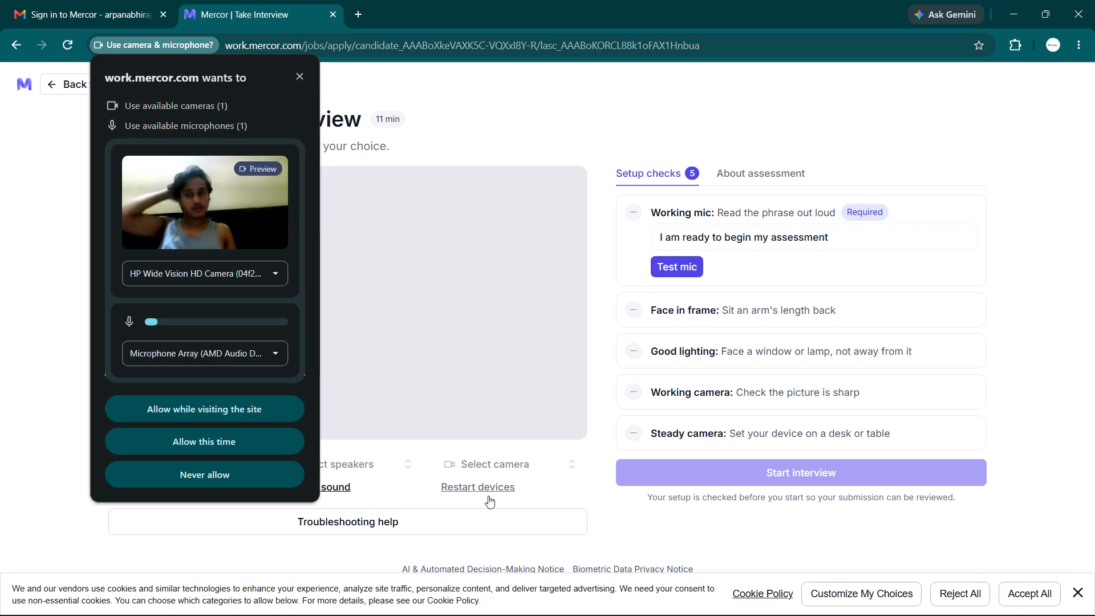
# Start the interview's microphone test and allow work.mercor.com to use the camera and microphone while visiting the site.
pyautogui.click(677, 269)
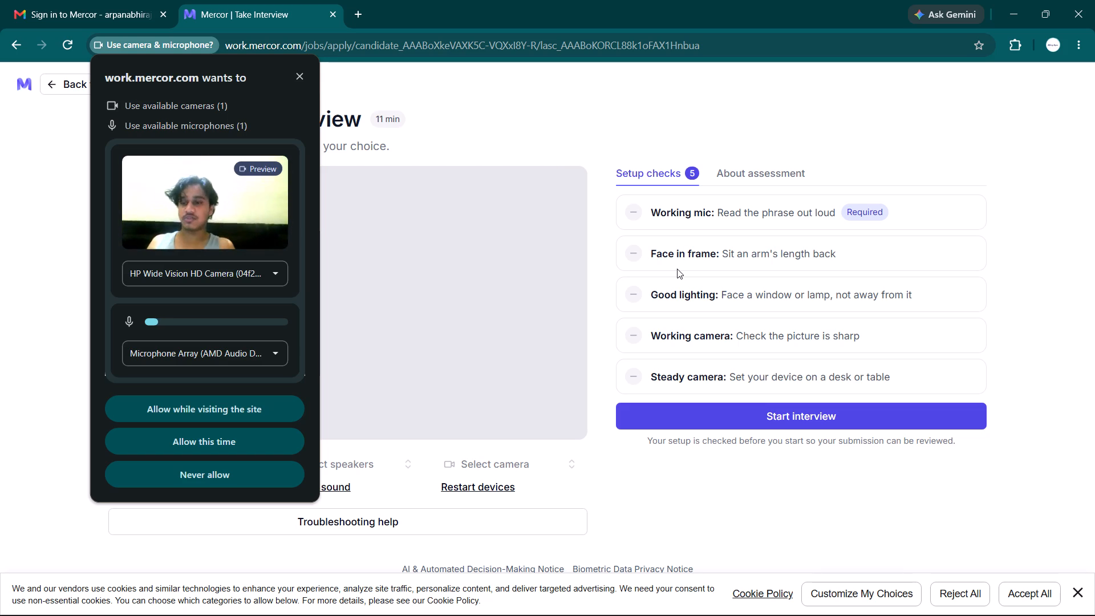
pyautogui.moveTo(490, 402); pyautogui.dragTo(385, 411)
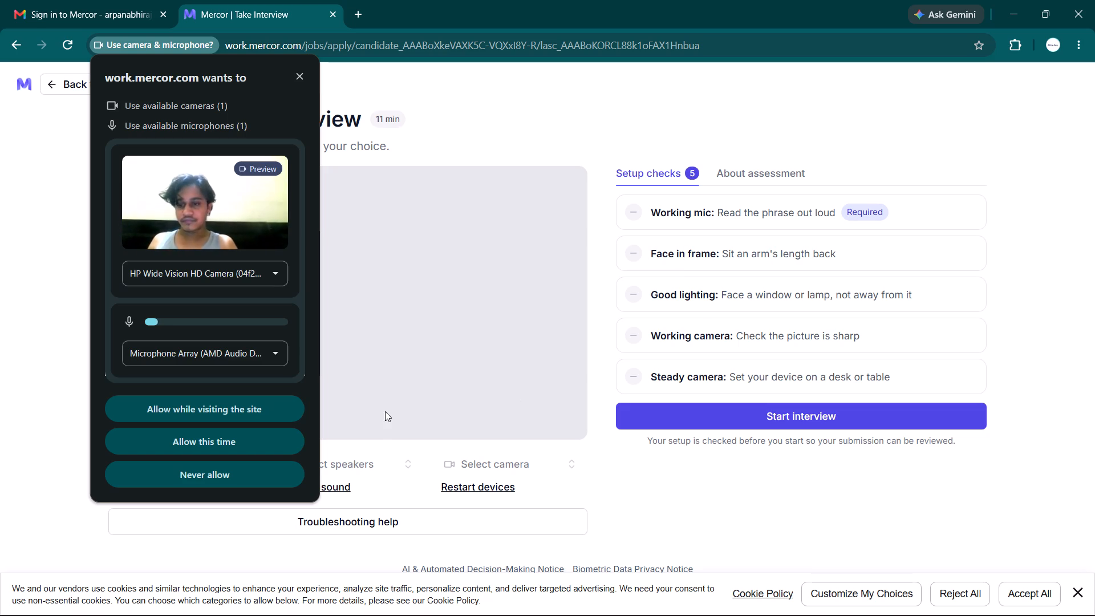
pyautogui.click(252, 409)
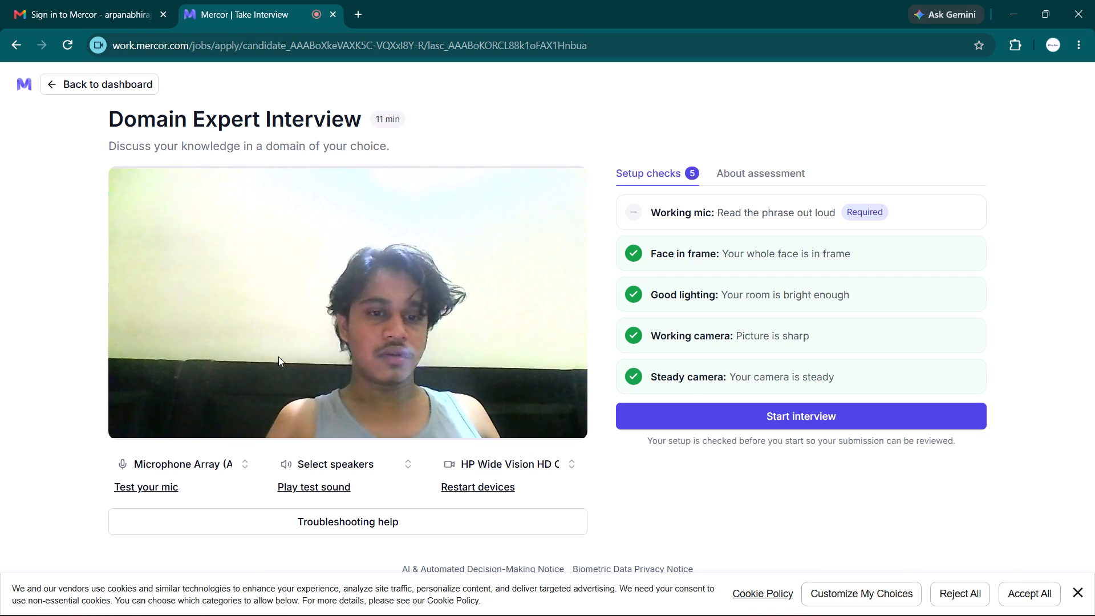
# Examine the Domain Expert Interview's assessment information, including the note about interviewing on your own time.
pyautogui.scroll(-1, 312, 436)
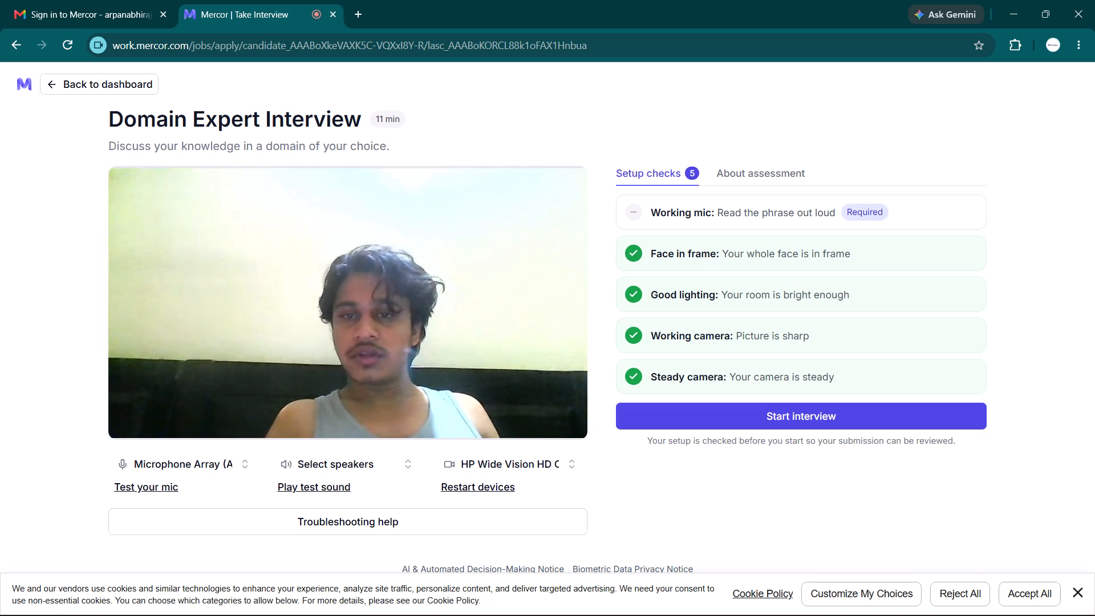
pyautogui.click(780, 176)
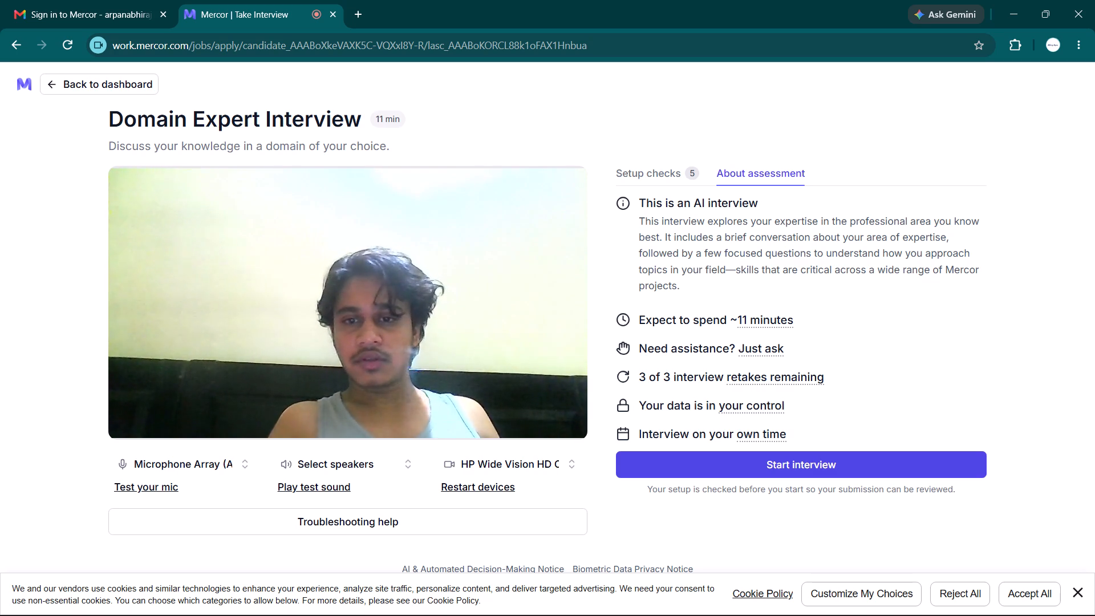
pyautogui.scroll(-2, 693, 358)
pyautogui.scroll(1, 693, 358)
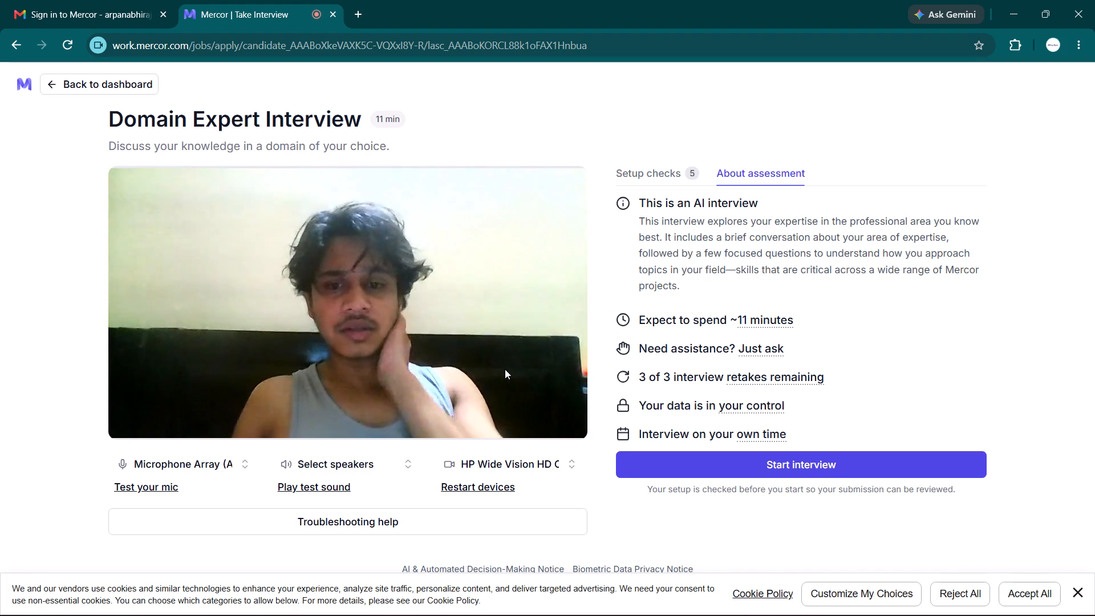
pyautogui.click(757, 434)
pyautogui.click(778, 436)
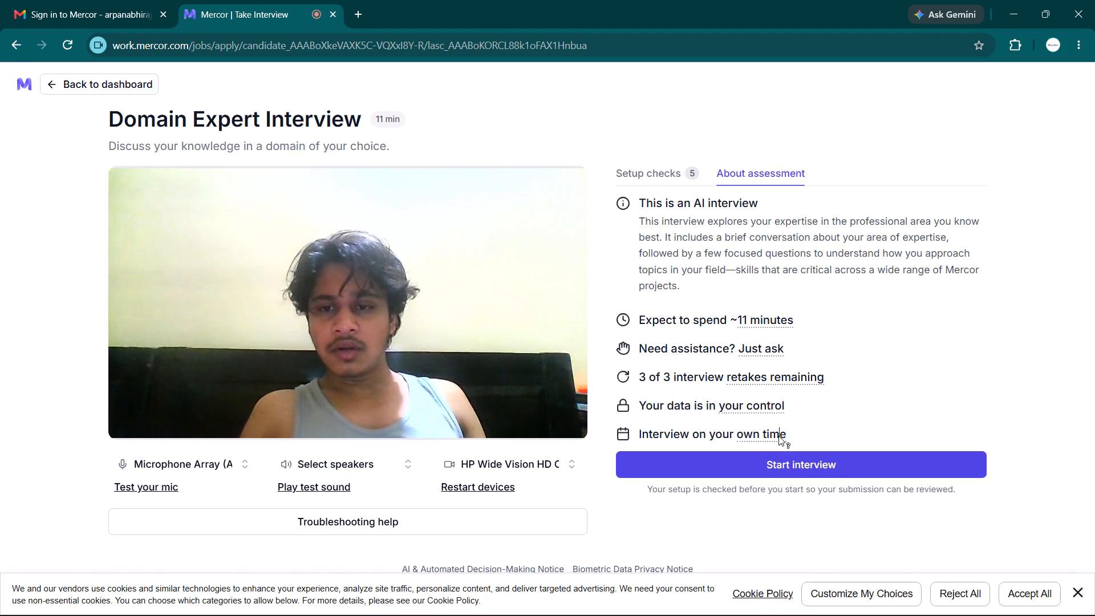
pyautogui.moveTo(789, 432); pyautogui.dragTo(735, 435)
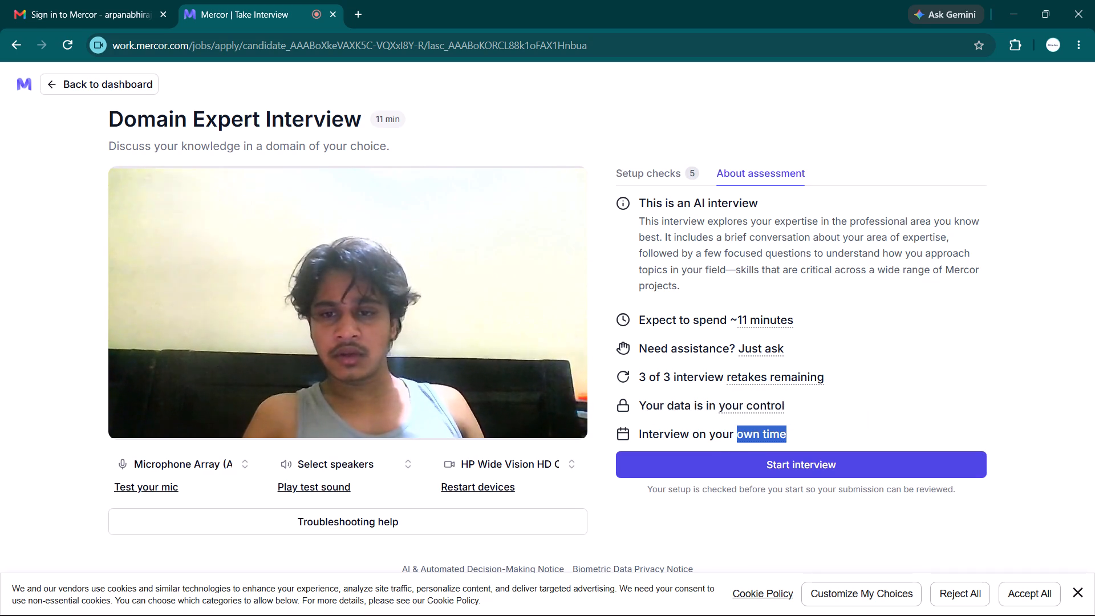
pyautogui.moveTo(762, 432); pyautogui.dragTo(744, 433)
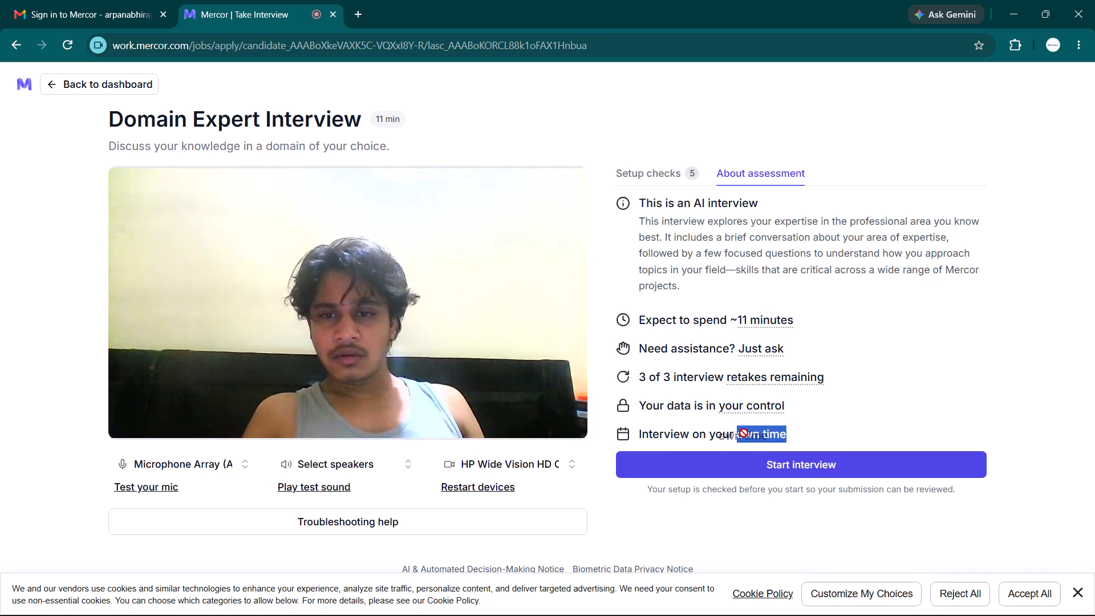
pyautogui.moveTo(744, 433); pyautogui.dragTo(746, 433)
pyautogui.click(762, 433)
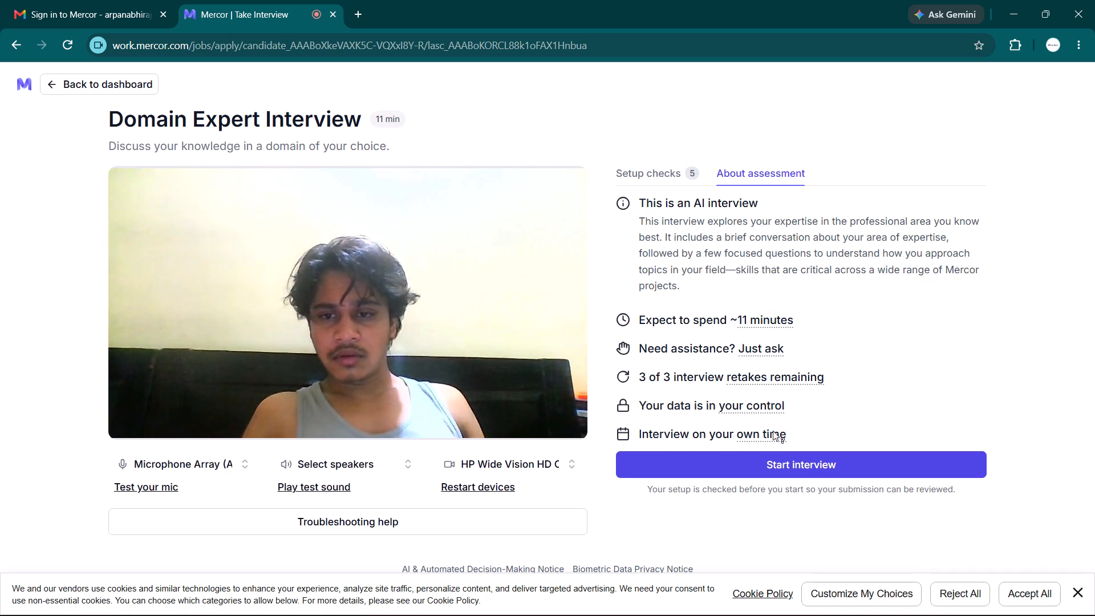
pyautogui.click(756, 434)
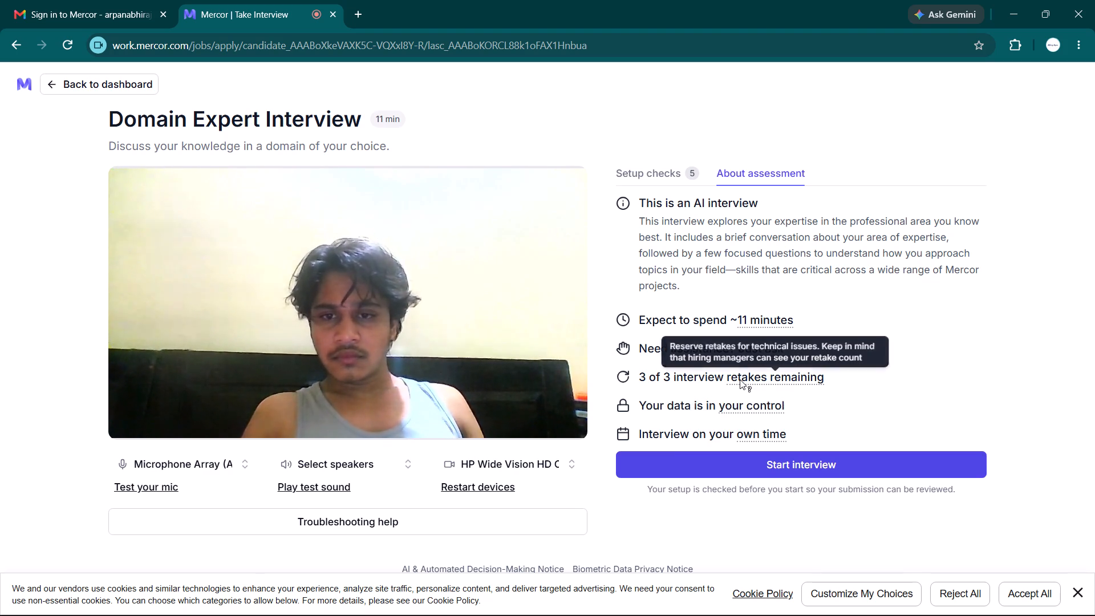
# Go back from the interview to the application and examine the Upload Resume details, from education and projects to awards, links and skills.
pyautogui.click(63, 85)
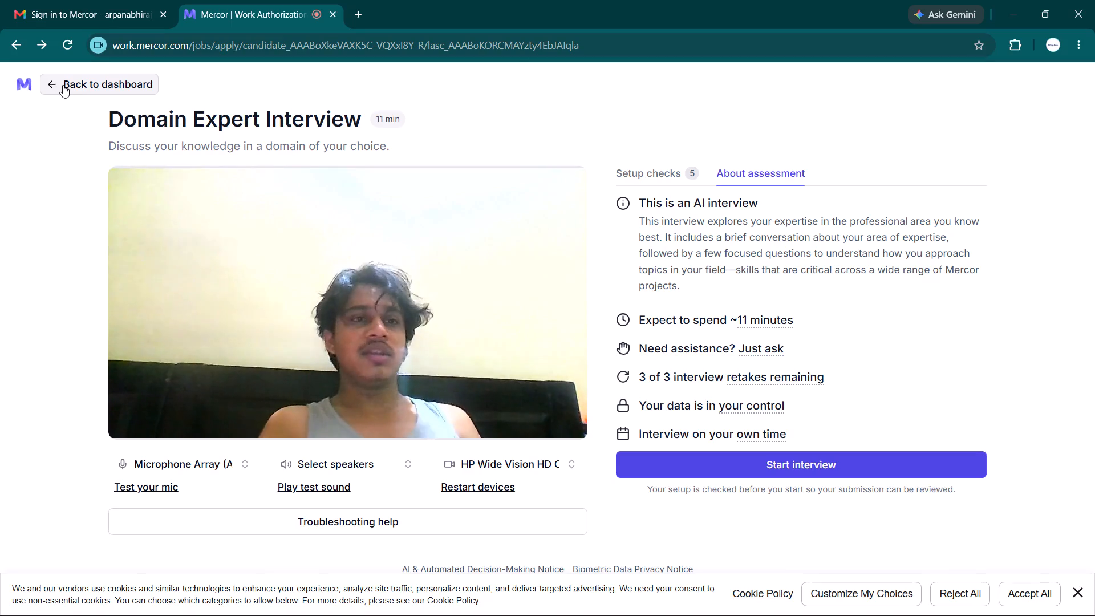
pyautogui.click(54, 81)
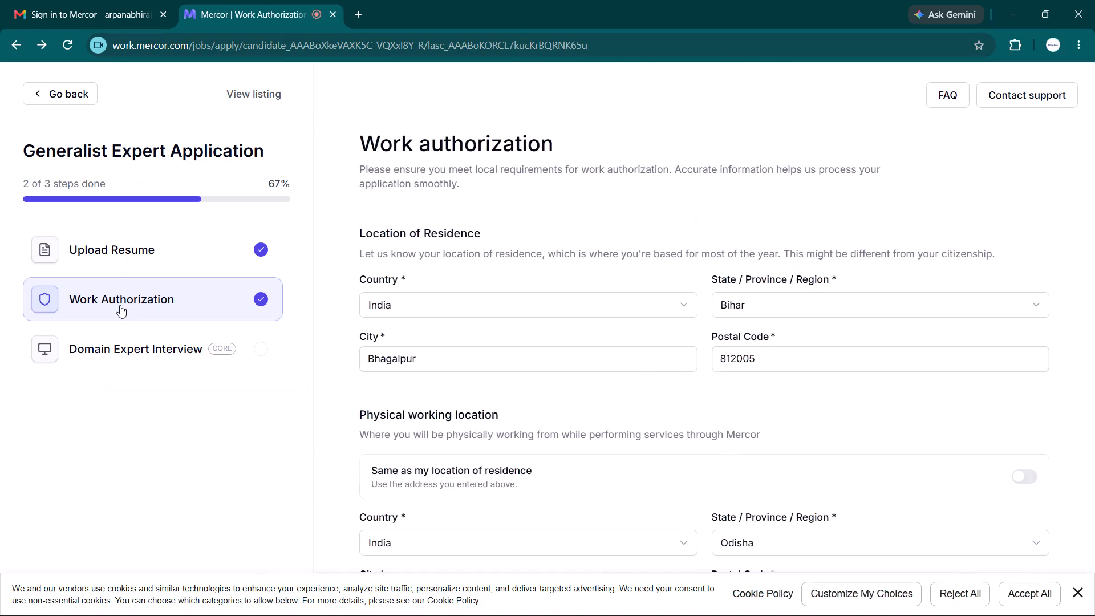
pyautogui.scroll(-3, 294, 355)
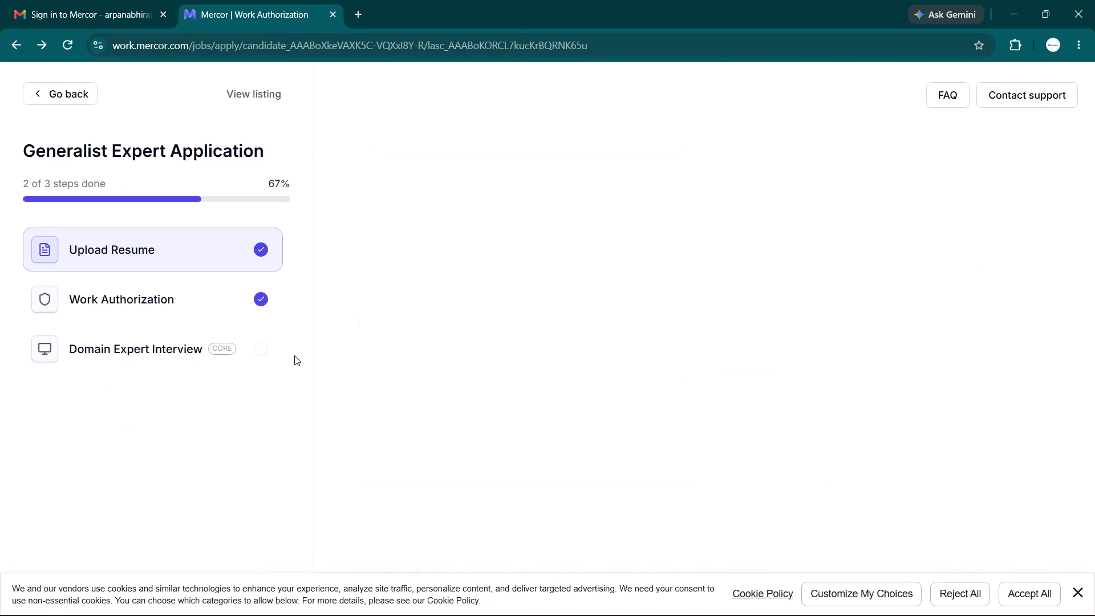
pyautogui.scroll(-5, 603, 362)
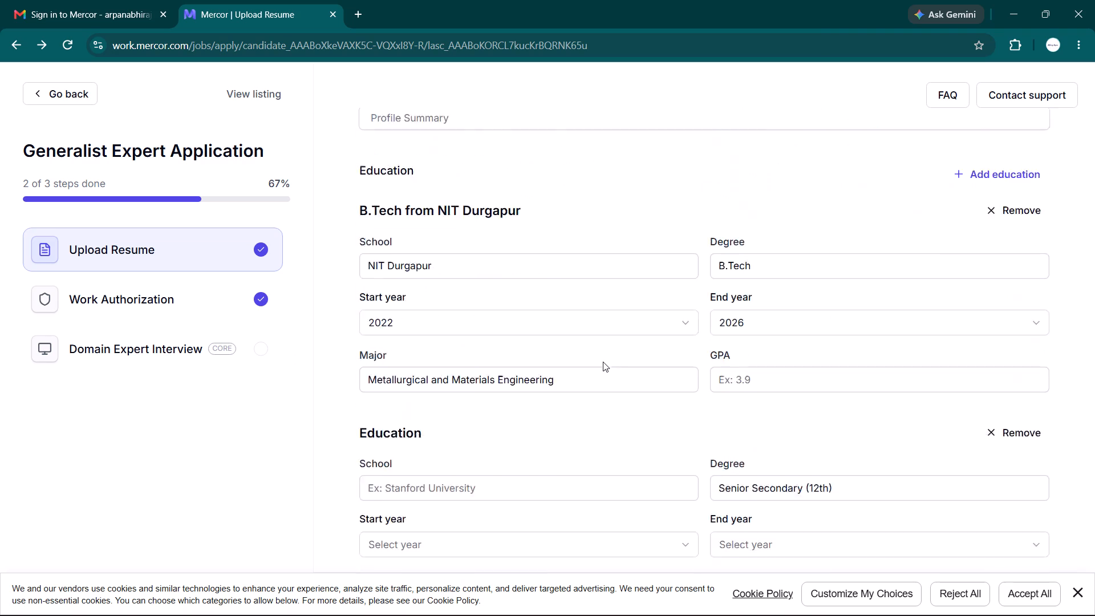
pyautogui.scroll(-4, 603, 362)
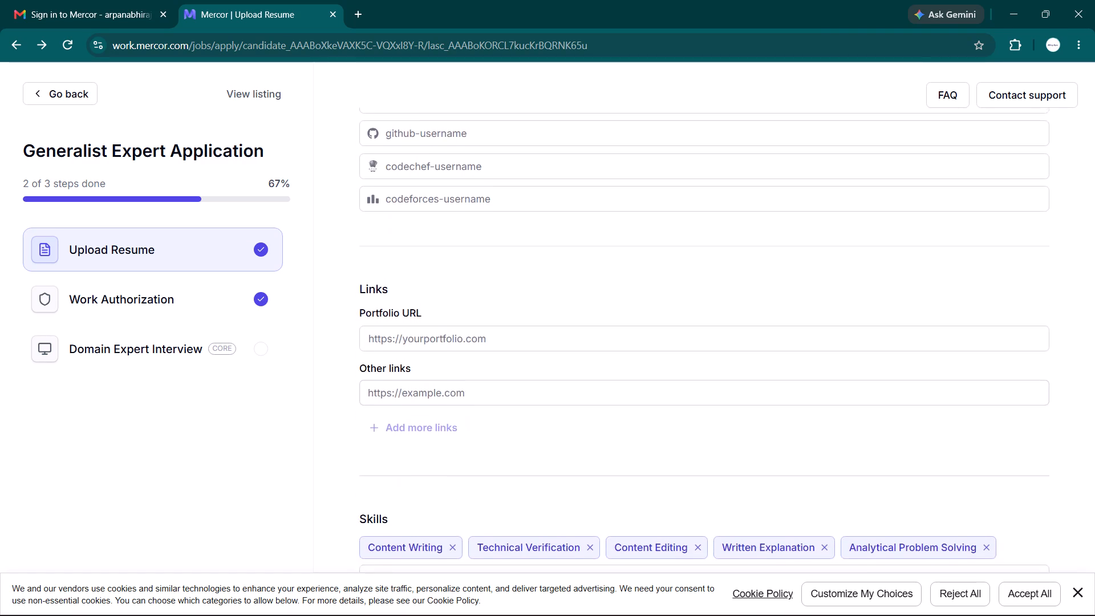
pyautogui.scroll(-2, 603, 362)
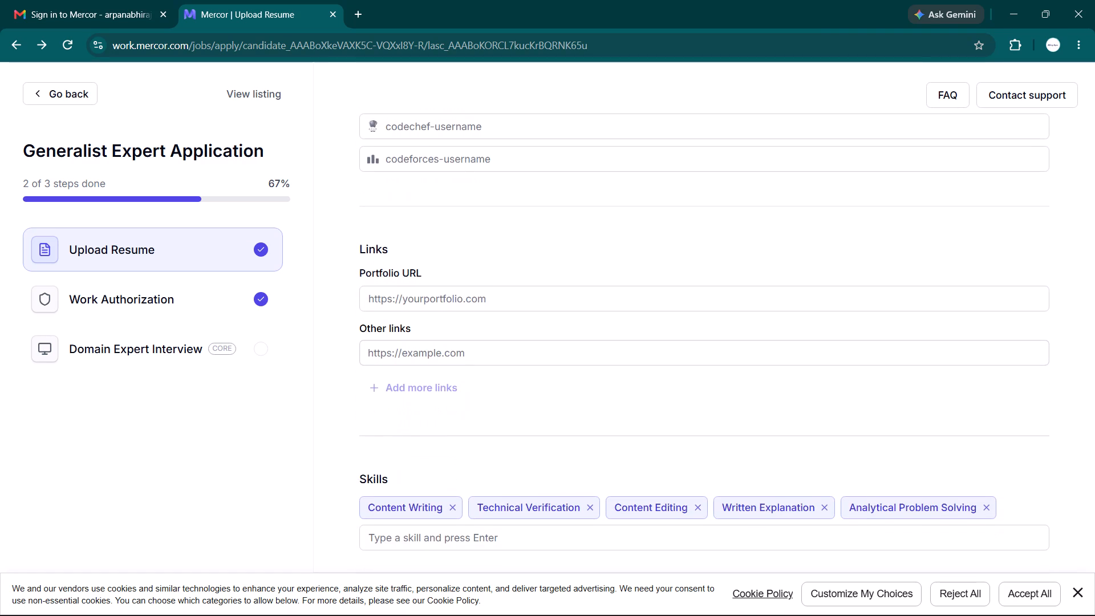
pyautogui.scroll(6, 603, 362)
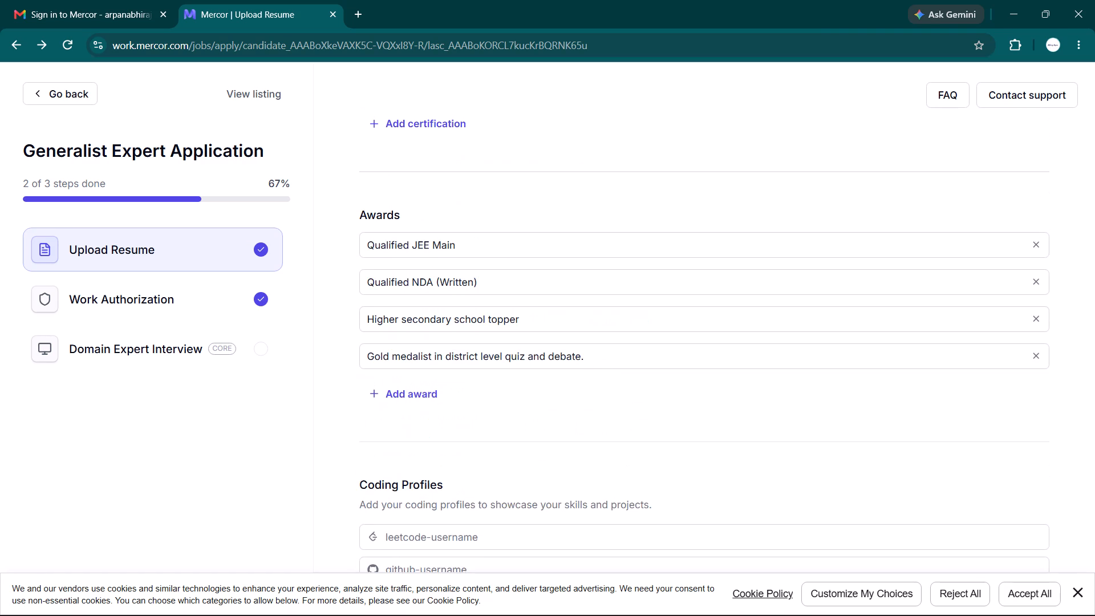
pyautogui.scroll(6, 603, 362)
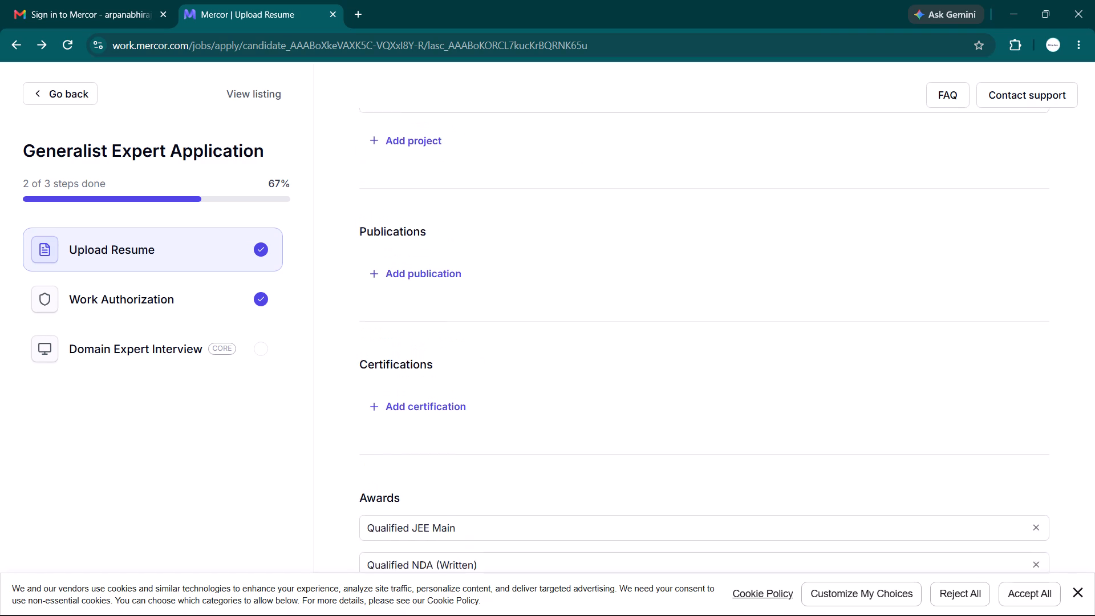
pyautogui.scroll(5, 603, 362)
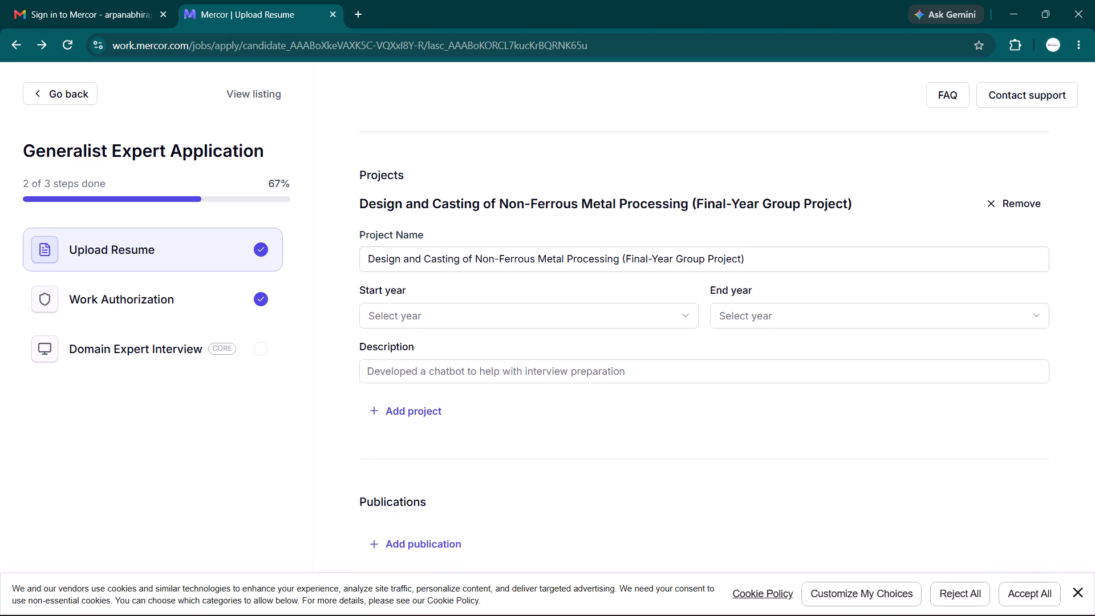
pyautogui.scroll(3, 603, 362)
pyautogui.scroll(-11, 603, 362)
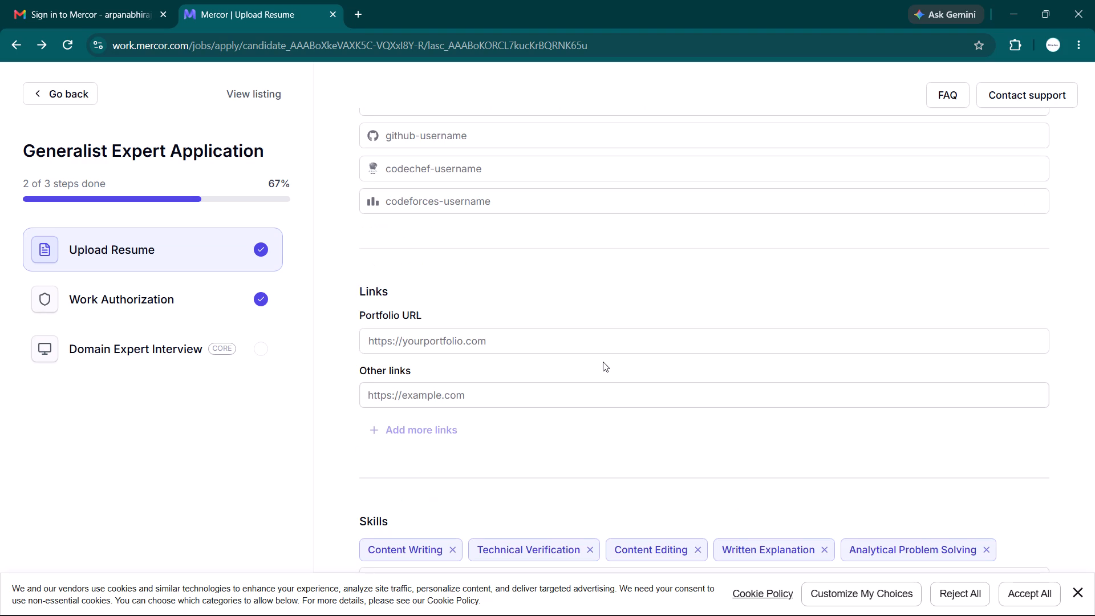
pyautogui.scroll(-1, 603, 362)
# Reopen the Domain Expert Interview and run the microphone test, repeating it as needed, with the phrase "I am ready to begin my assessment".
pyautogui.click(170, 347)
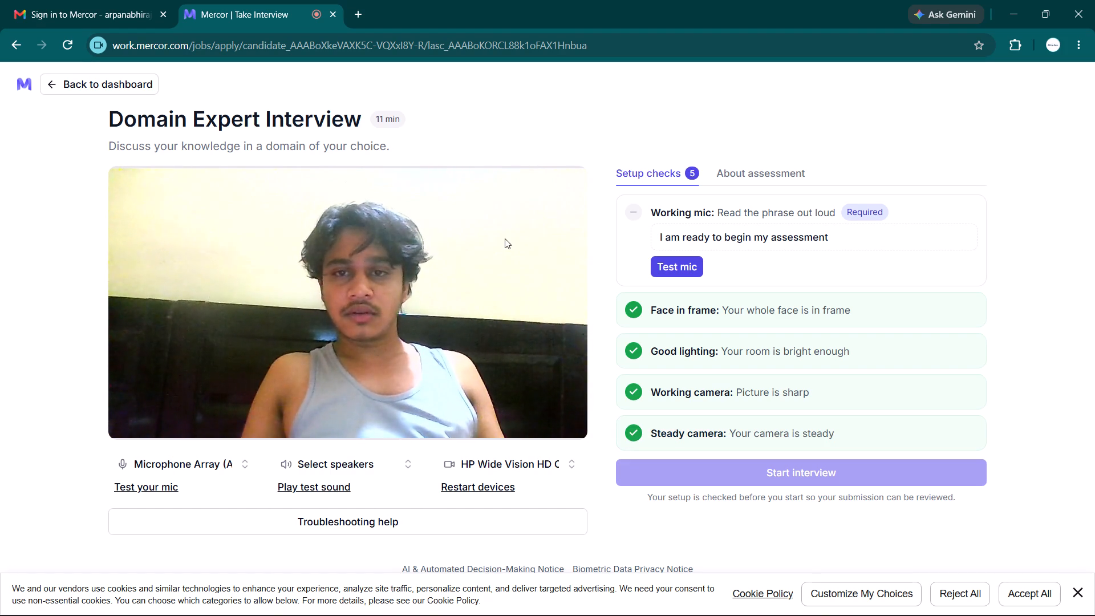
pyautogui.click(682, 261)
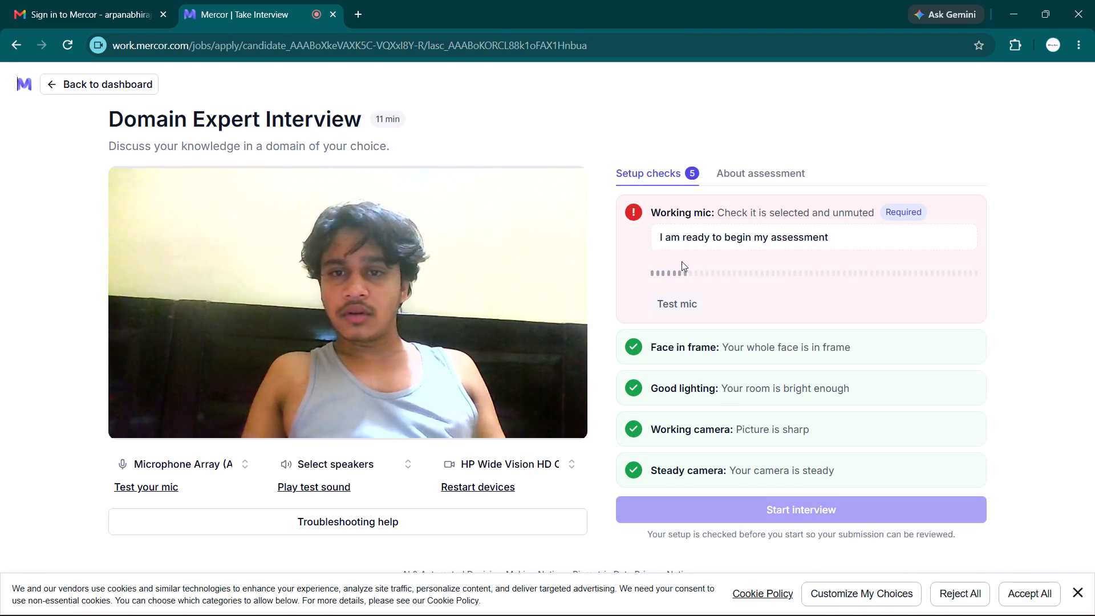
pyautogui.click(674, 299)
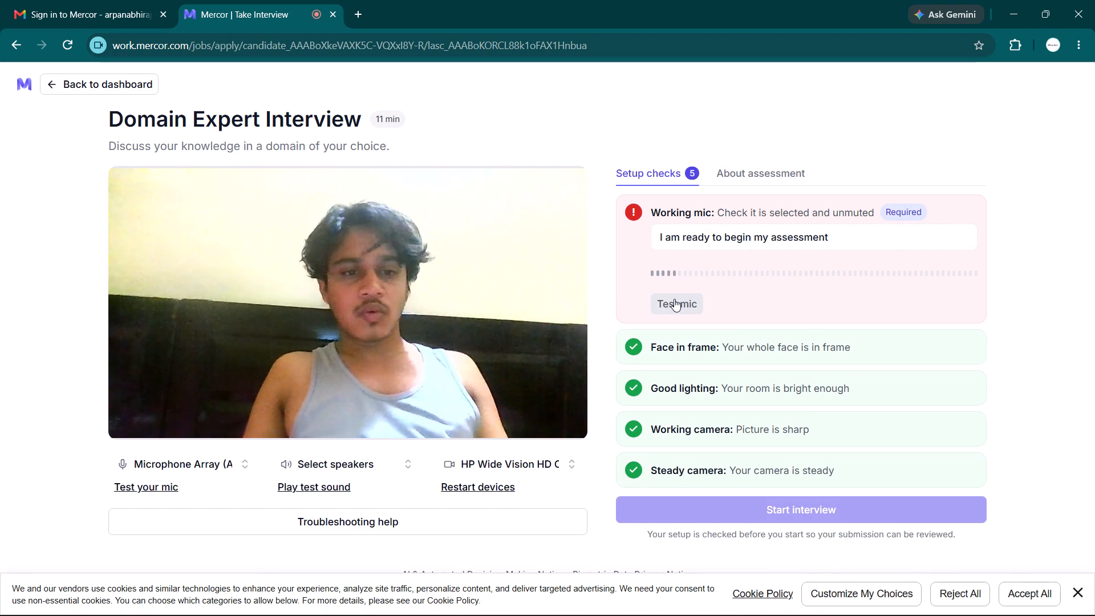
pyautogui.click(674, 299)
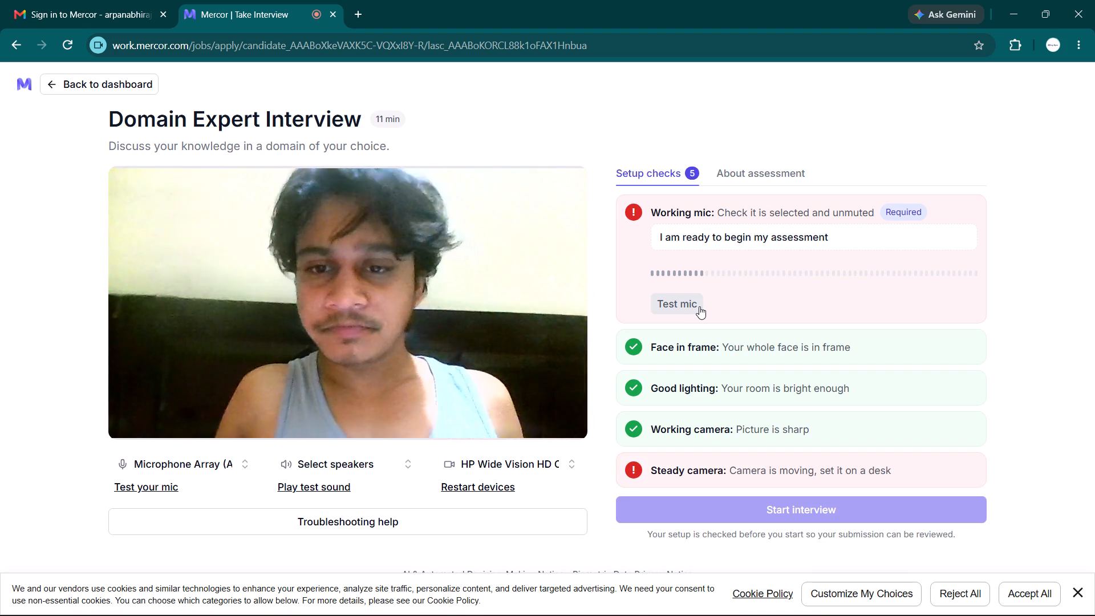
pyautogui.click(699, 306)
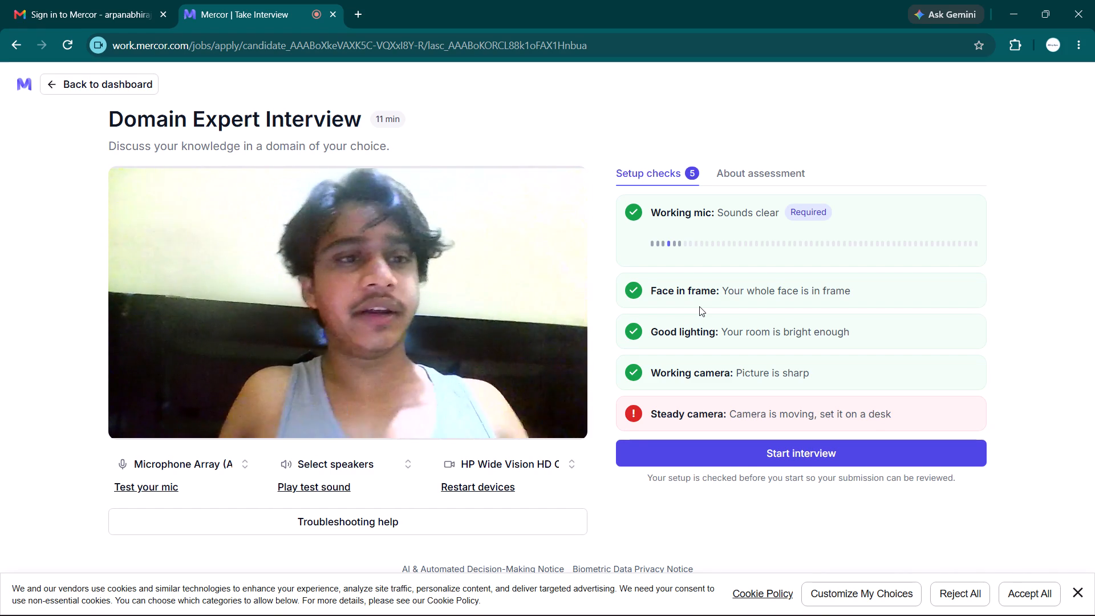
pyautogui.scroll(-1, 377, 256)
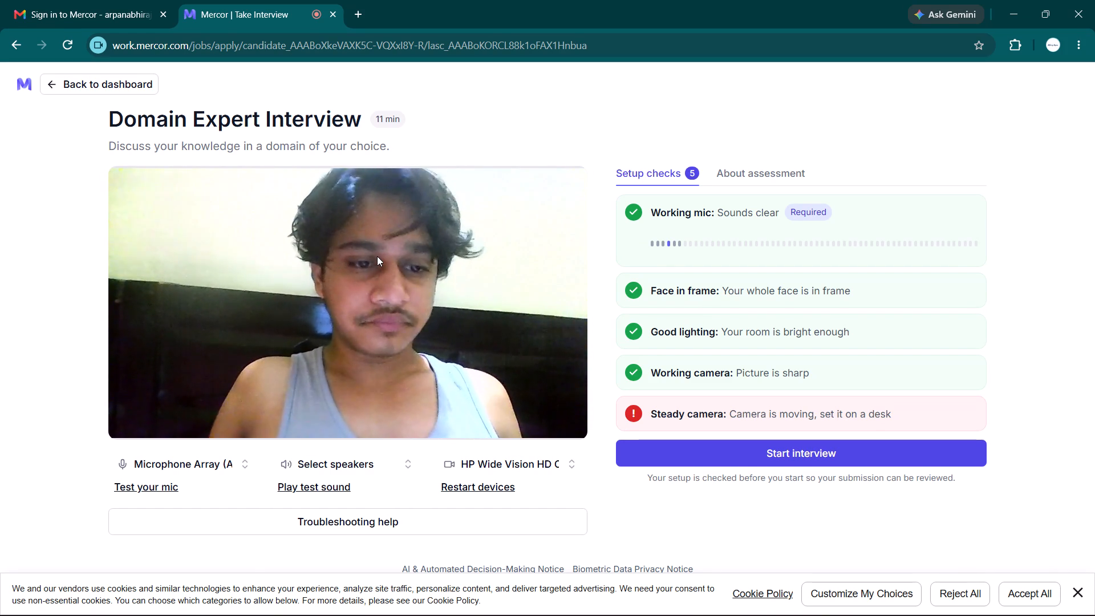
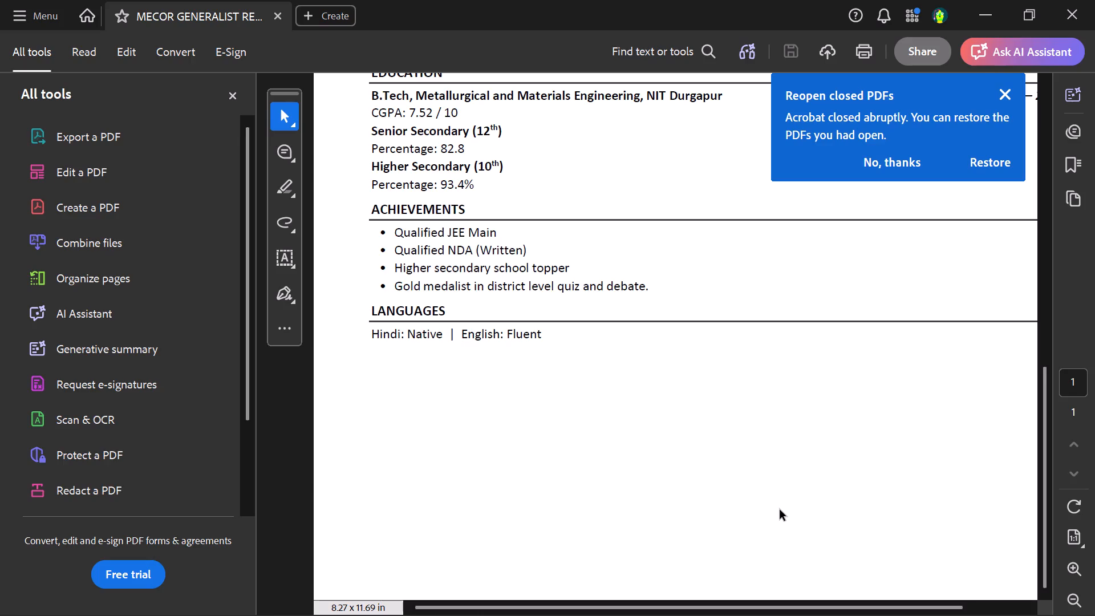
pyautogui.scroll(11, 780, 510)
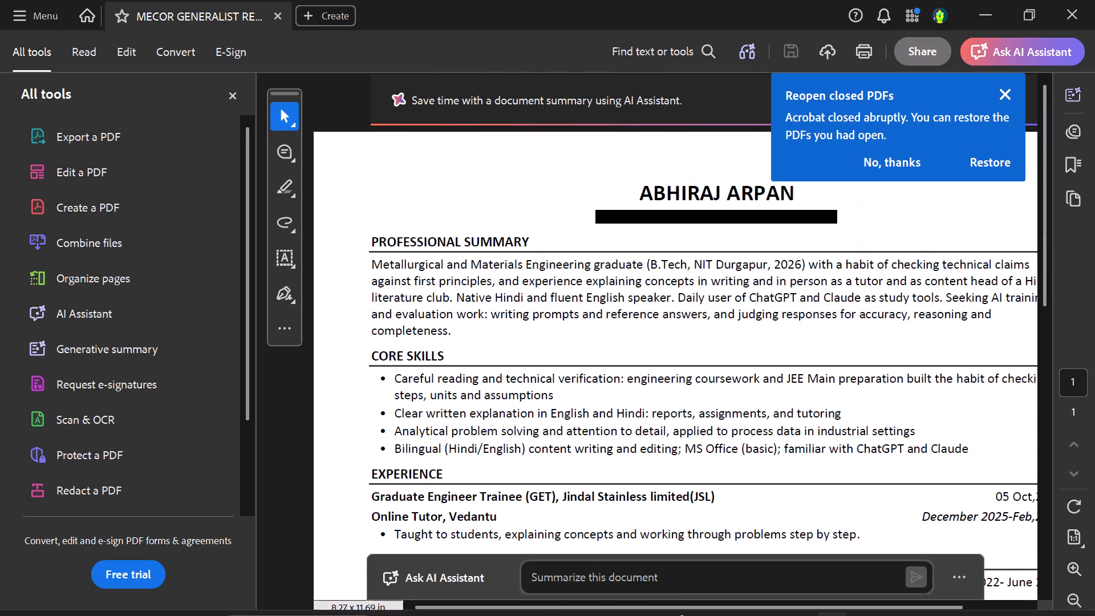